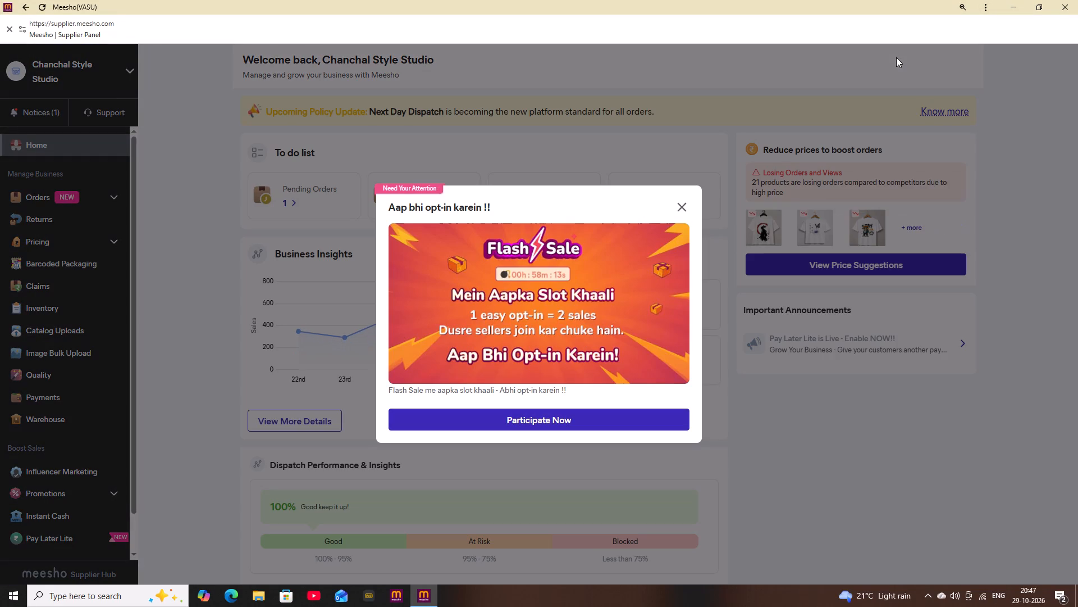
Dismiss the flash sale promotion, open the pending orders of Chanchal Style Studio and examine the enlarged eagle T-shirt image.
left_click(679, 203)
left_click(293, 194)
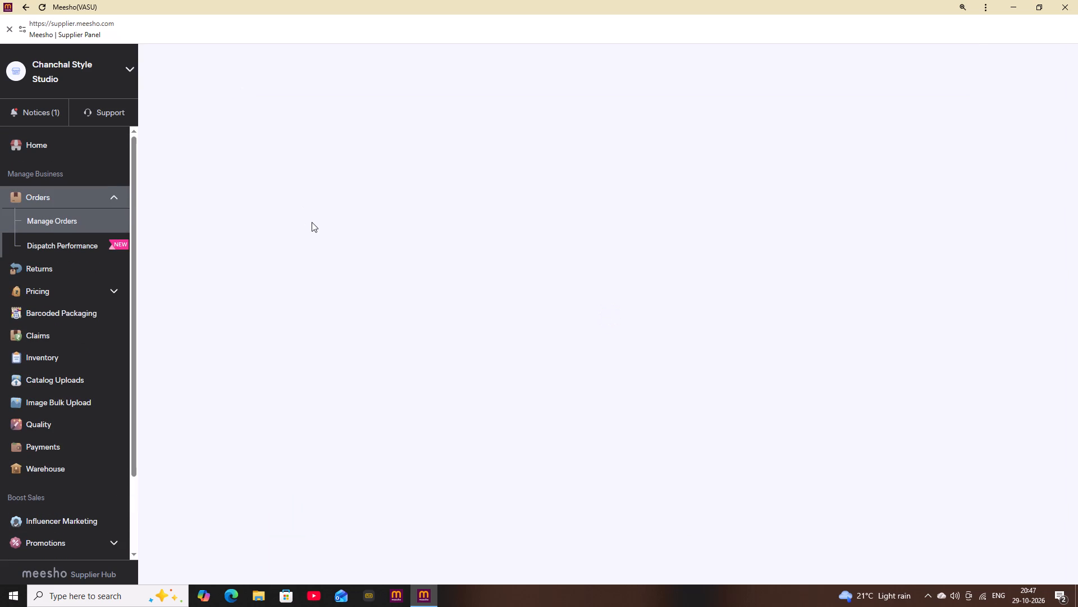
scroll(312, 222, "down", 5)
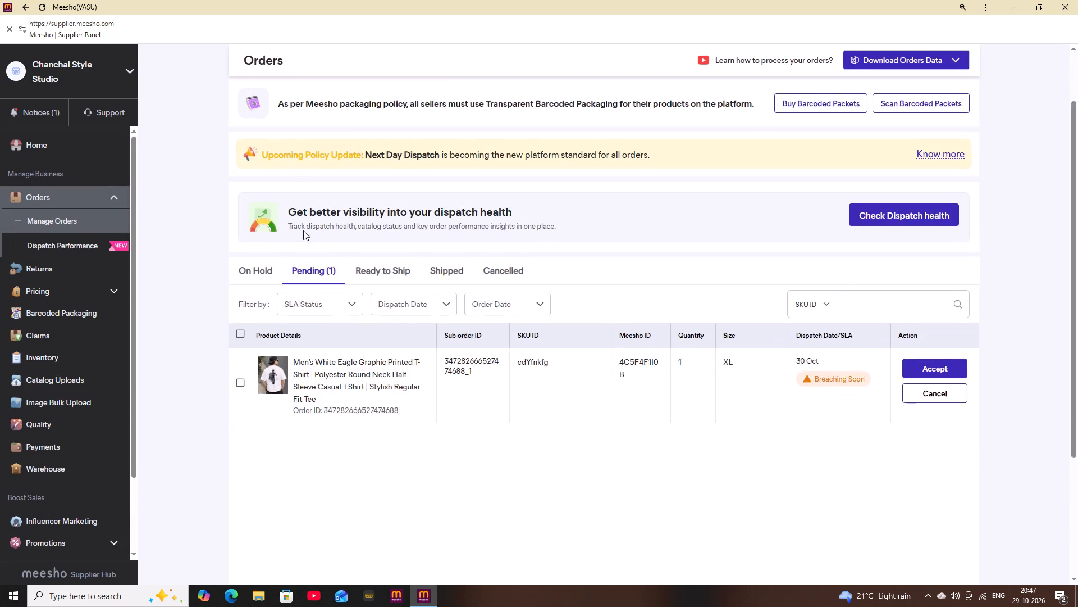
scroll(303, 230, "down", 2)
left_click(271, 235)
left_click(692, 90)
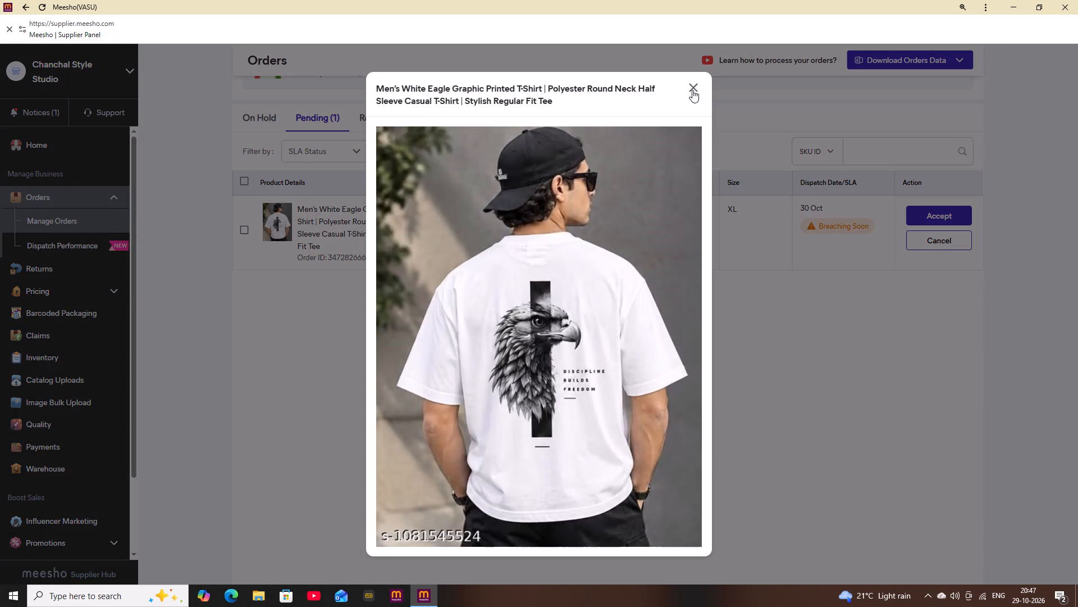
Check the On Hold and Ready to Ship orders of Chanchal Style Studio and close its supplier panel.
left_click(268, 119)
scroll(318, 180, "down", 3)
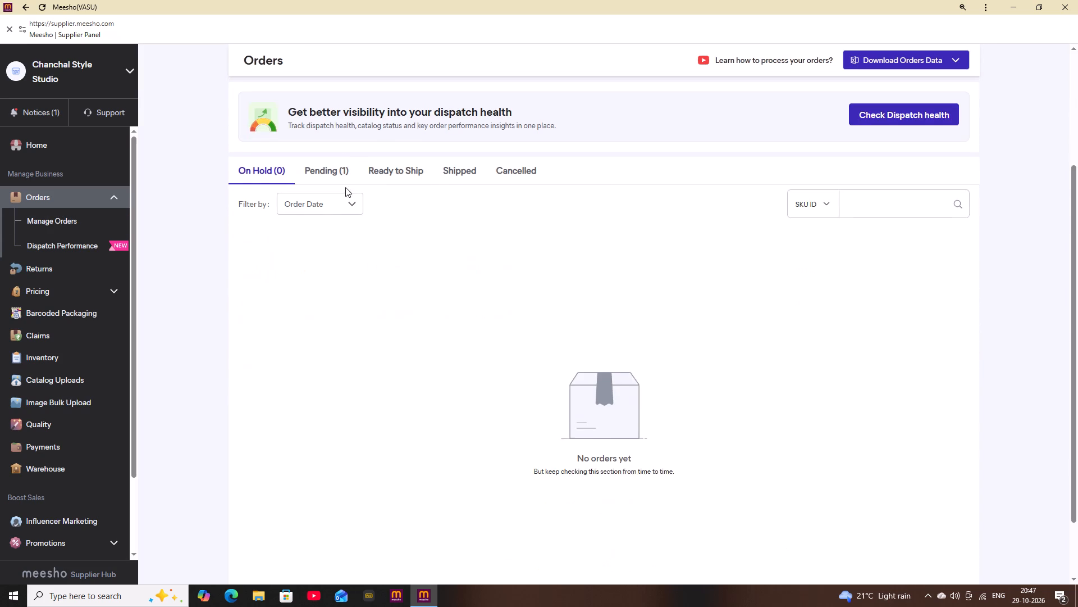
left_click(405, 165)
scroll(399, 174, "down", 3)
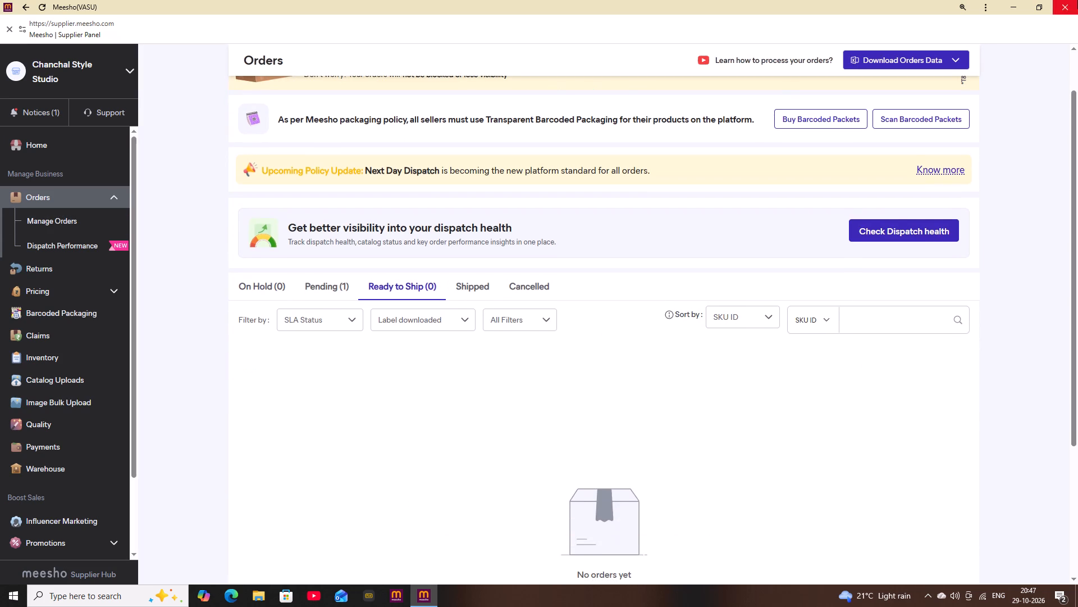
left_click(1077, 0)
Open the Meesho(TRENDY) supplier panel from the desktop and examine the enlarged product image of each pending order.
double_click(956, 15)
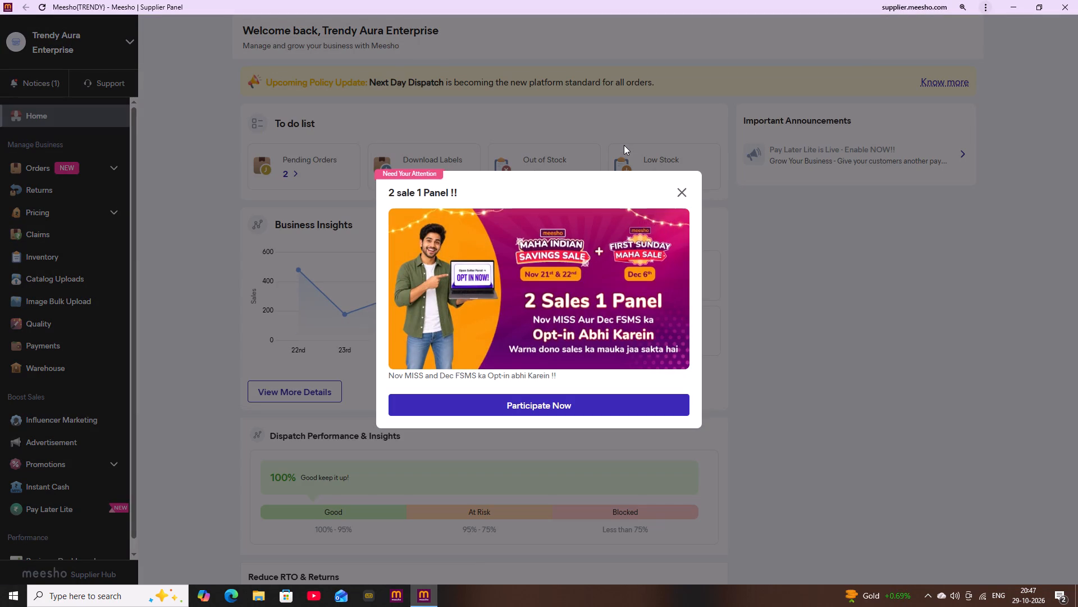
left_click(684, 192)
left_click(330, 176)
scroll(354, 211, "down", 1)
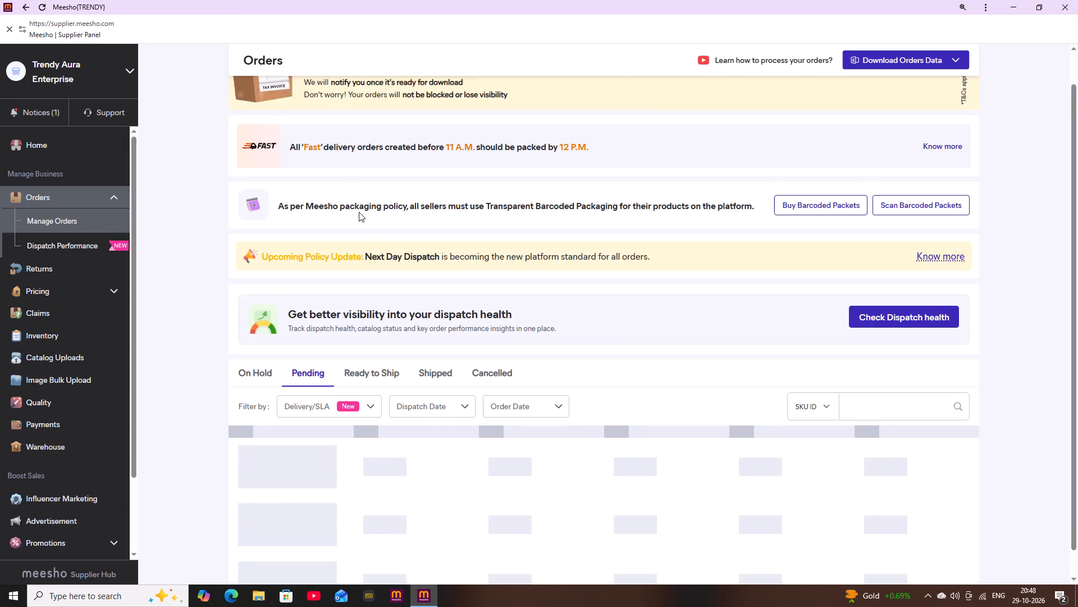
scroll(366, 207, "down", 5)
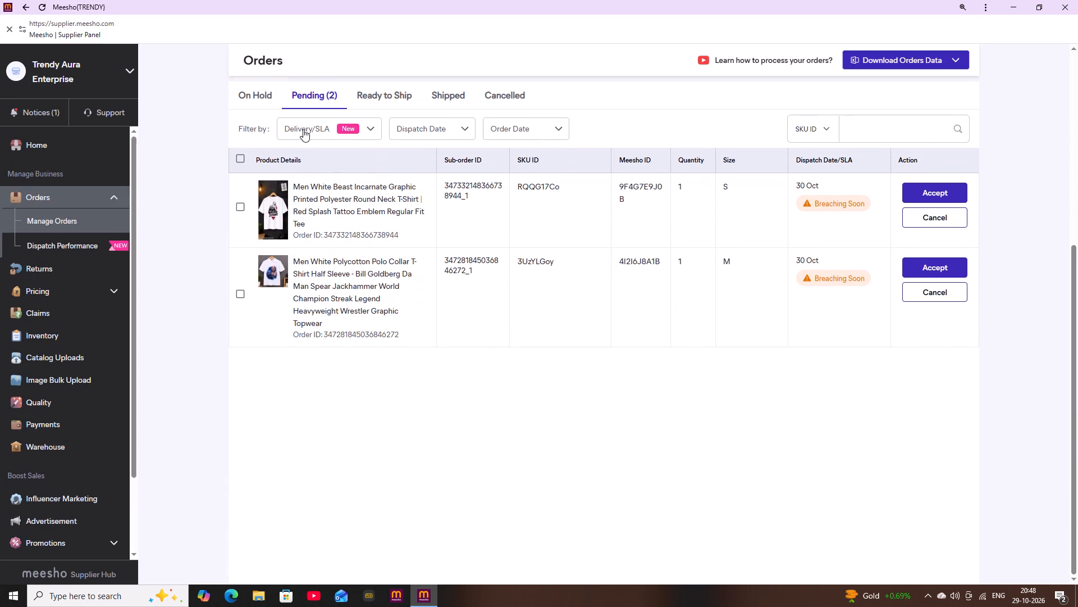
left_click(275, 281)
scroll(554, 240, "down", 1)
left_click(690, 117)
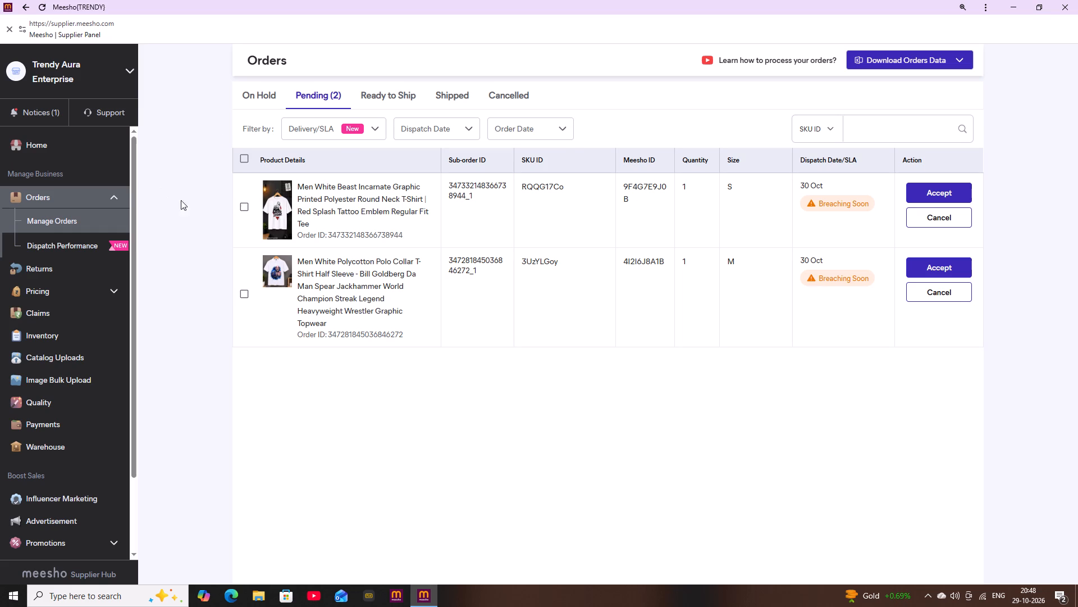
left_click(287, 206)
left_click(696, 83)
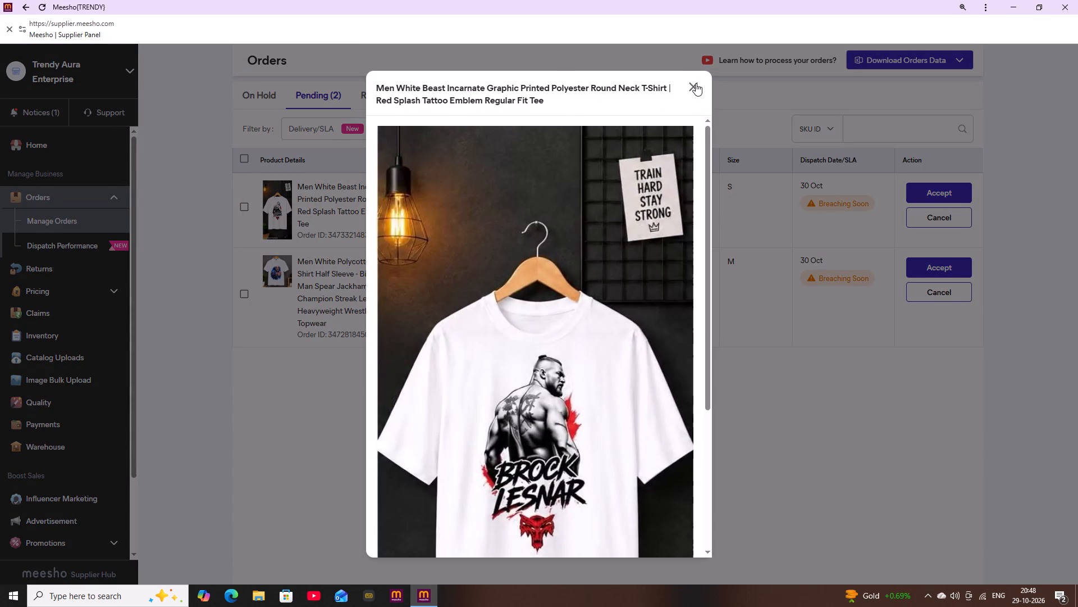
Examine the enlarged product image of Trendy Aura Enterprise's on-hold order and close its supplier panel.
left_click(260, 93)
scroll(324, 164, "down", 1)
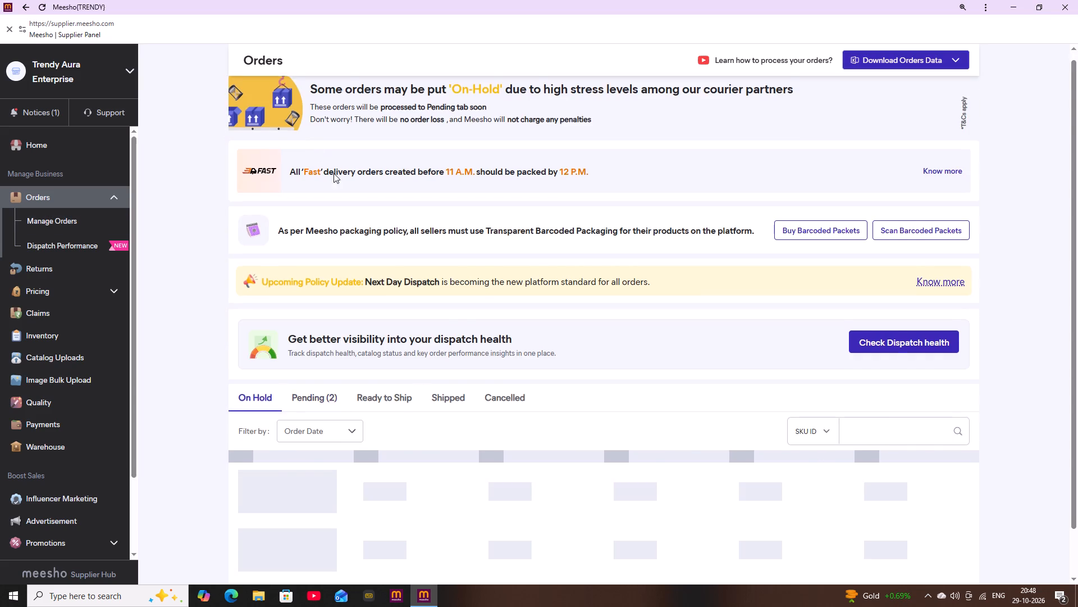
scroll(334, 173, "down", 3)
left_click(249, 328)
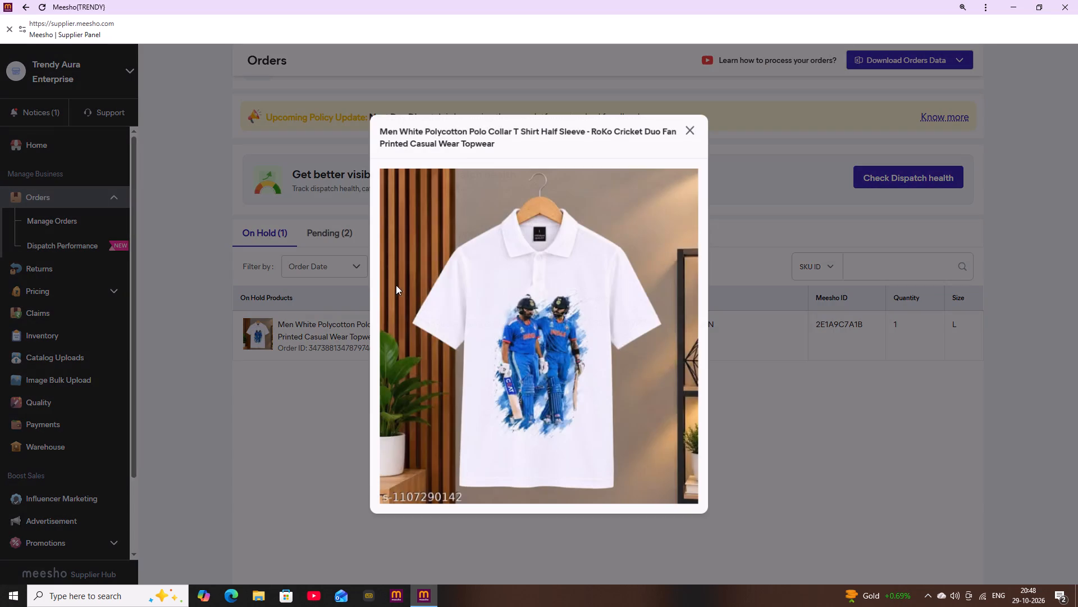
left_click(689, 126)
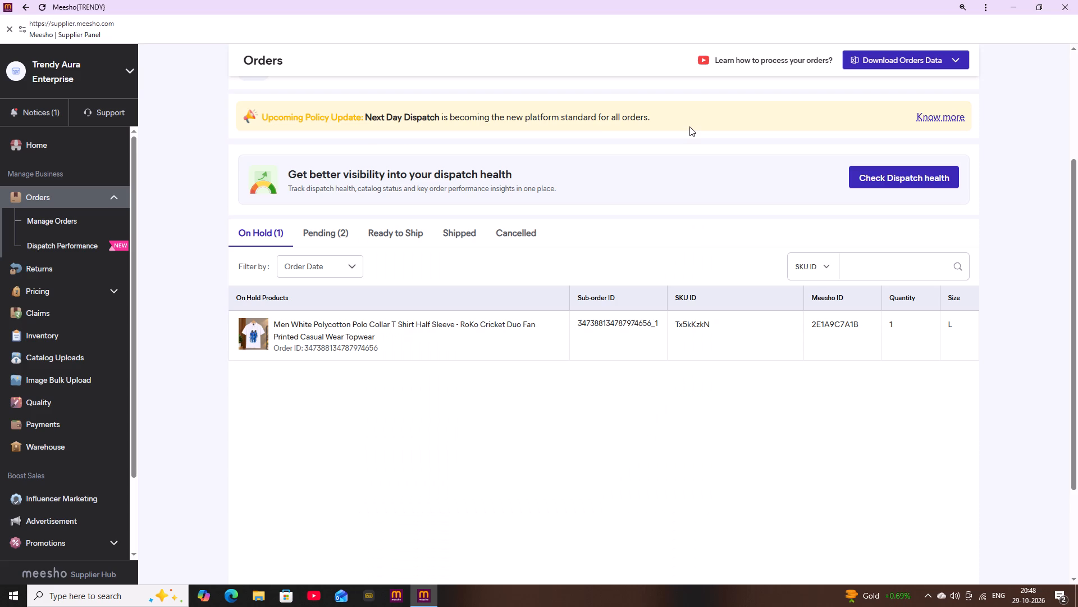
left_click(1077, 0)
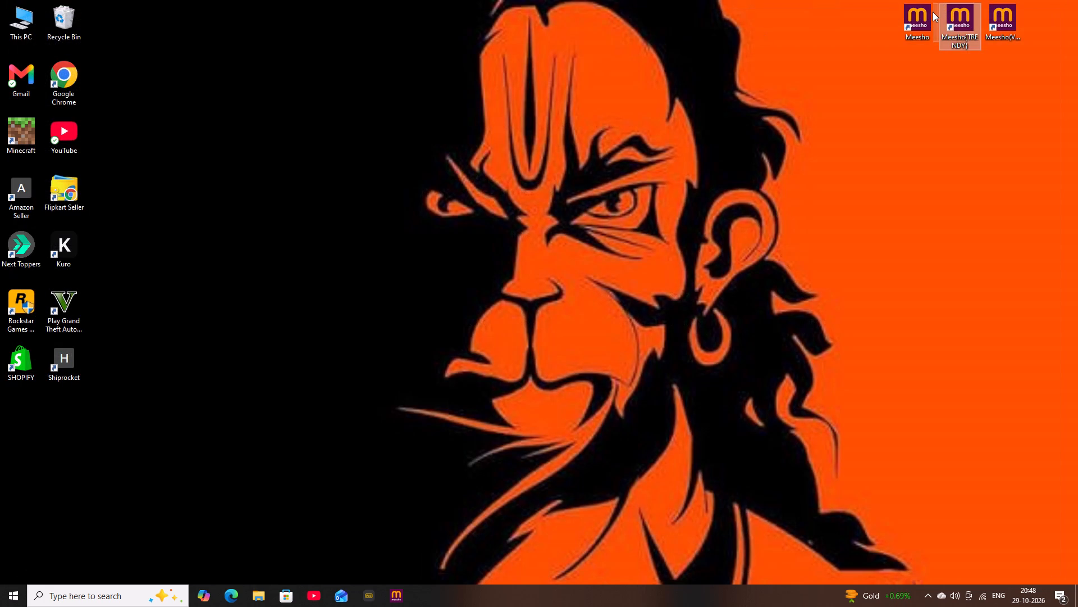
Open the Meesho supplier panel of Sharma Fashions Hub from the desktop and review its single catalog uploads.
double_click(933, 12)
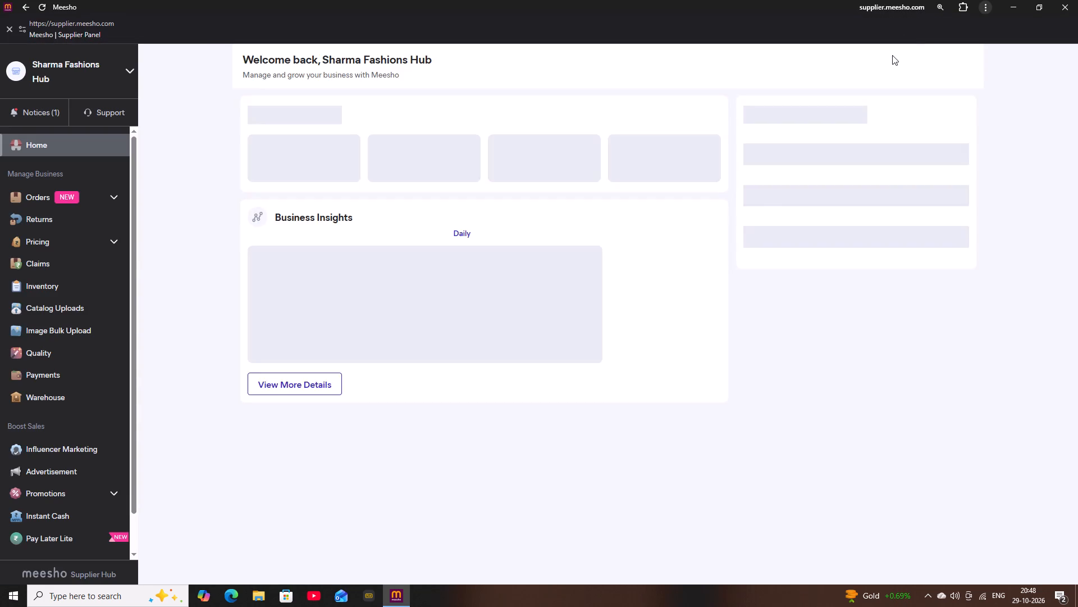
left_click(690, 208)
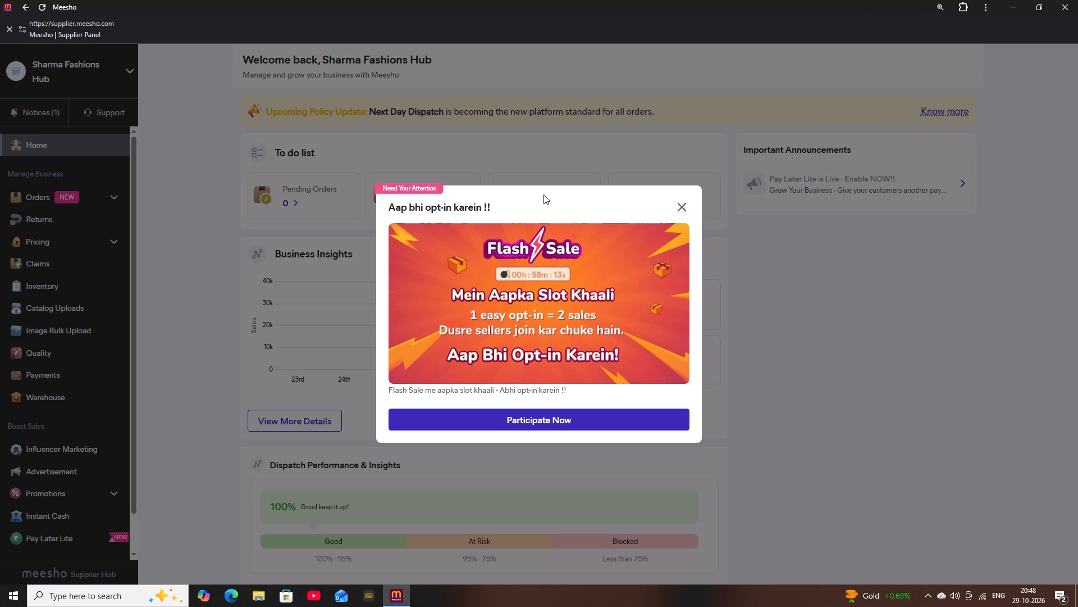
left_click(679, 209)
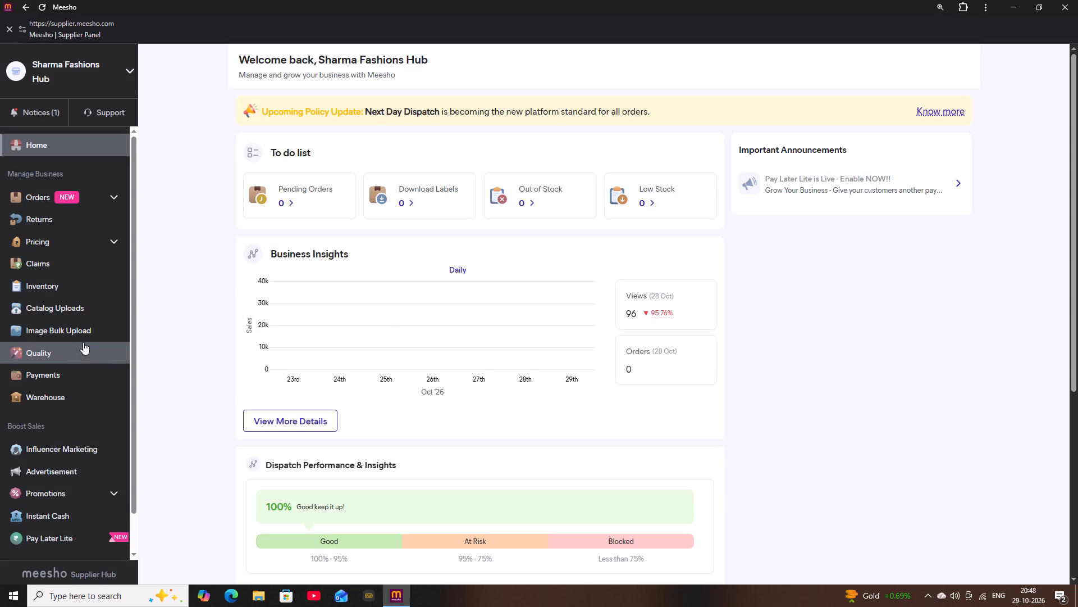
left_click(83, 302)
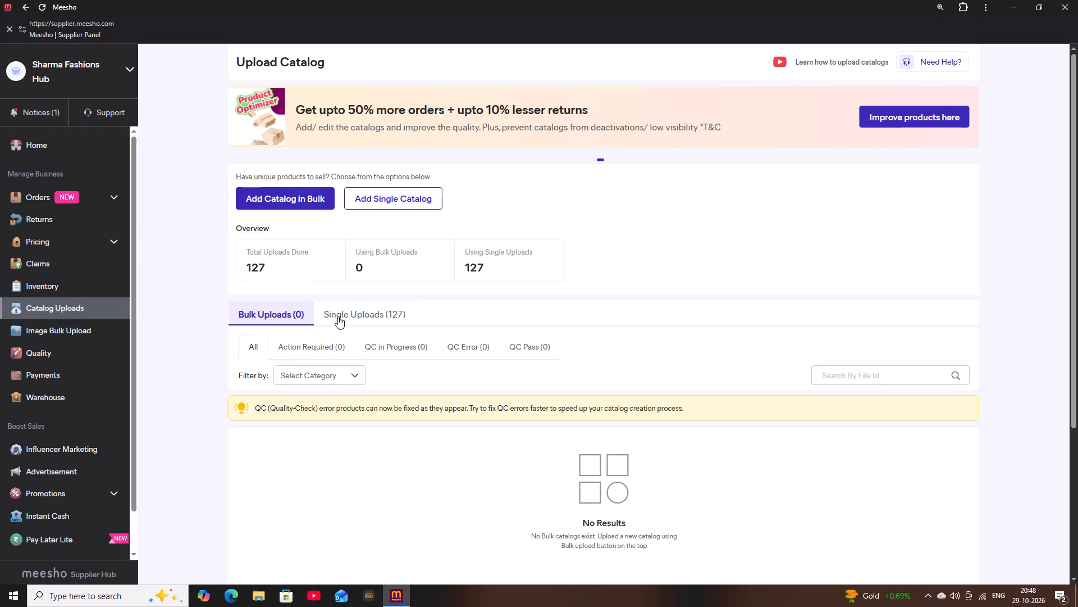
left_click(389, 310)
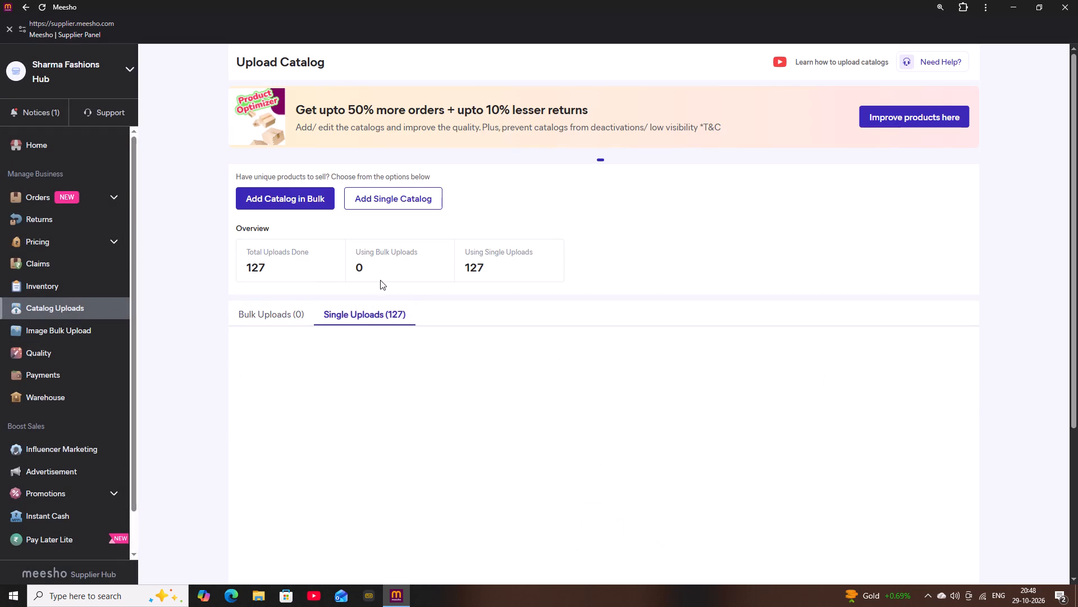
scroll(376, 349, "down", 2)
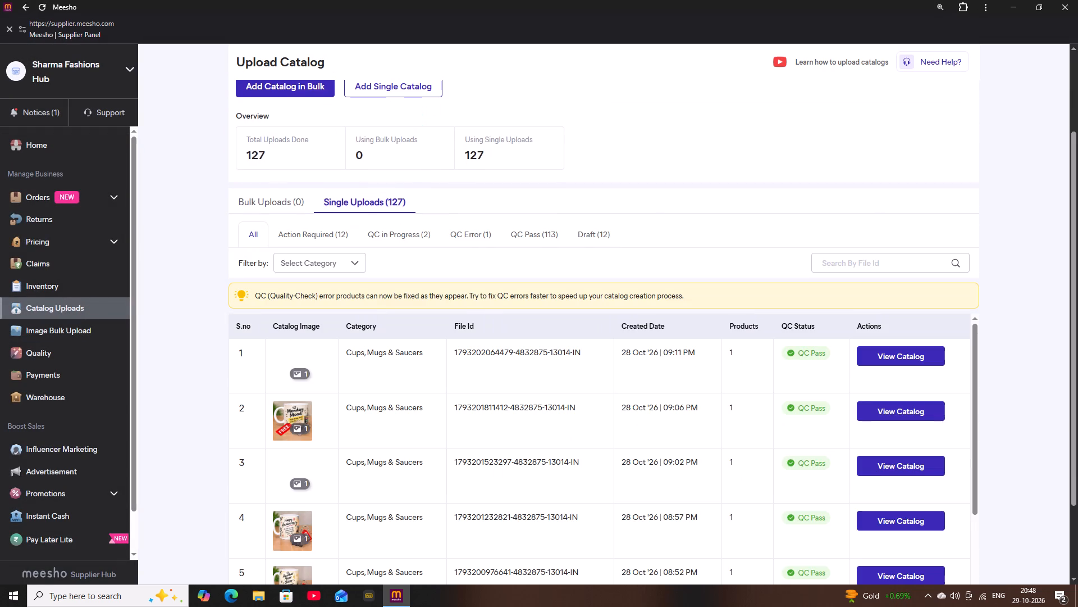
Review the blocked inventory and examine the blocking reasons of the New, Everyday and Classy Cups, Mugs & Saucers catalogs.
left_click(70, 291)
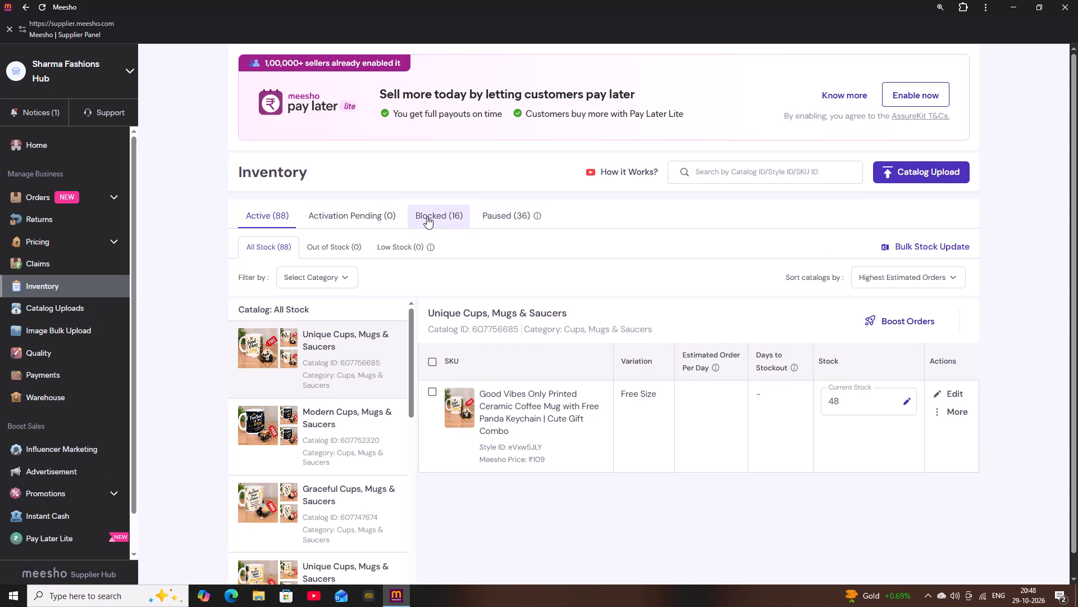
left_click(427, 216)
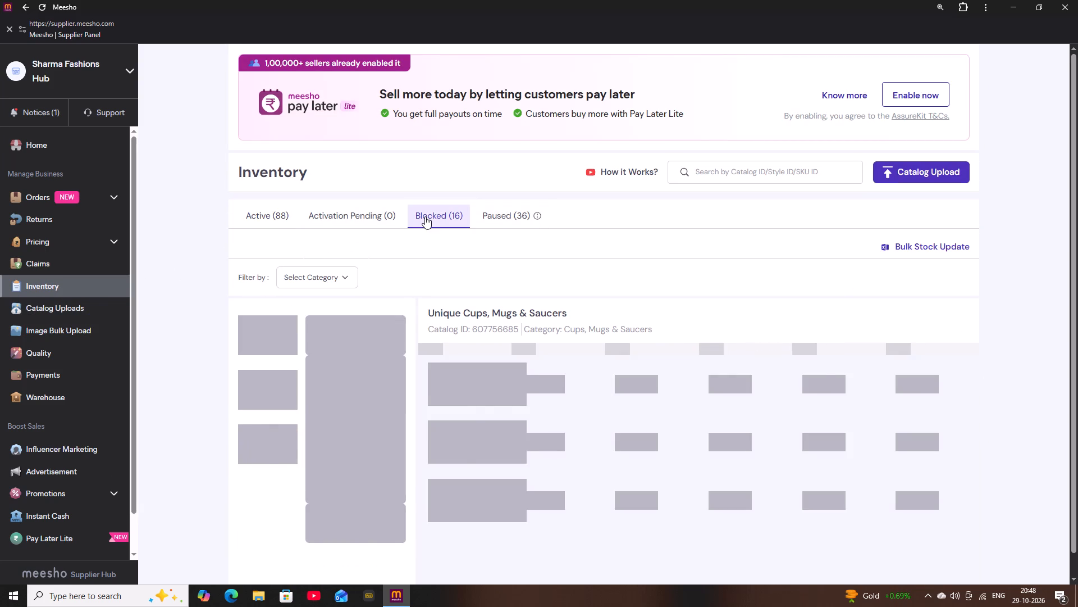
scroll(309, 307, "down", 2)
scroll(336, 376, "down", 1)
scroll(337, 380, "up", 1)
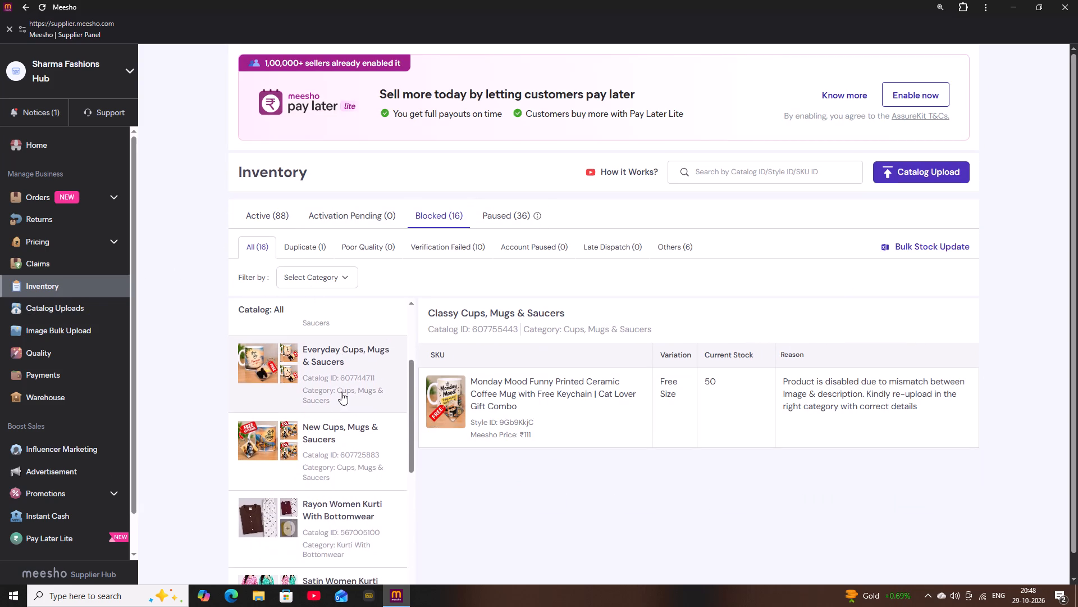
left_click(276, 492)
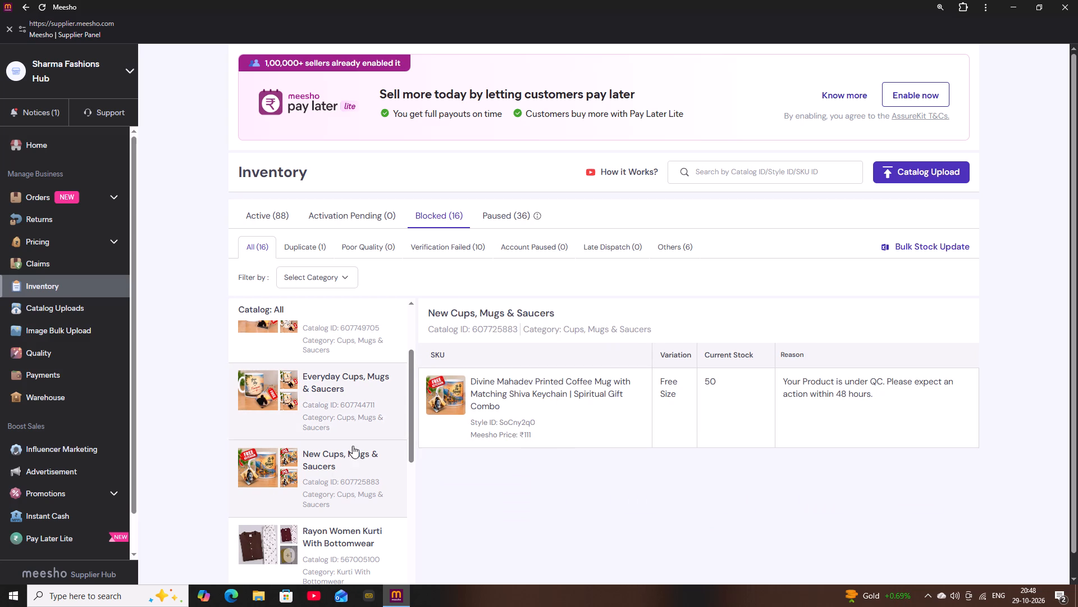
scroll(289, 442, "up", 1)
left_click(272, 450)
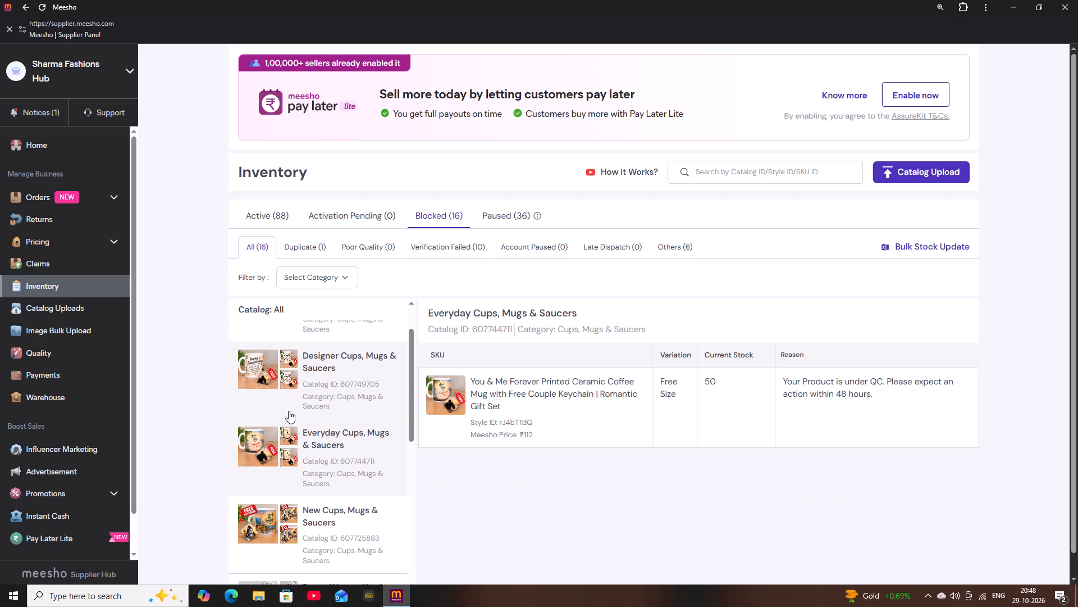
left_click(289, 411)
scroll(302, 415, "up", 3)
left_click(288, 364)
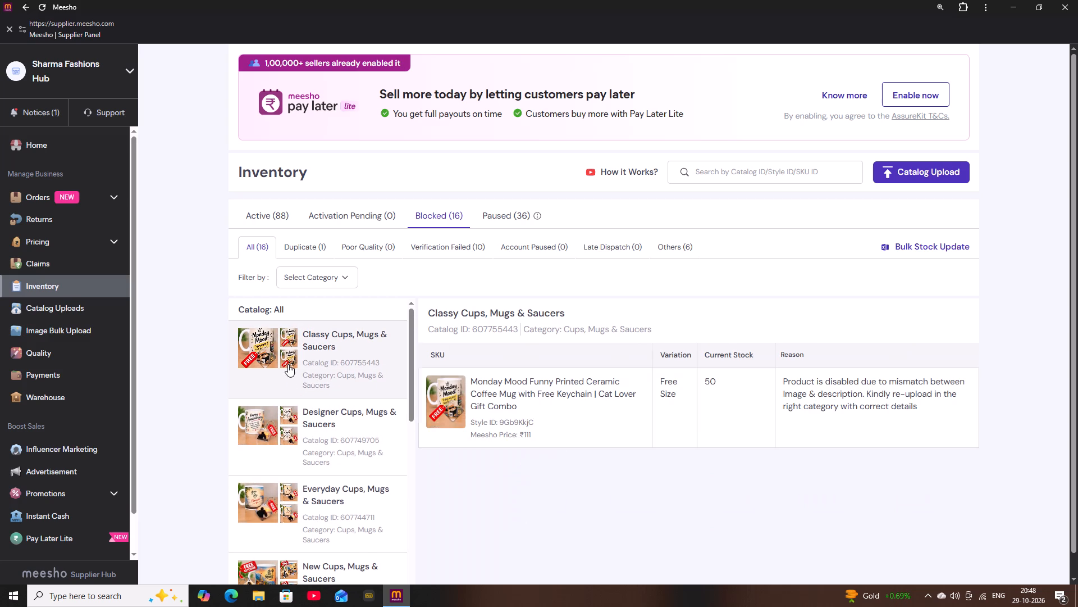
scroll(294, 371, "up", 3)
scroll(289, 378, "down", 1)
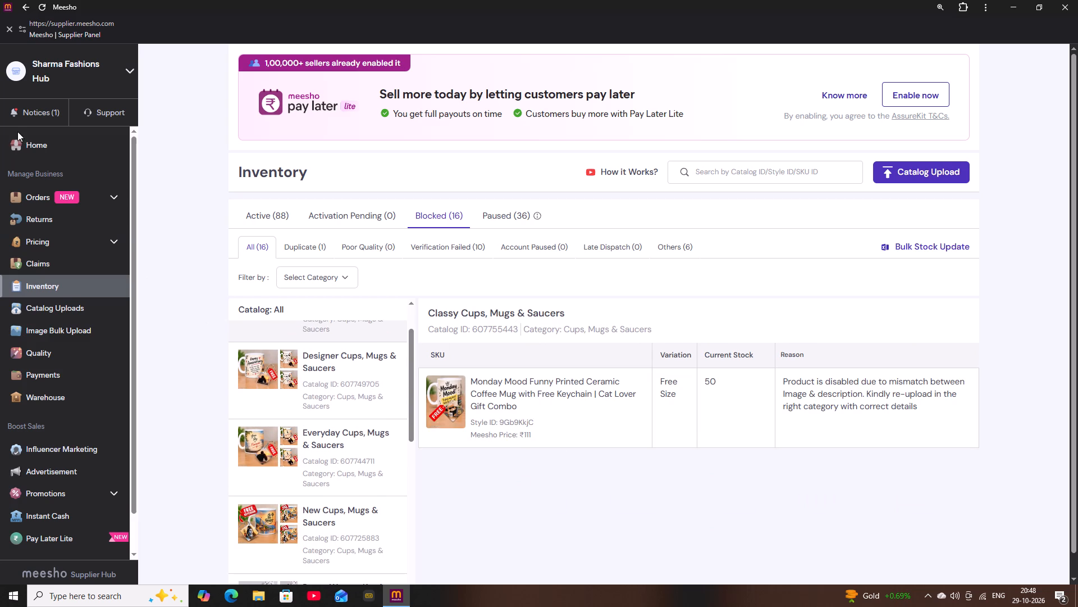
Return to the home overview of Sharma Fashions Hub and check its pending and on-hold orders.
left_click(29, 134)
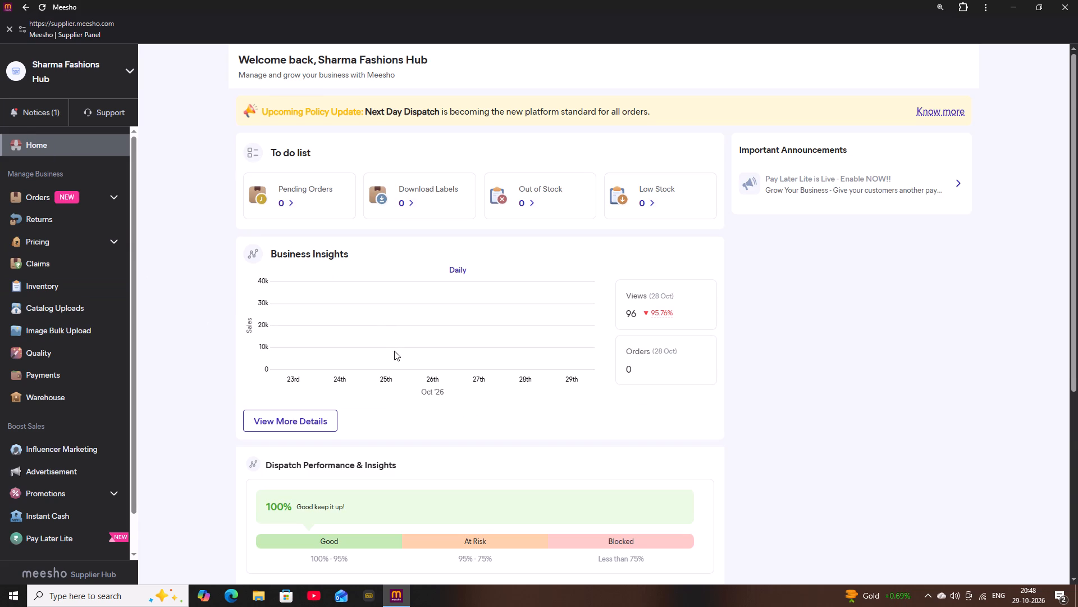
scroll(395, 352, "down", 3)
scroll(401, 363, "up", 3)
left_click(304, 218)
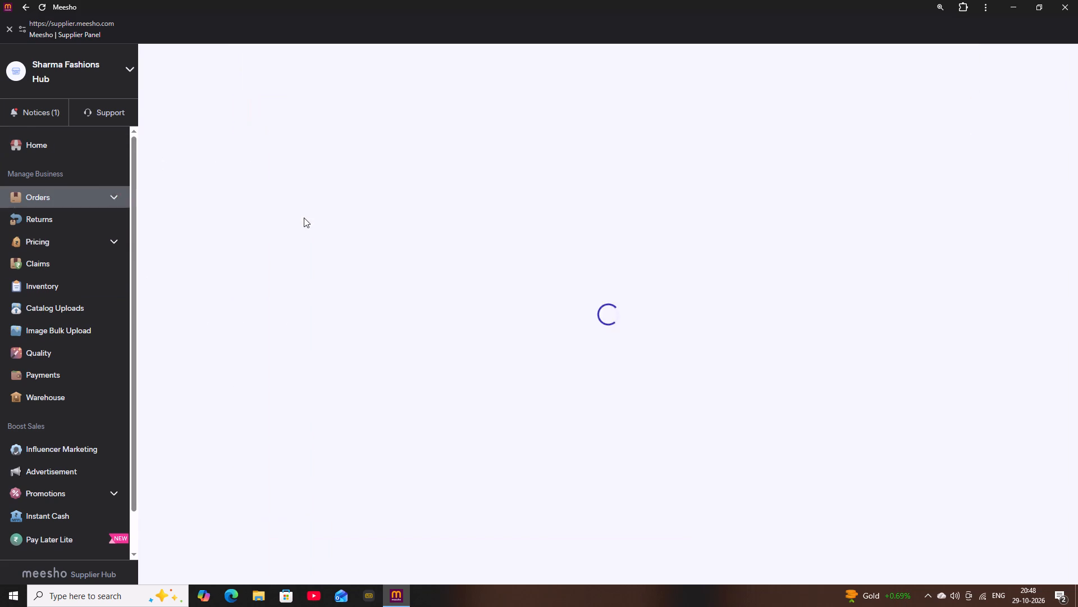
scroll(257, 315, "down", 4)
left_click(249, 241)
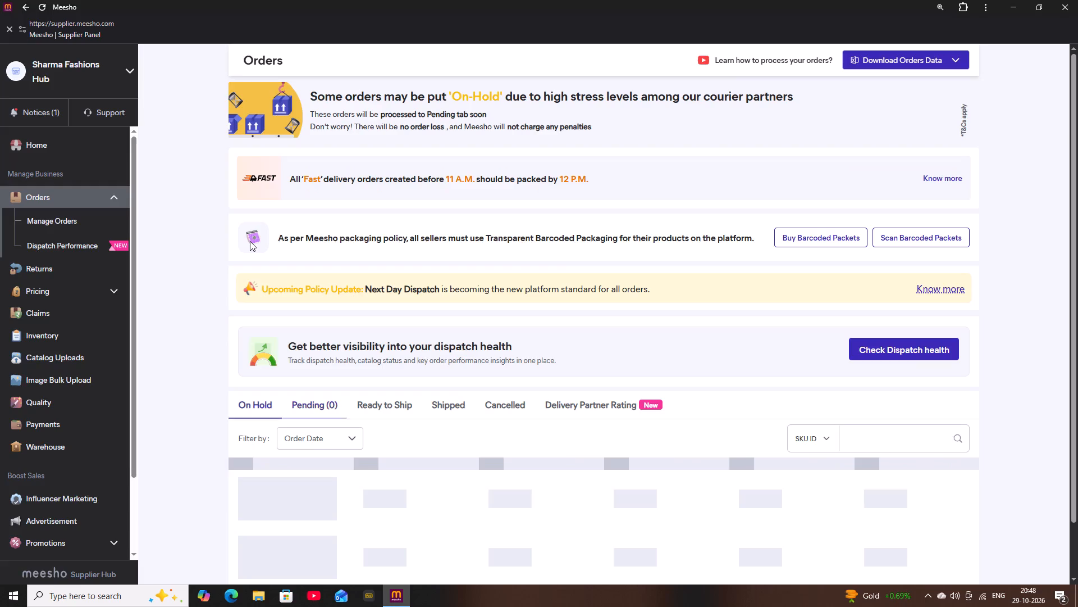
Log out of Sharma Fashions Hub and log in to the Trend Aura Enterprise supplier account with the saved credentials.
left_click(129, 78)
left_click(148, 123)
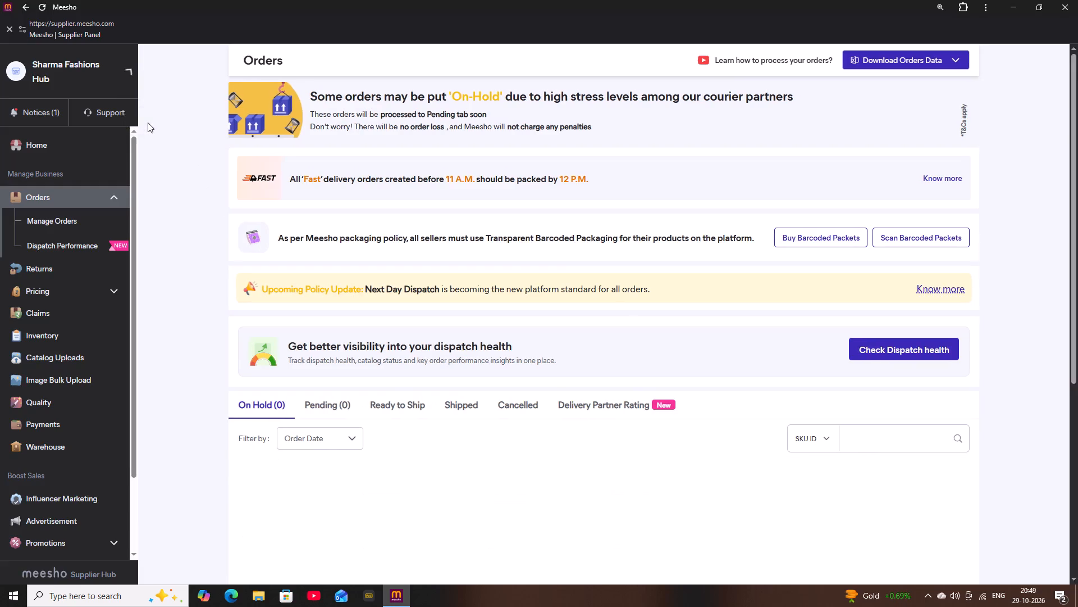
left_click(623, 211)
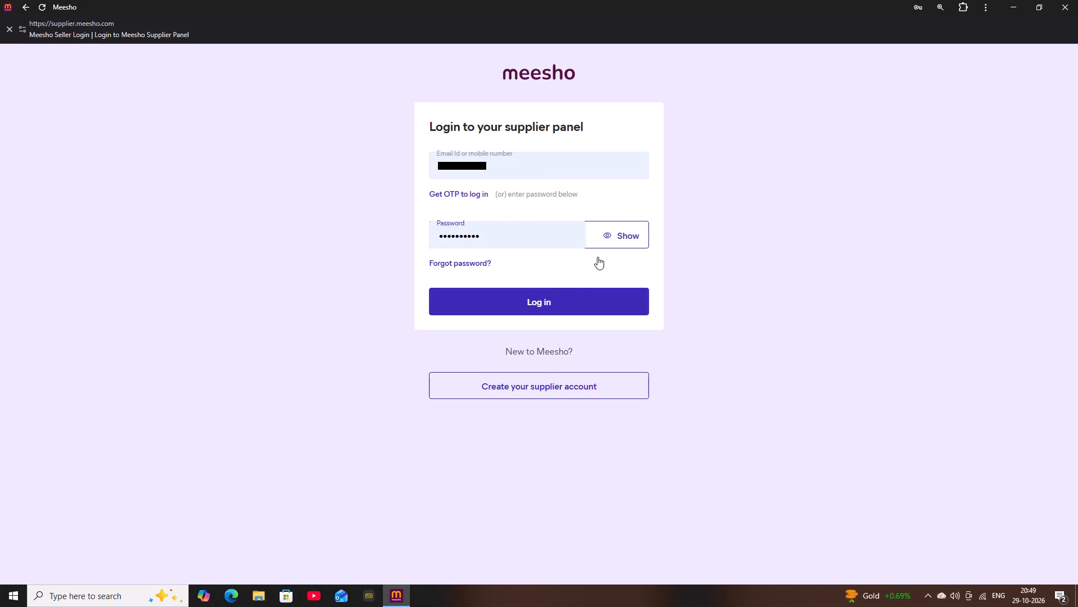
left_click(571, 292)
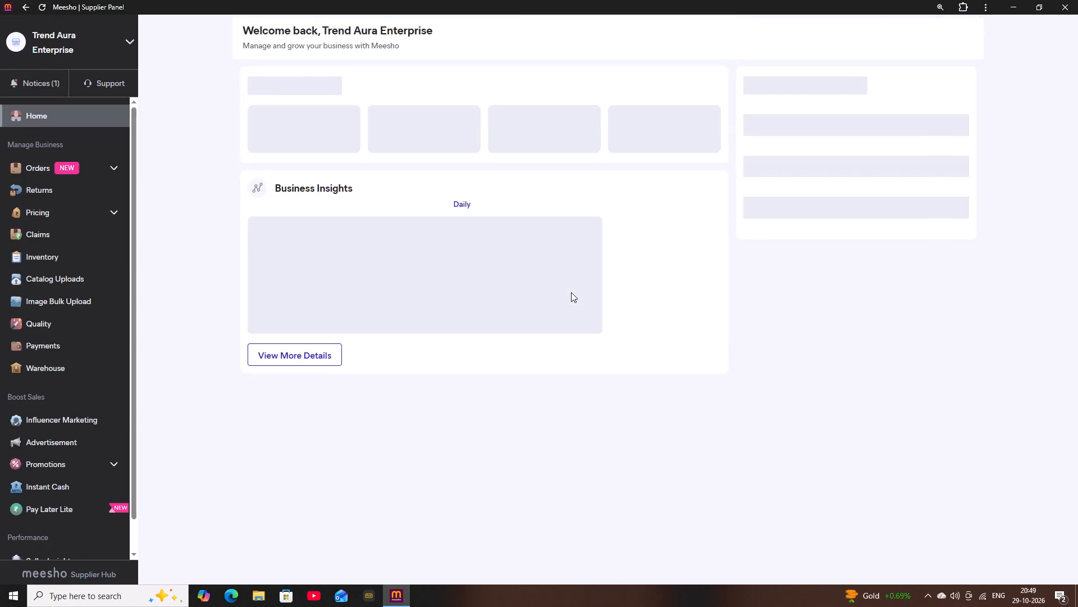
left_click(678, 187)
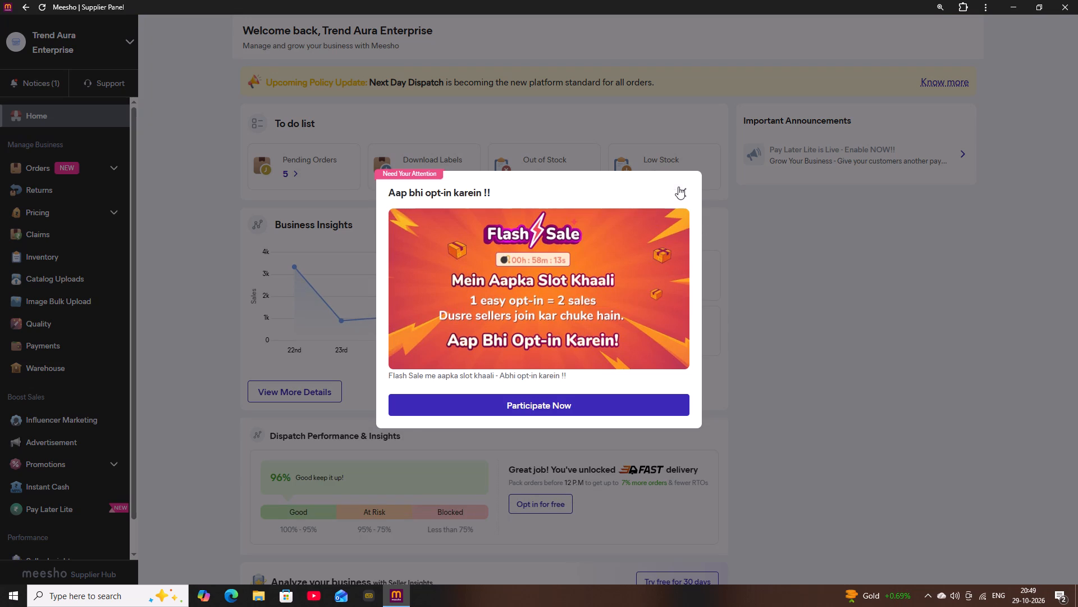
Review the pending and on-hold orders of Trend Aura Enterprise.
left_click(316, 184)
scroll(300, 323, "down", 3)
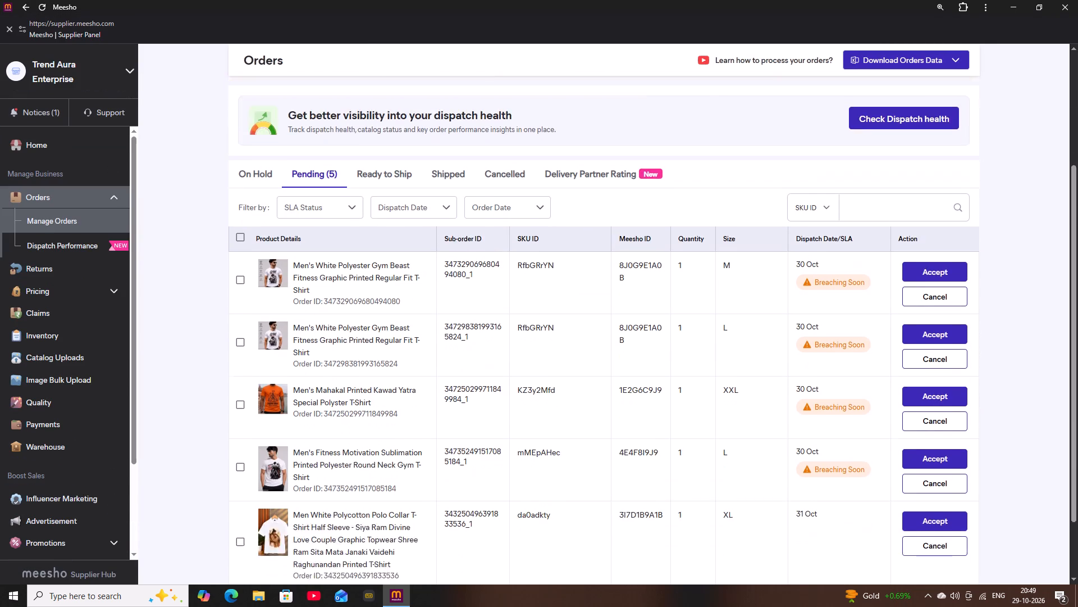
scroll(291, 322, "down", 3)
left_click(243, 93)
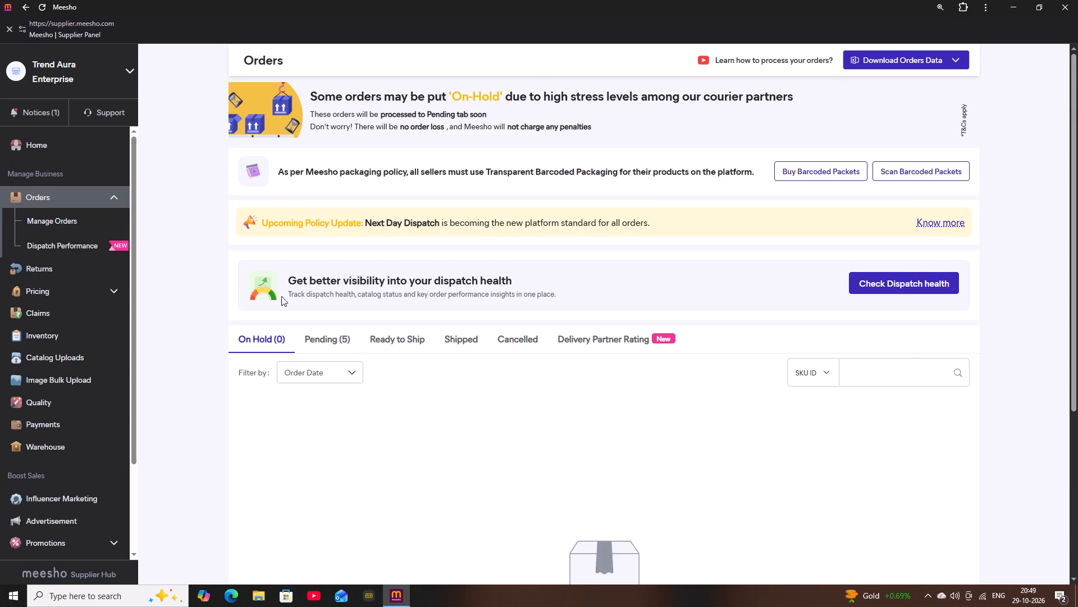
scroll(284, 301, "down", 2)
left_click(328, 234)
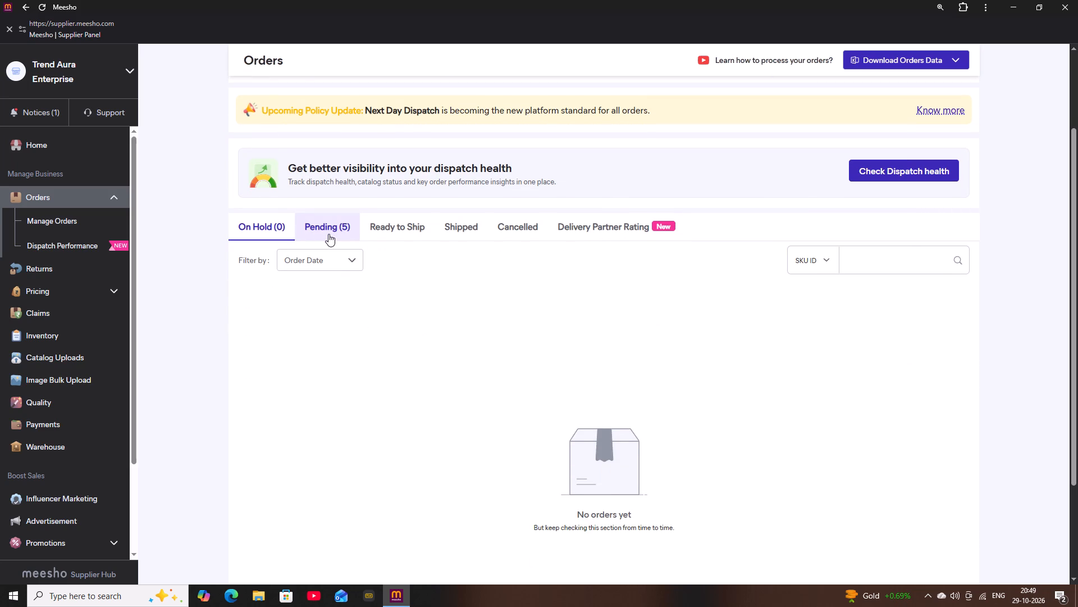
scroll(345, 286, "down", 5)
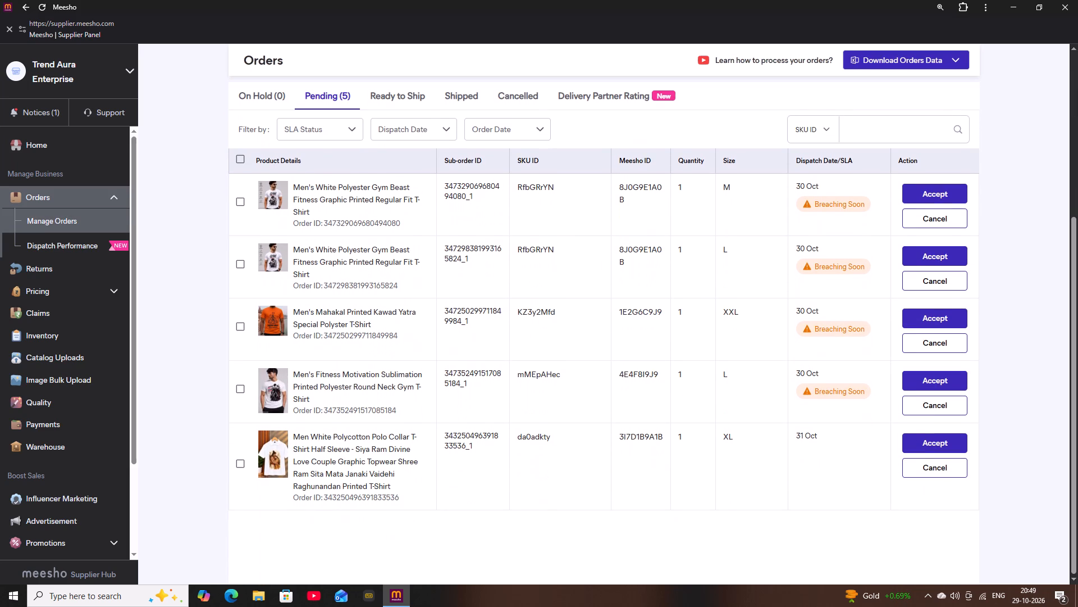
View the enlarged product image of the Siya Ram white polo T-shirt in the pending orders, then close it.
left_click(279, 452)
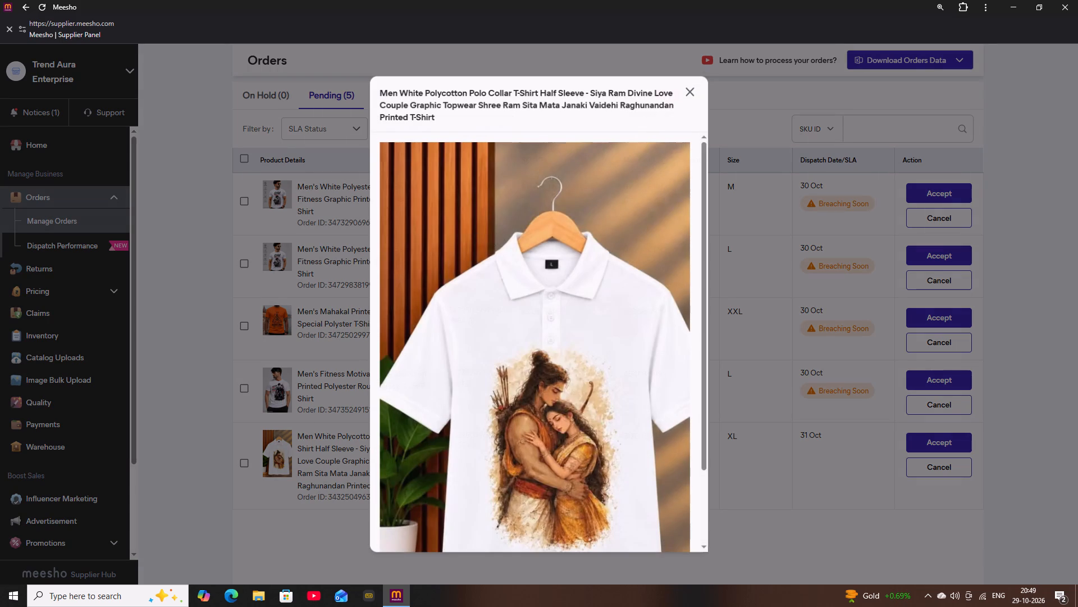
left_click(684, 89)
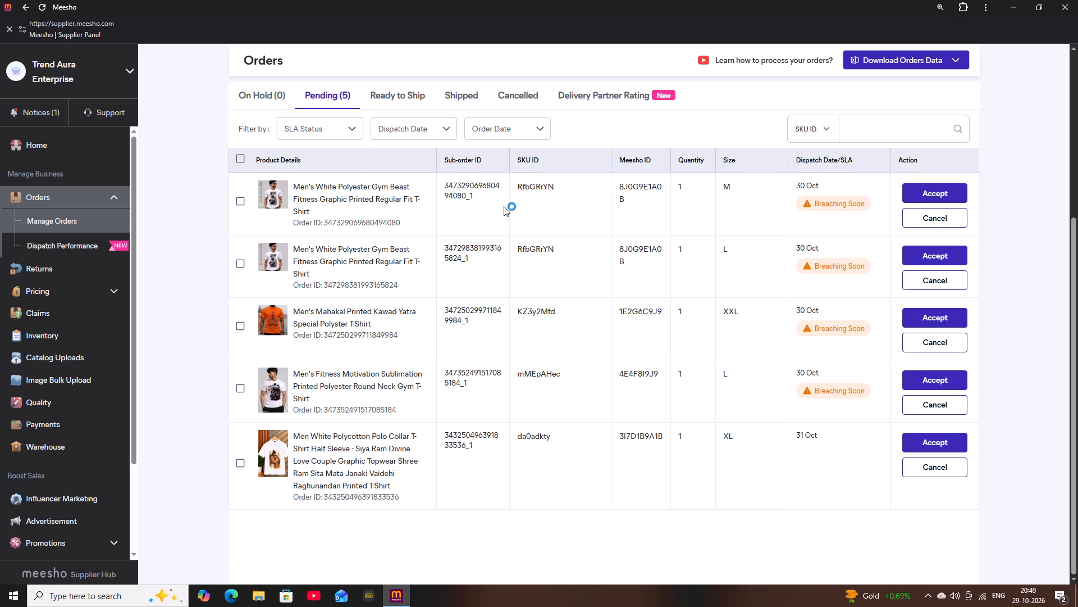
Return to the home overview of Trend Aura Enterprise and open its Quality page.
left_click(66, 151)
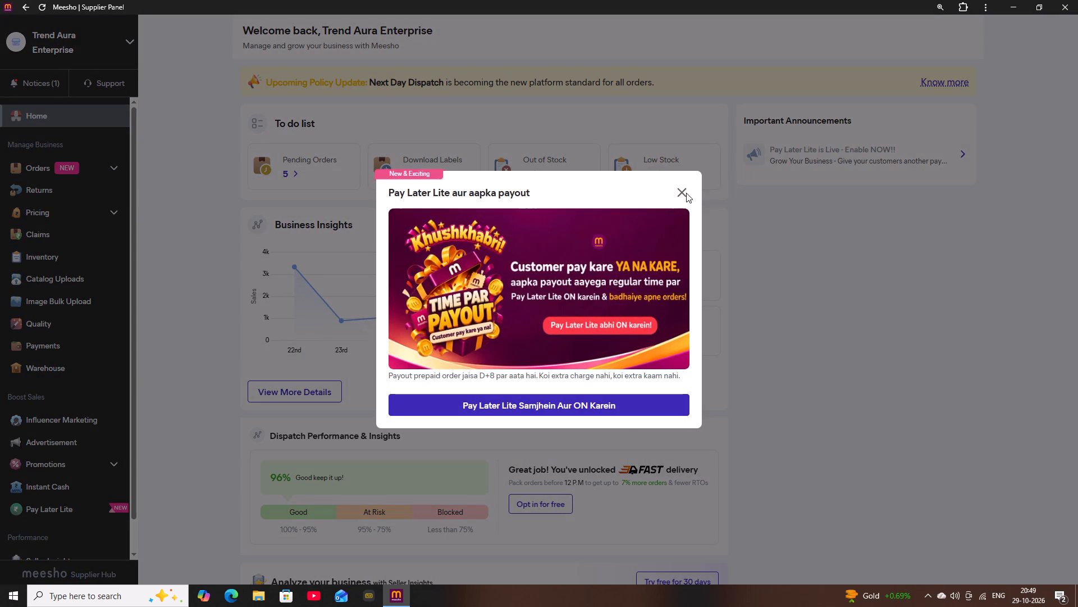
left_click(686, 193)
left_click(46, 327)
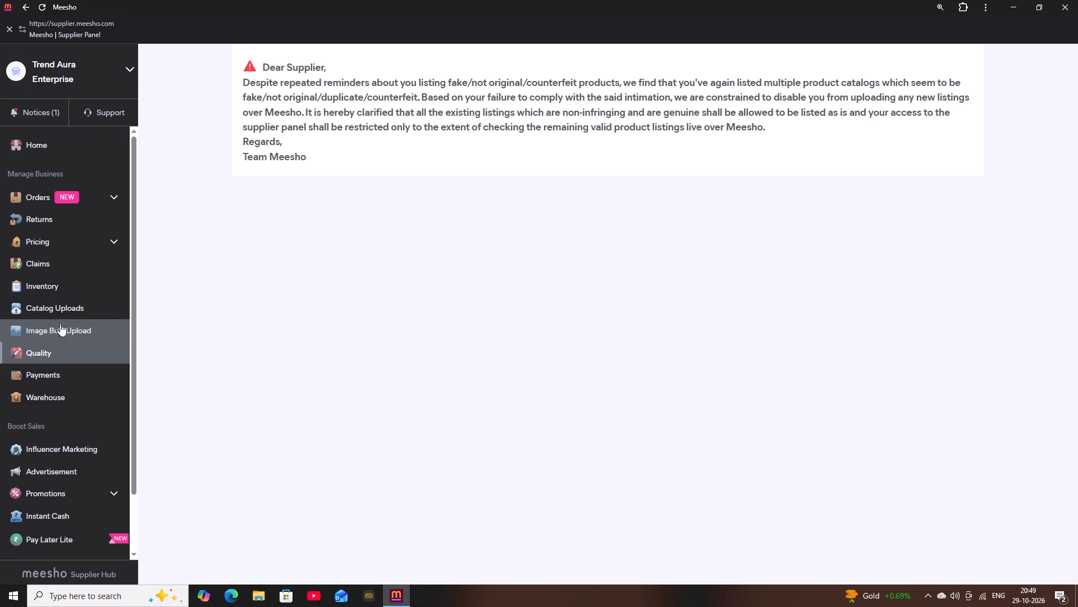
Open the support section and read the full last updates of the two 26 Oct tickets, Other catalog related issue and Others.
left_click(101, 114)
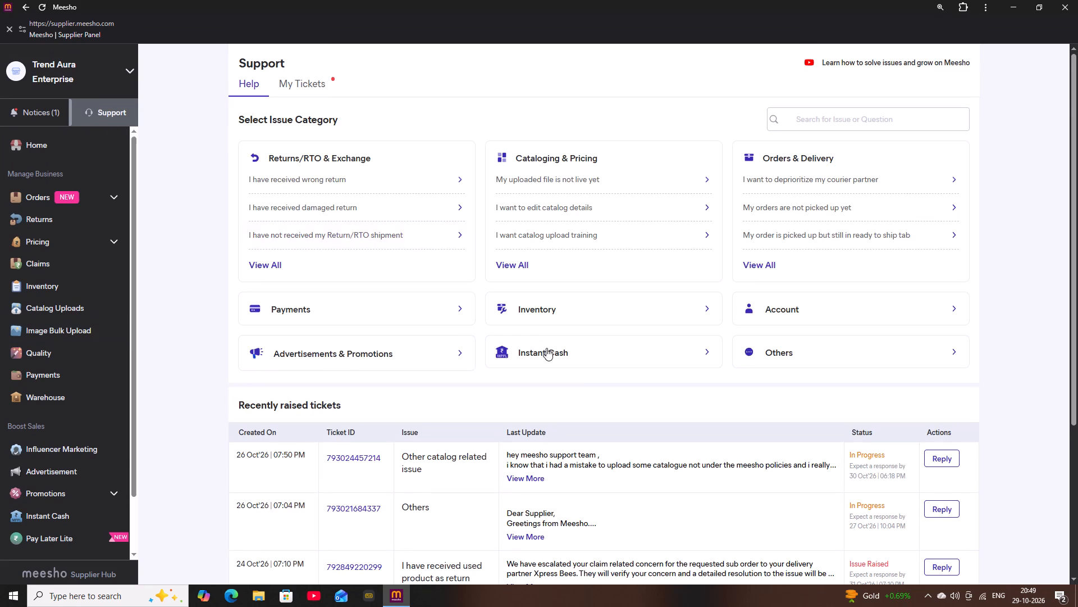
scroll(581, 373, "down", 2)
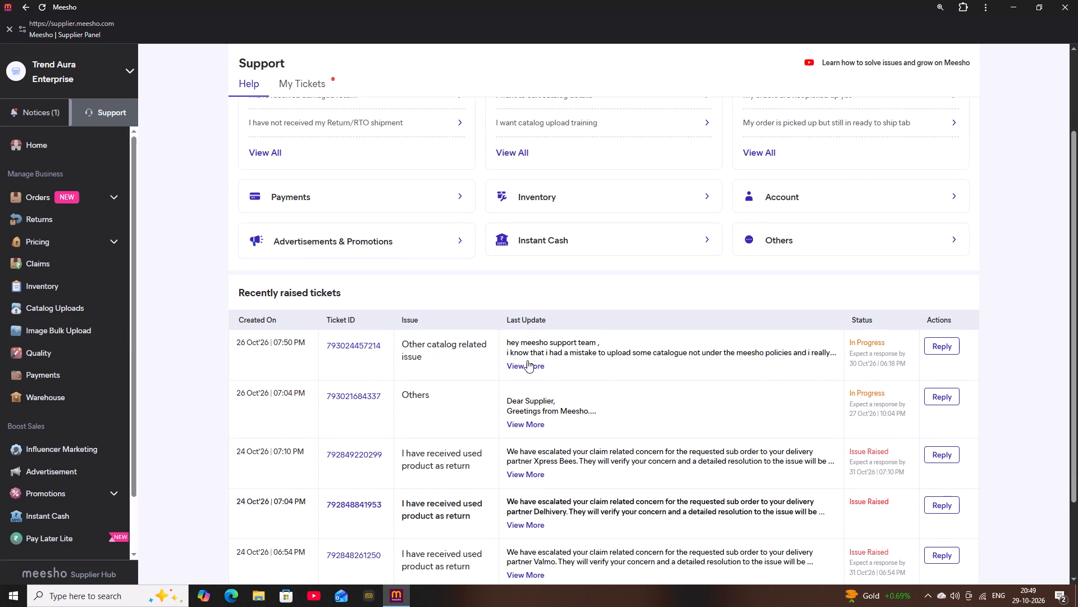
left_click(527, 360)
scroll(586, 371, "down", 1)
left_click(523, 376)
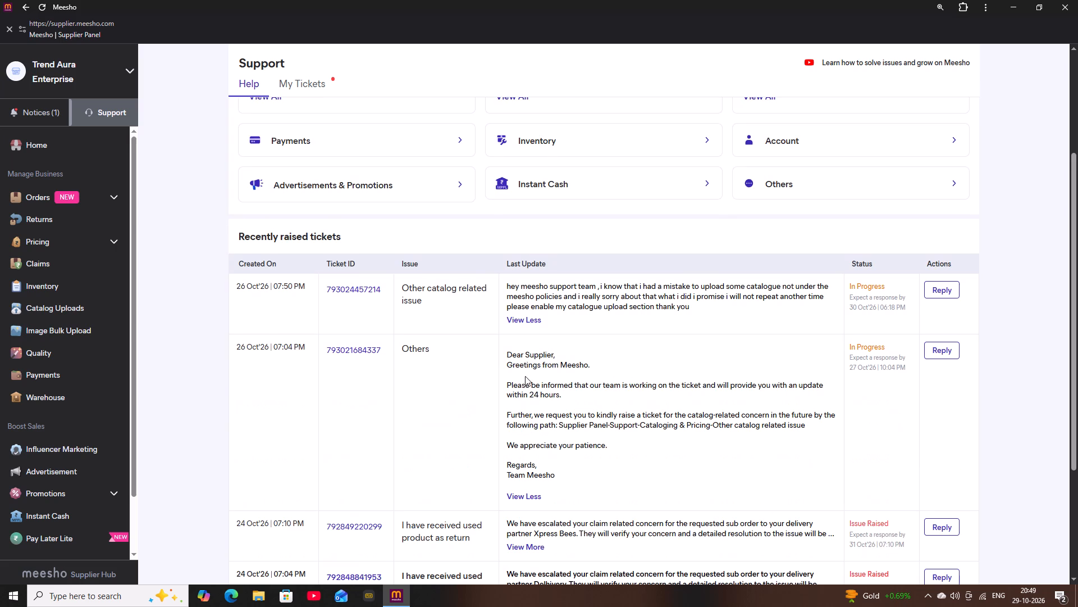
scroll(537, 376, "down", 1)
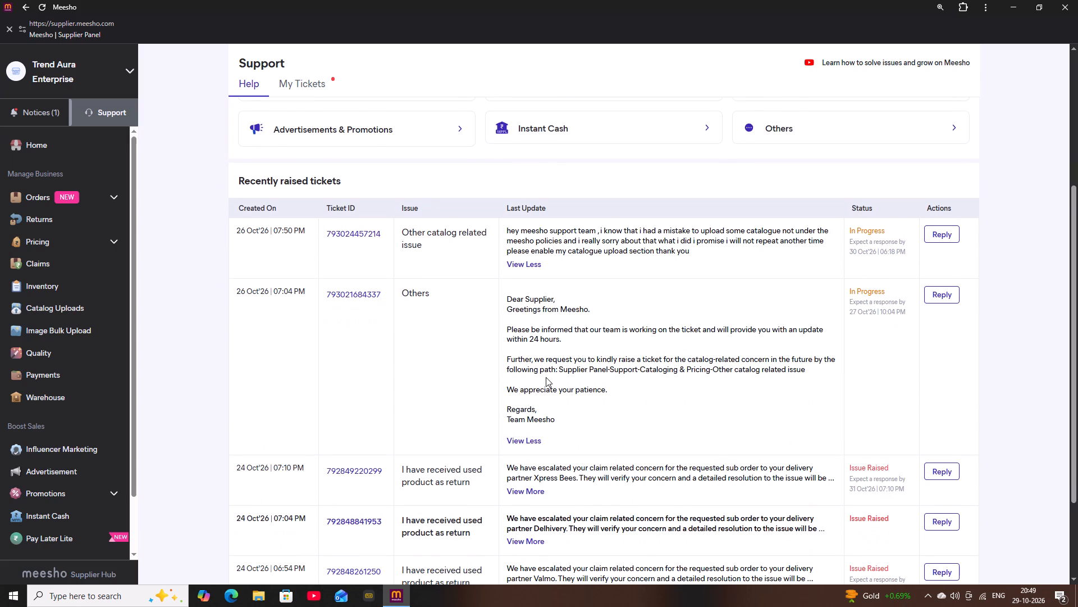
Return to the home overview and close the Meesho supplier panel.
left_click(74, 155)
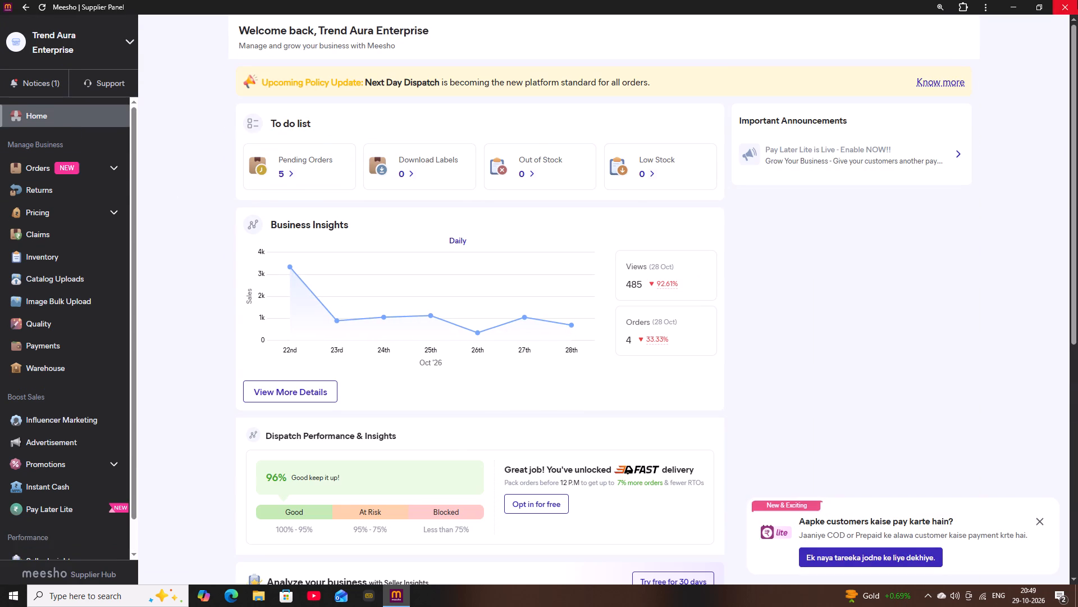
left_click(1077, 0)
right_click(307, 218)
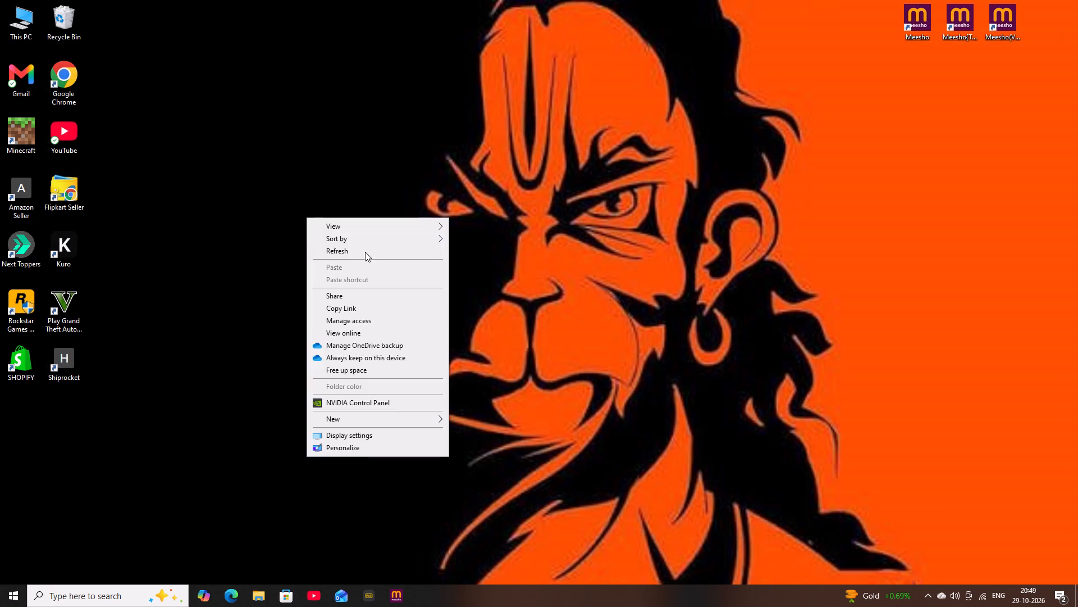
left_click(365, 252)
Open the Trend Aura Enterprises Shopify store from the desktop and start a new product from its product list.
double_click(16, 363)
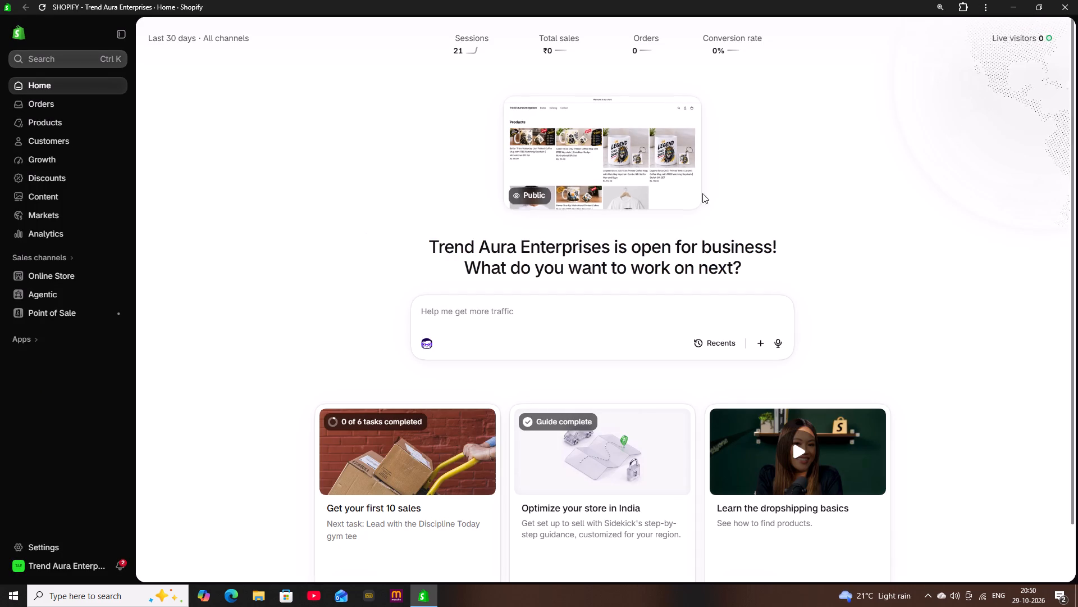
left_click(62, 126)
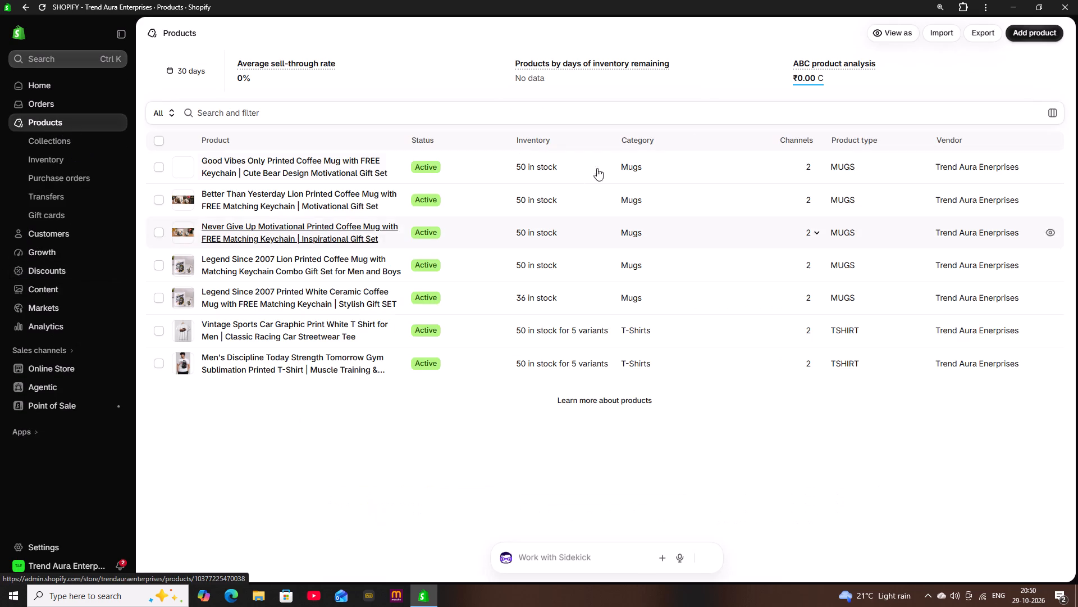
left_click(1049, 33)
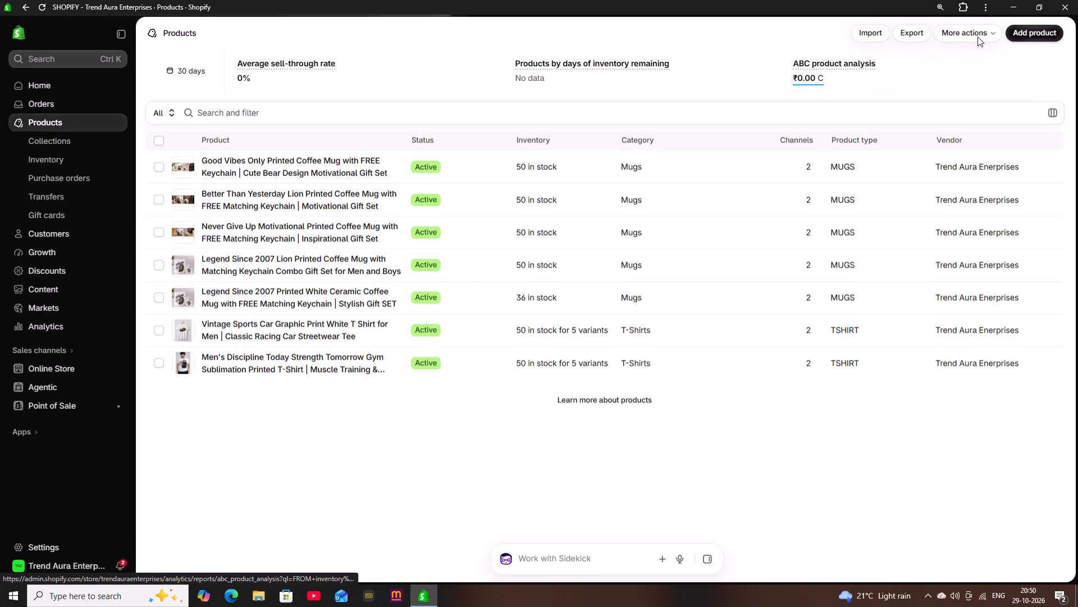
left_click(1006, 4)
double_click(61, 76)
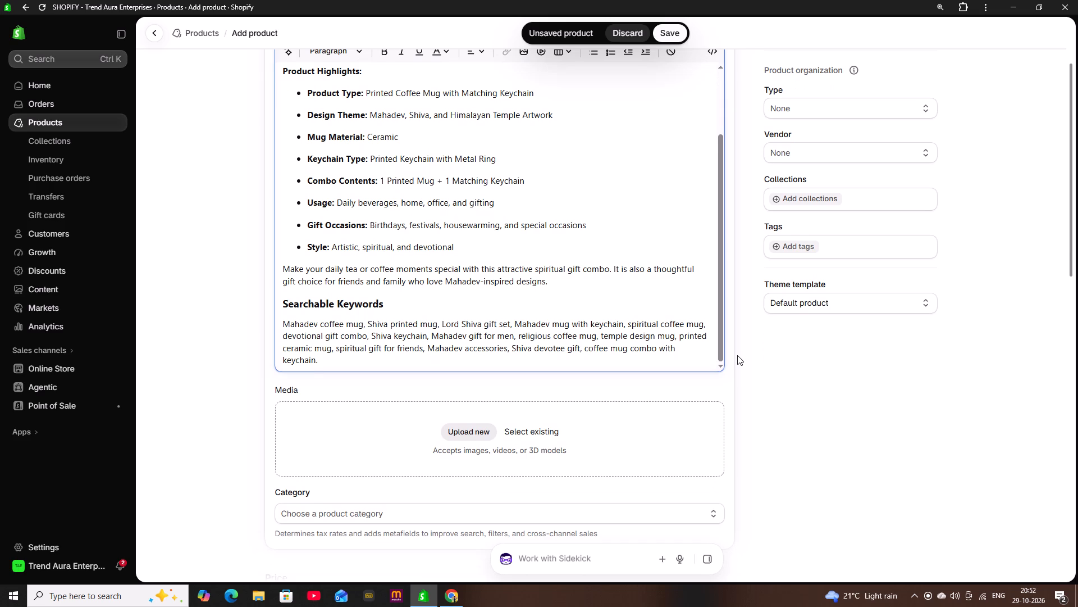
scroll(679, 365, "down", 1)
scroll(830, 306, "up", 2)
left_click(823, 171)
left_click(820, 200)
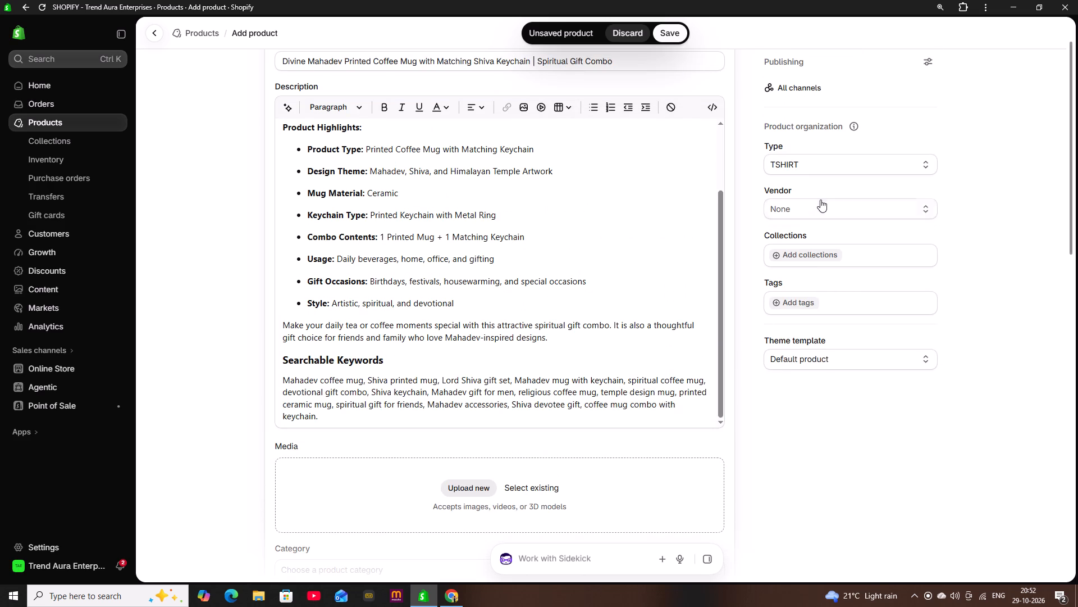
left_click(806, 166)
left_click(828, 165)
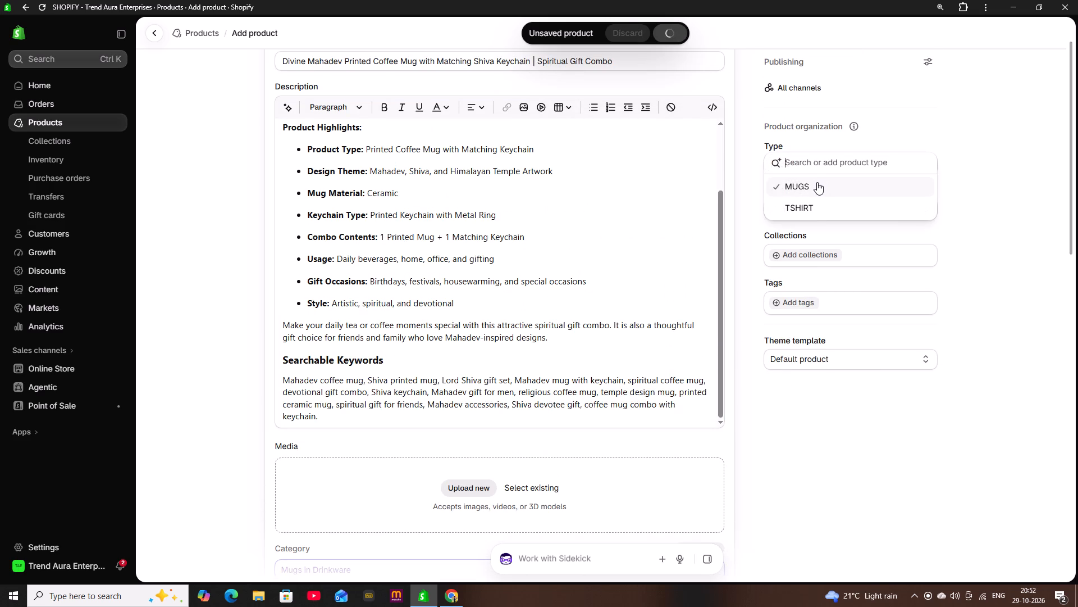
left_click(817, 182)
left_click(817, 219)
left_click(820, 214)
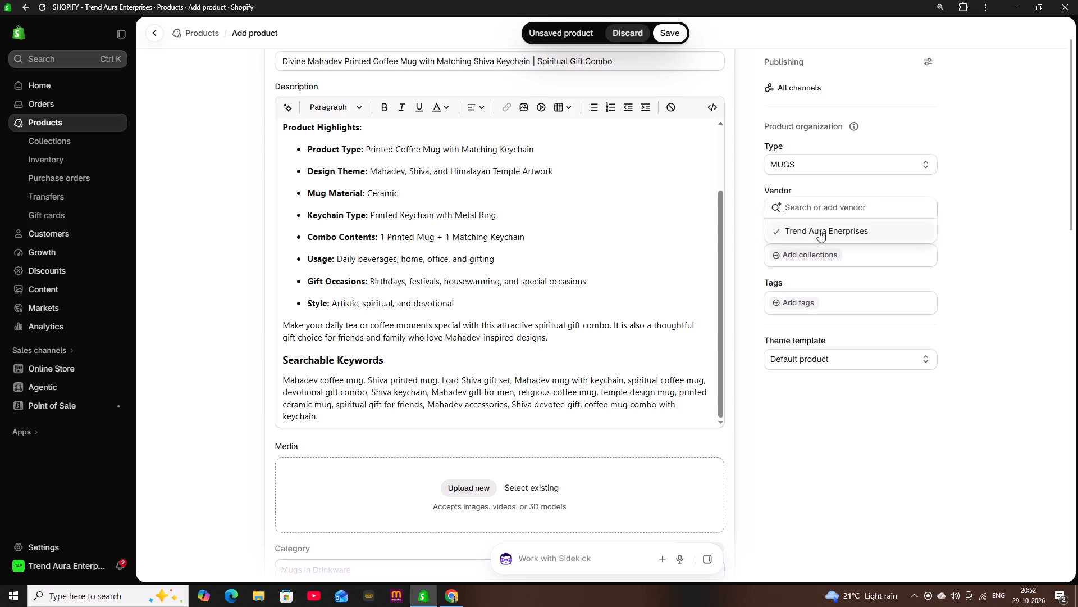
left_click(819, 230)
Set the product's price to ₹110 and its inventory quantity to 50.
scroll(821, 285, "down", 1)
scroll(668, 291, "down", 2)
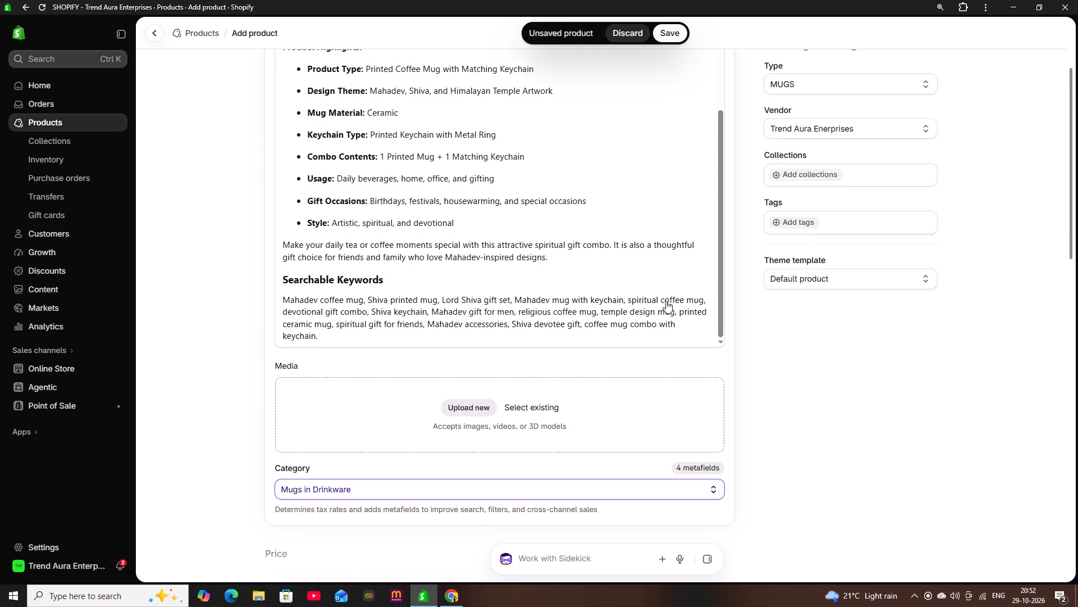
scroll(537, 389, "down", 1)
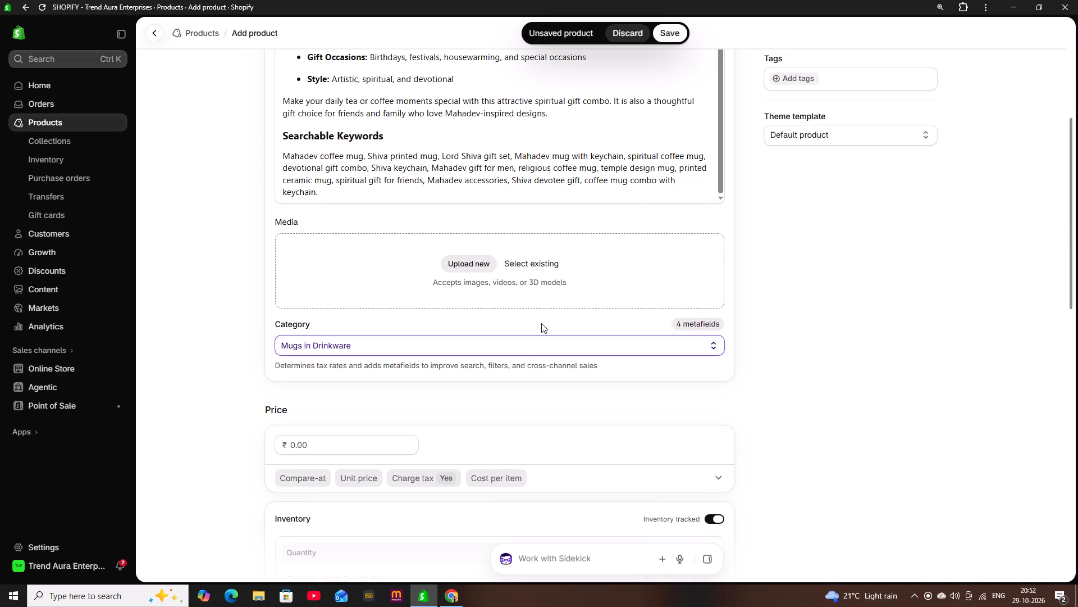
scroll(469, 403, "down", 2)
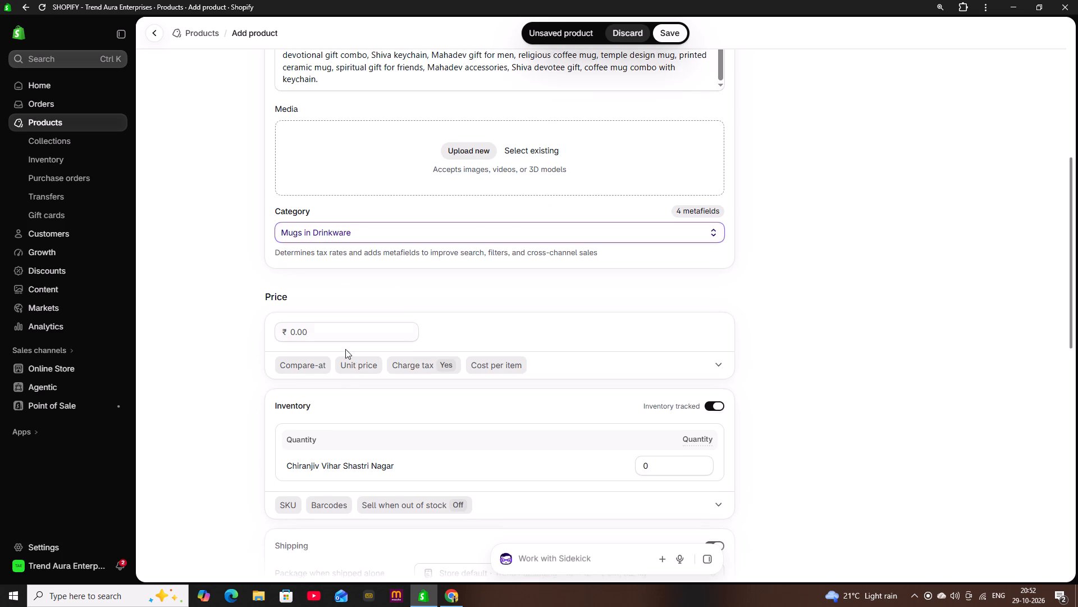
left_click(340, 334)
type("110")
scroll(600, 432, "down", 1)
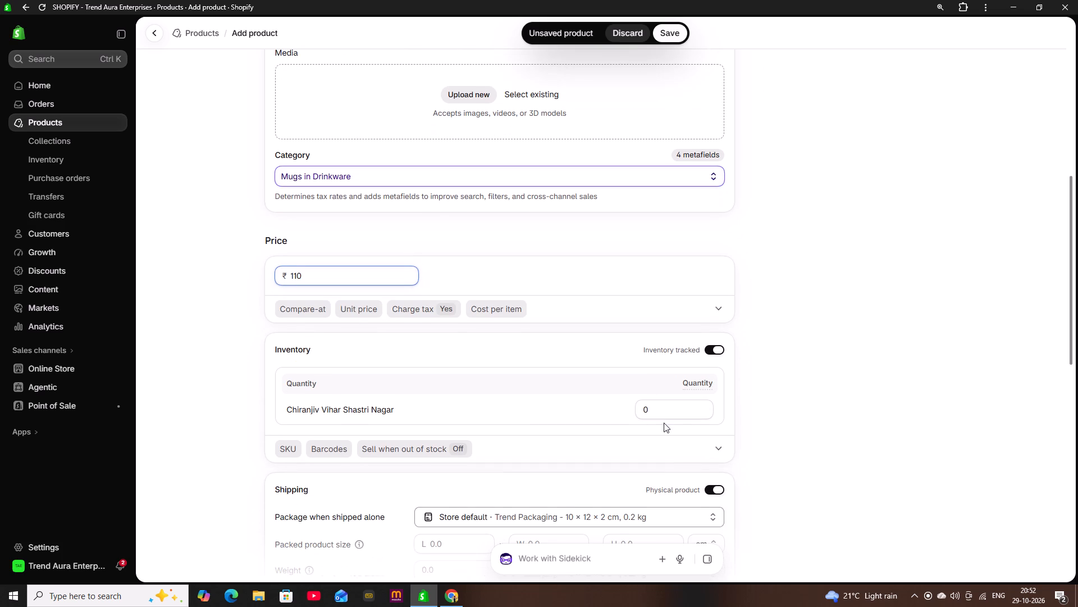
left_click(664, 423)
left_click(666, 409)
key("BackSpace")
type("50")
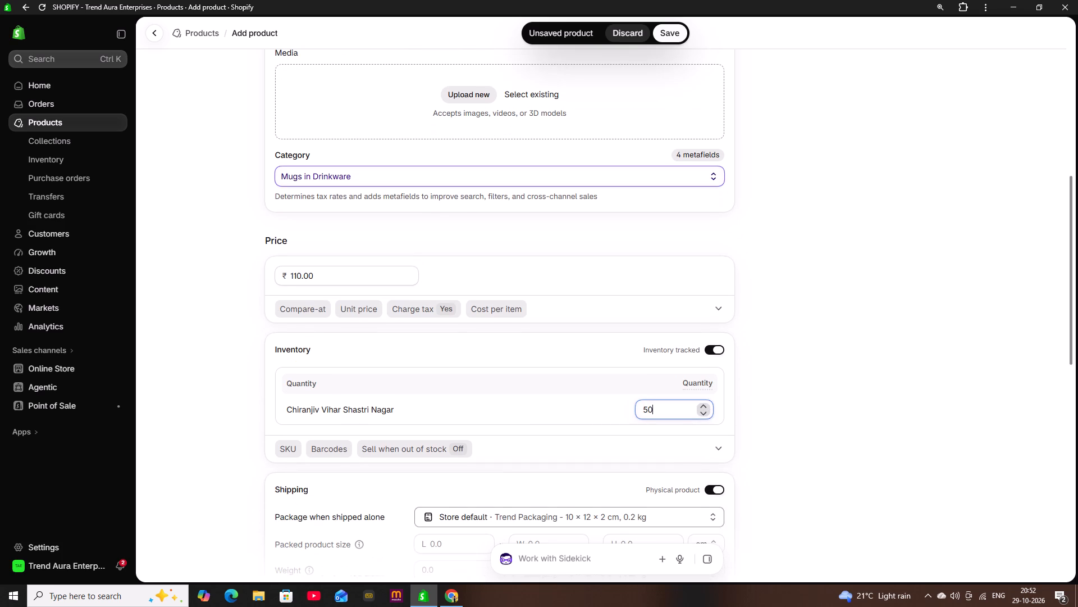
scroll(828, 407, "down", 2)
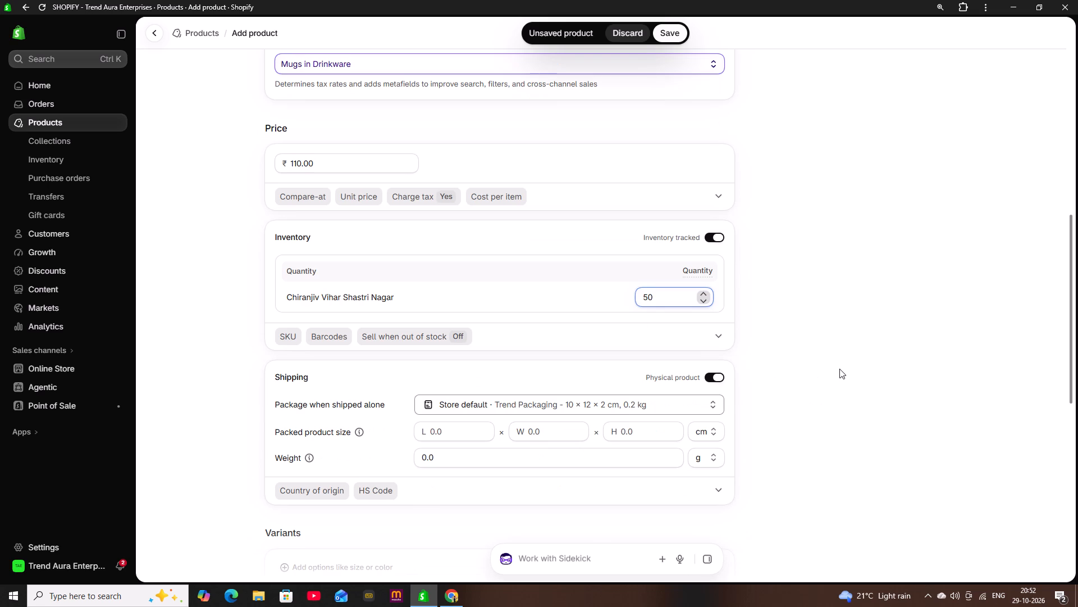
left_click(839, 369)
Choose the CUPS package (8 × 3.5 × 2 in, 0.5 kg) for shipping and set the product weight to 350 g.
scroll(756, 410, "down", 1)
left_click(605, 354)
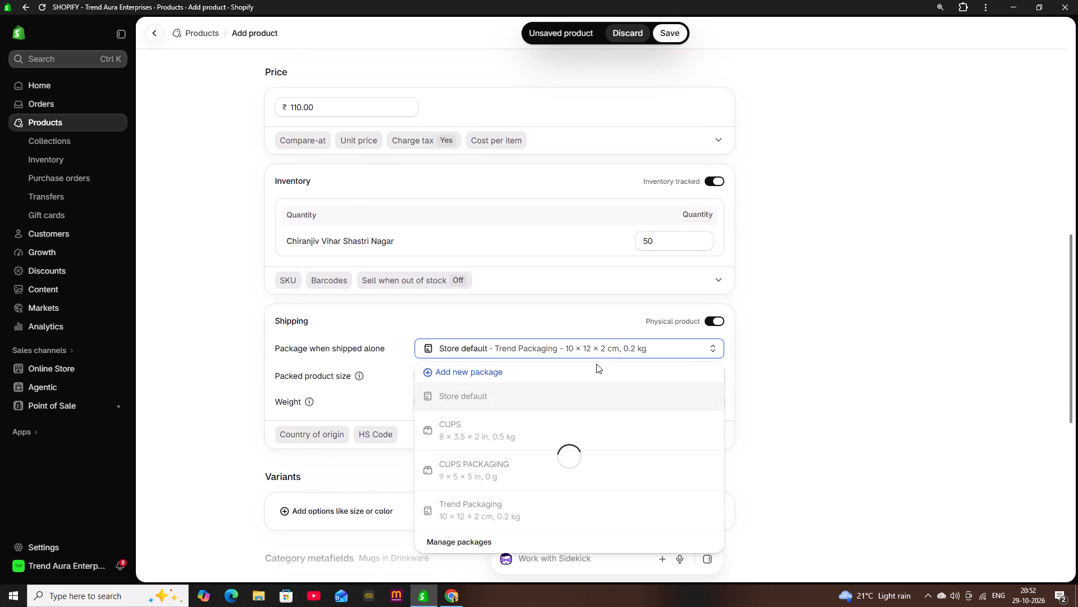
left_click(526, 422)
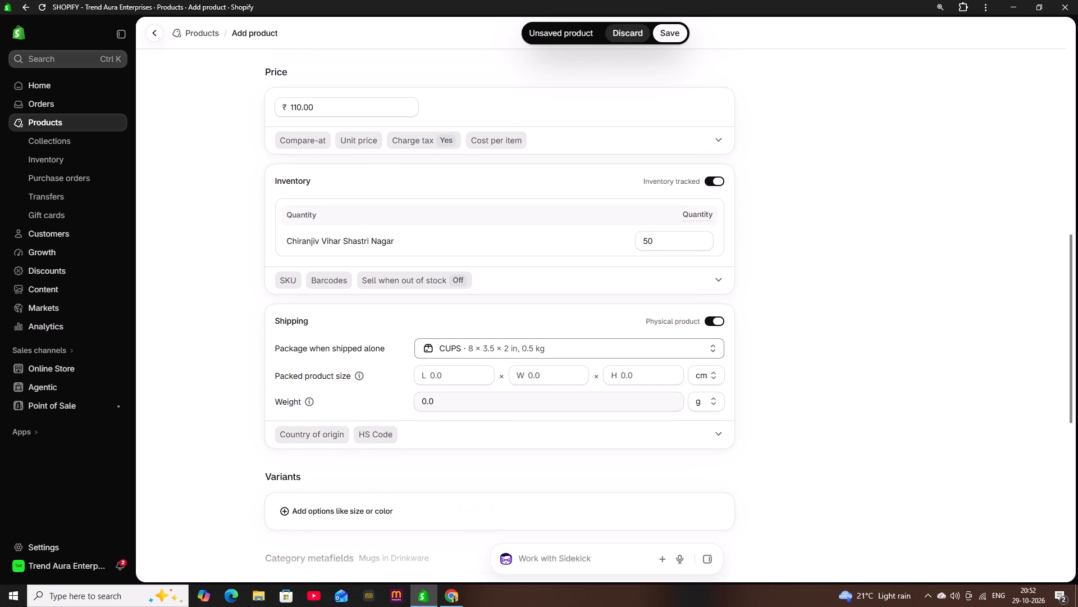
scroll(619, 429, "down", 1)
left_click(510, 344)
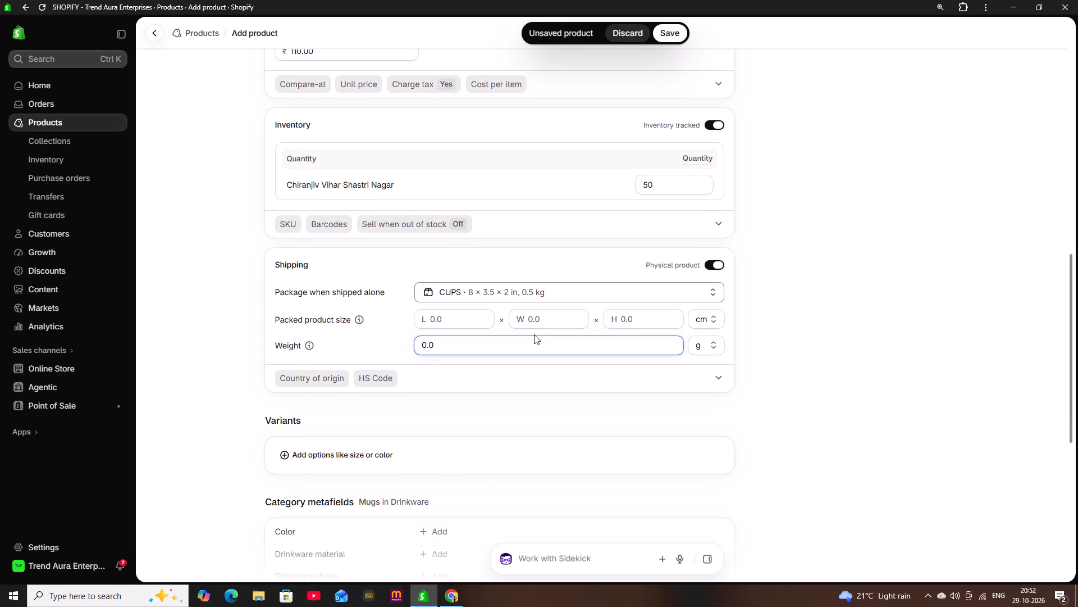
key("BackSpace")
key("BackSpace")
key("BackSpace")
key("BackSpace")
type("350")
Add the customs details: HS code 6912.00 for ceramic tableware and India as the country of origin.
scroll(528, 348, "down", 1)
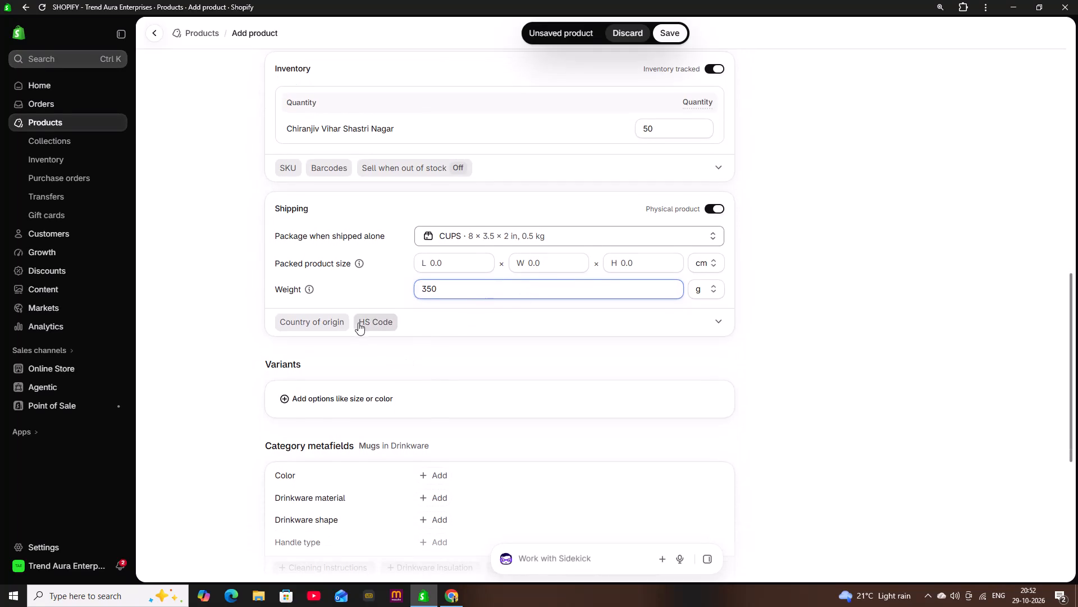
left_click(328, 322)
left_click(323, 406)
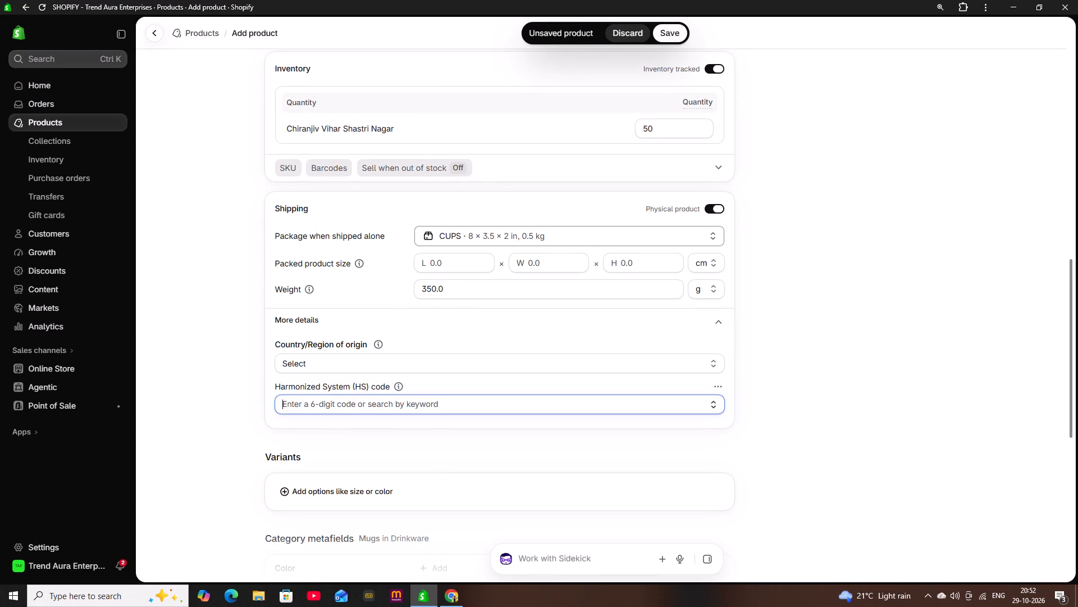
type("6912")
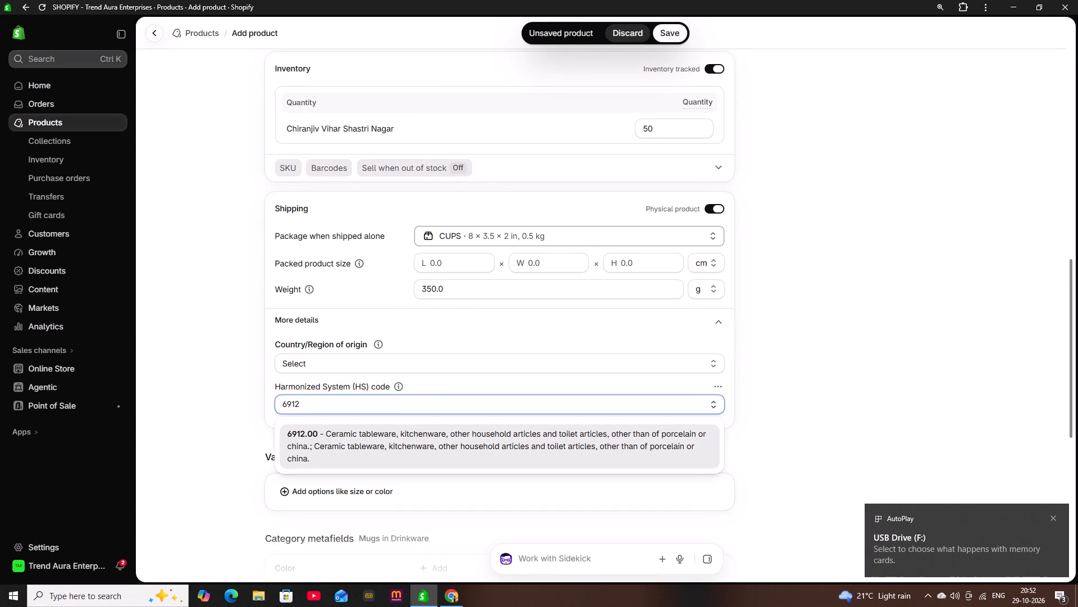
left_click(381, 446)
left_click(371, 360)
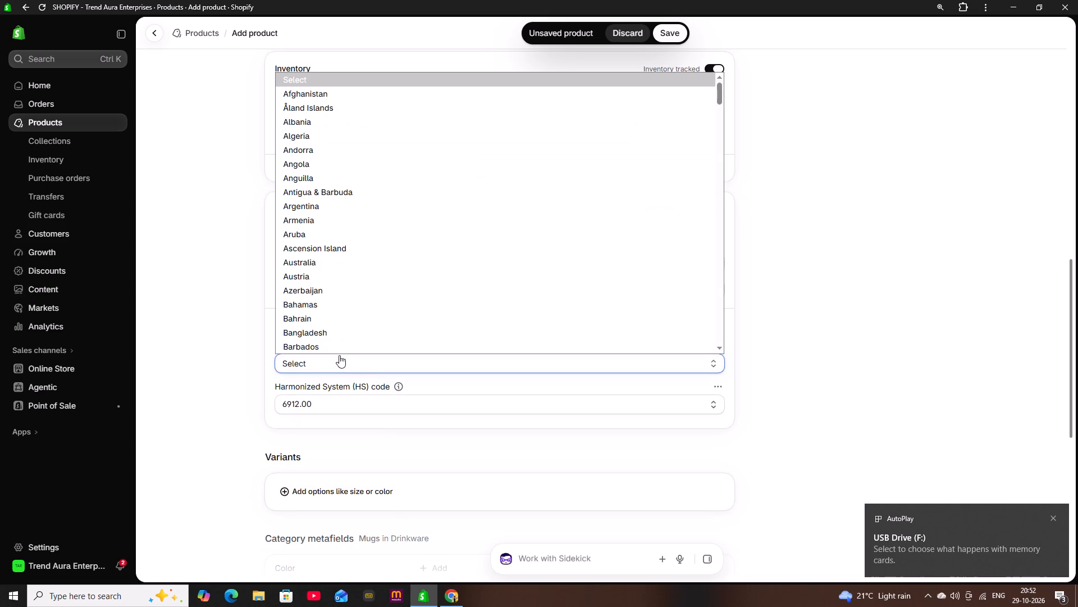
scroll(341, 309, "down", 9)
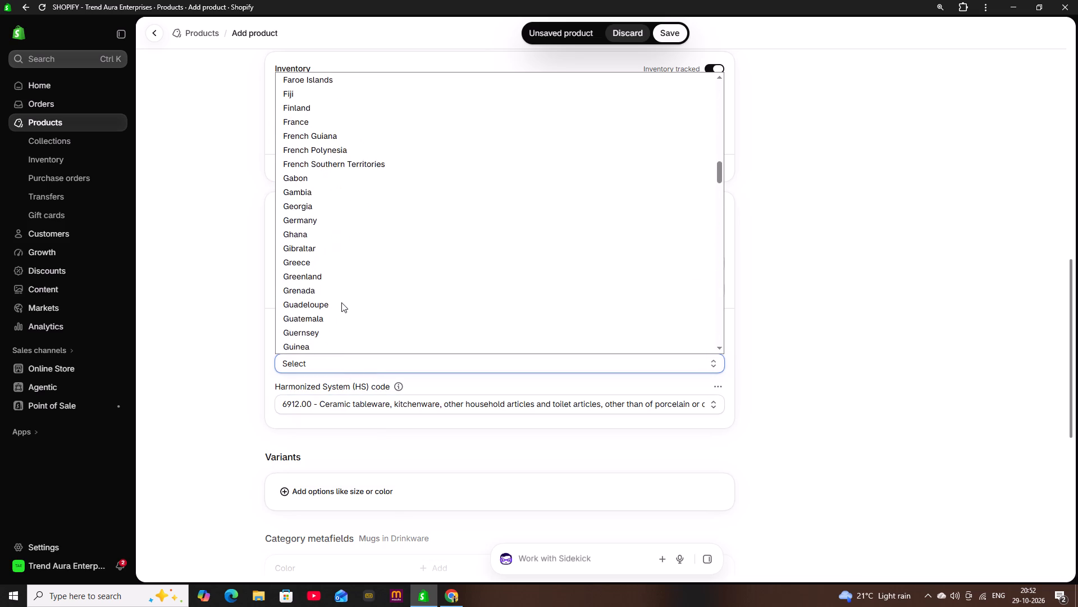
scroll(341, 302, "down", 2)
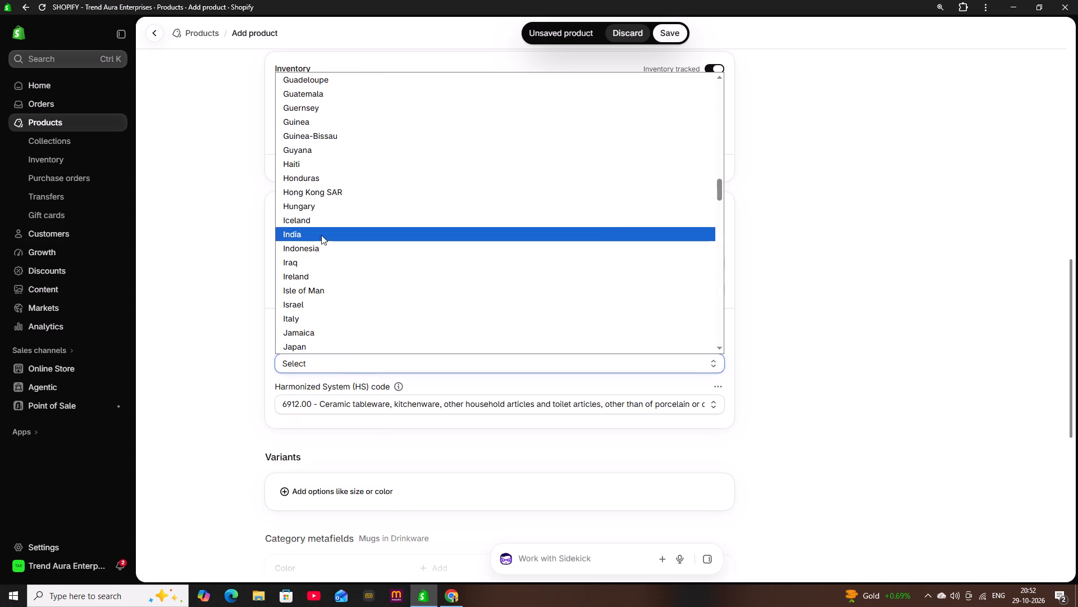
left_click(321, 235)
Fill the mug category metafields: color White, drinkware material Ceramic, drinkware shape Round and handle type Short.
scroll(724, 373, "down", 3)
scroll(388, 395, "down", 1)
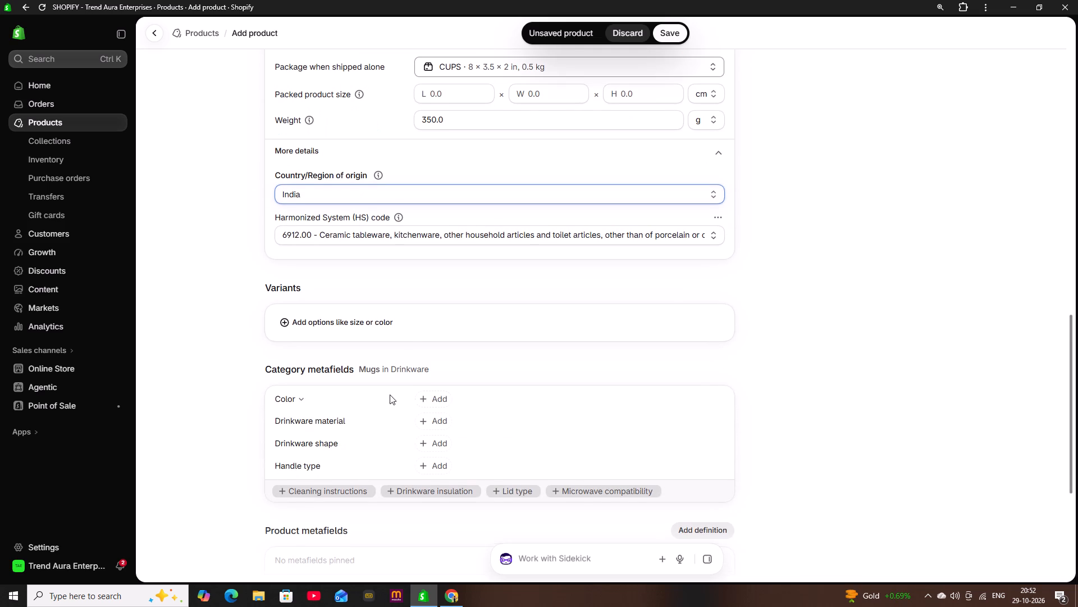
left_click(436, 347)
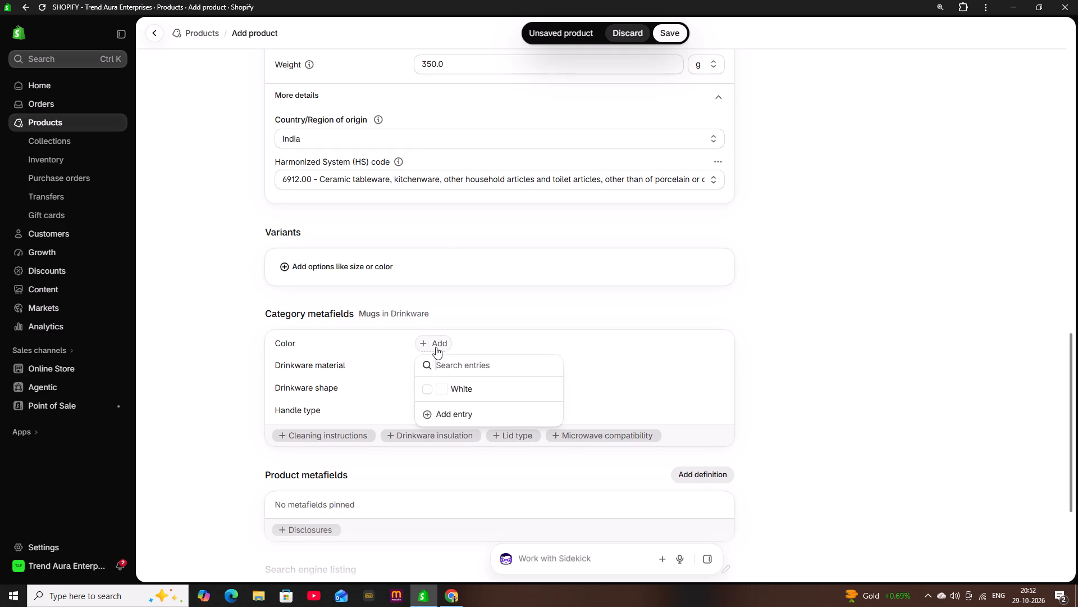
left_click(445, 97)
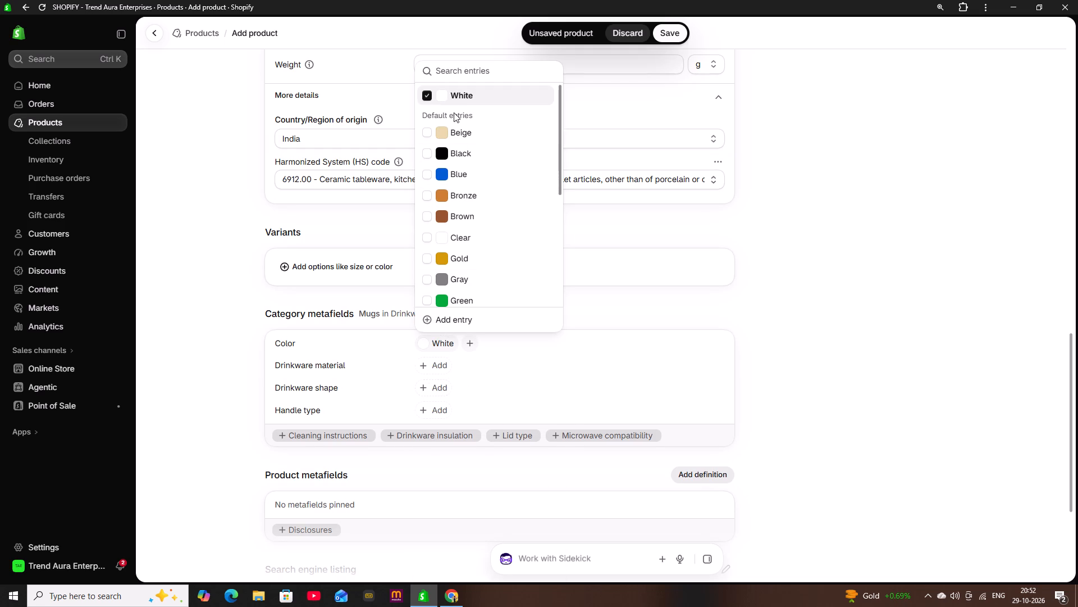
left_click(856, 322)
left_click(445, 369)
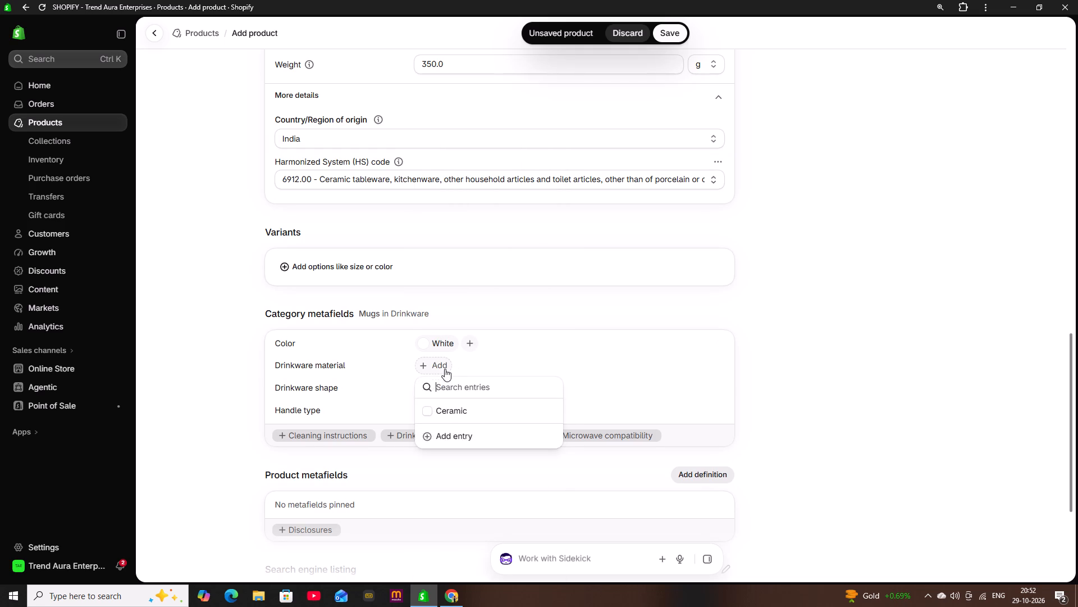
left_click(432, 417)
left_click(623, 381)
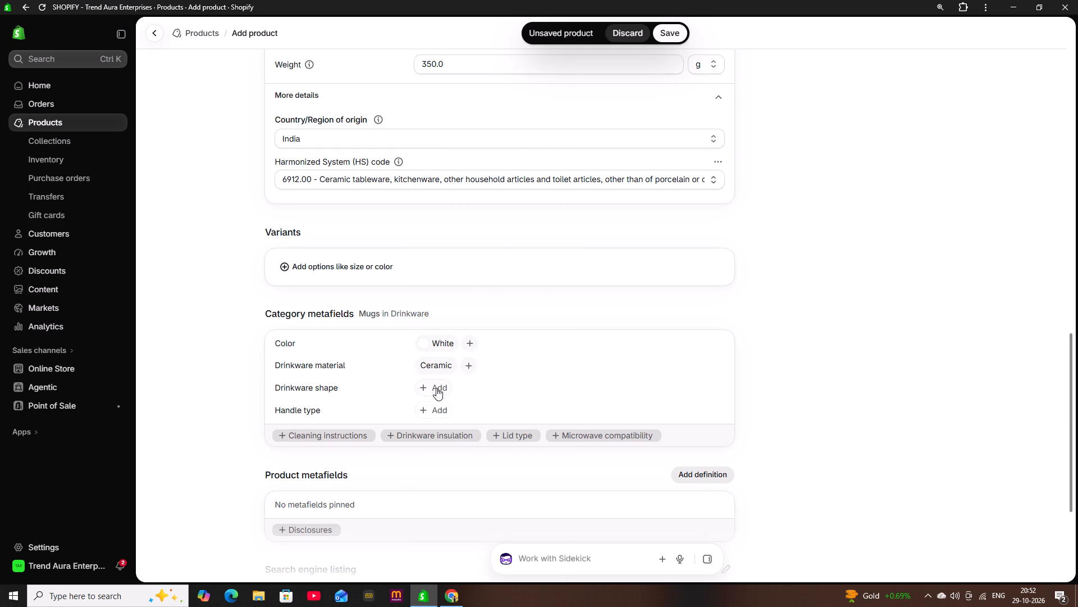
left_click(436, 384)
left_click(439, 221)
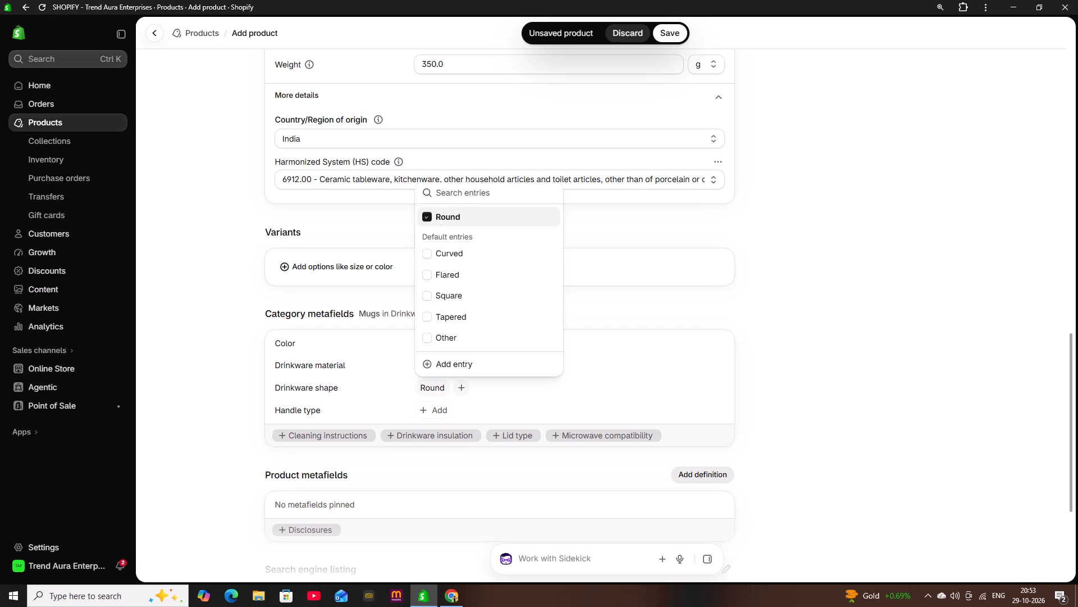
left_click(614, 342)
left_click(431, 408)
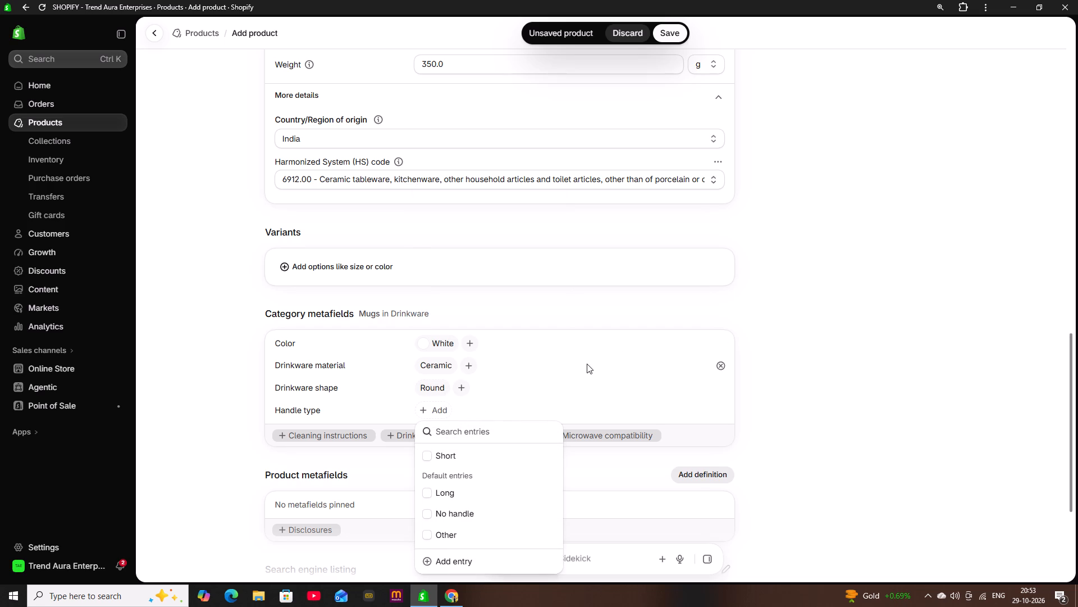
left_click(445, 461)
left_click(547, 374)
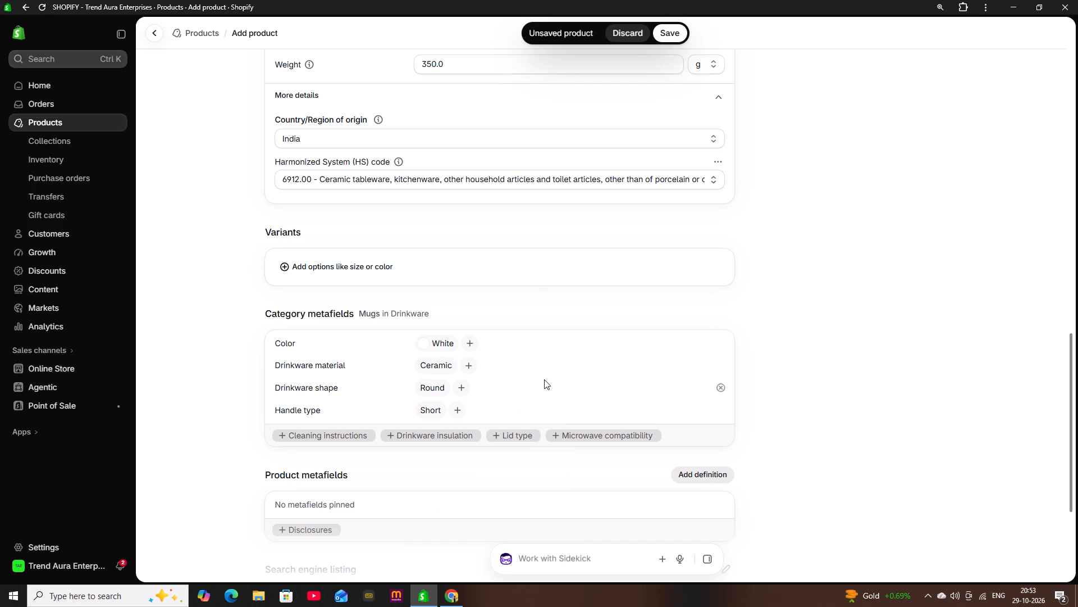
Upload image 4, the mug with the free keychain, from the USB drive's Pictures folder as the product's first media.
scroll(337, 480, "down", 2)
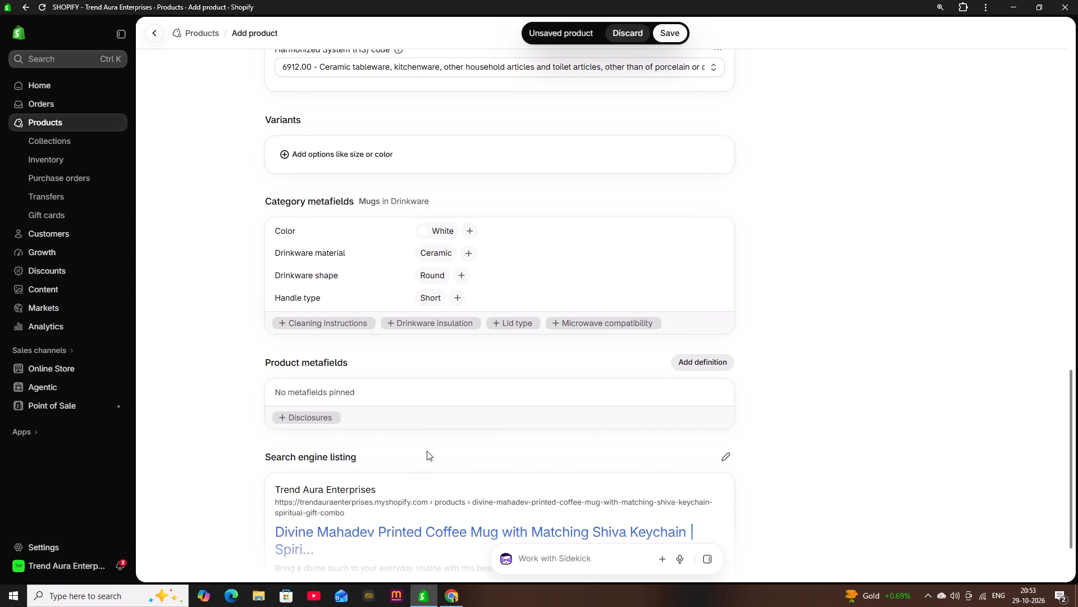
scroll(431, 446, "up", 4)
scroll(383, 378, "up", 1)
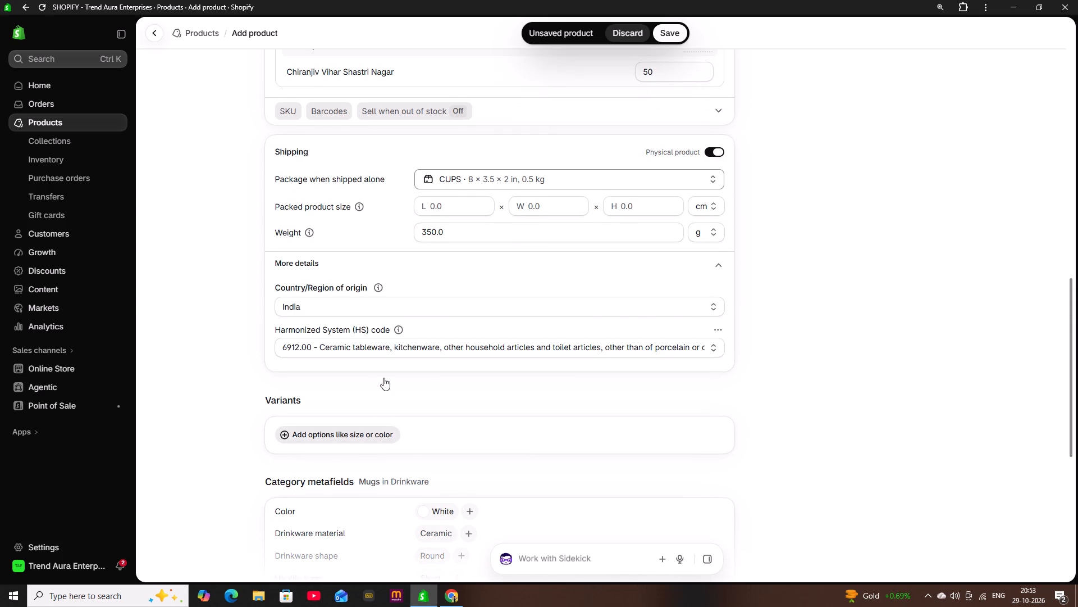
scroll(383, 377, "up", 4)
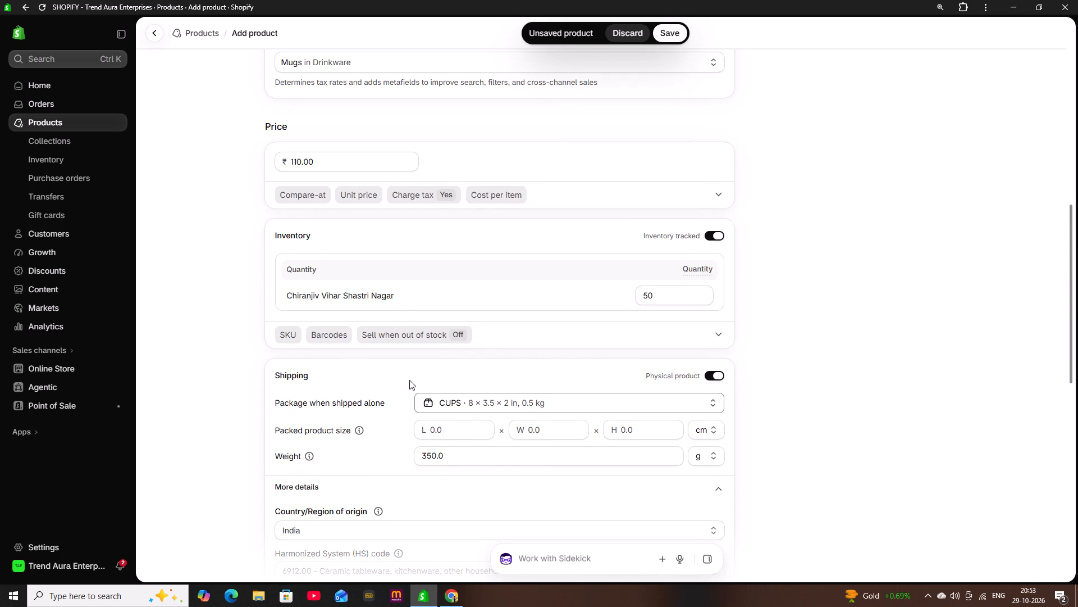
scroll(410, 380, "up", 5)
left_click(463, 266)
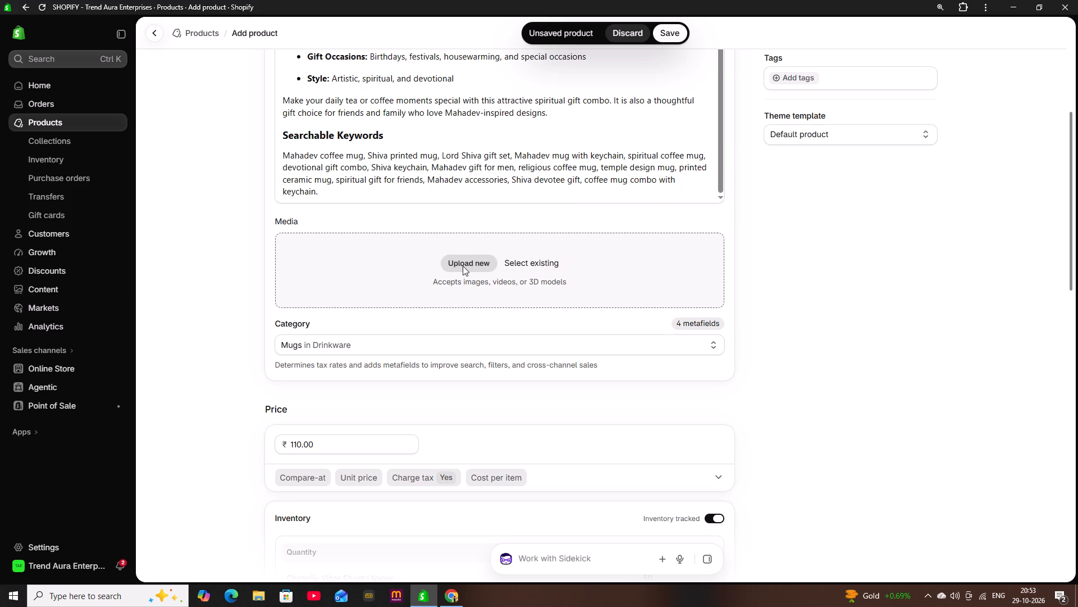
left_click_drag(101, 179, 97, 234)
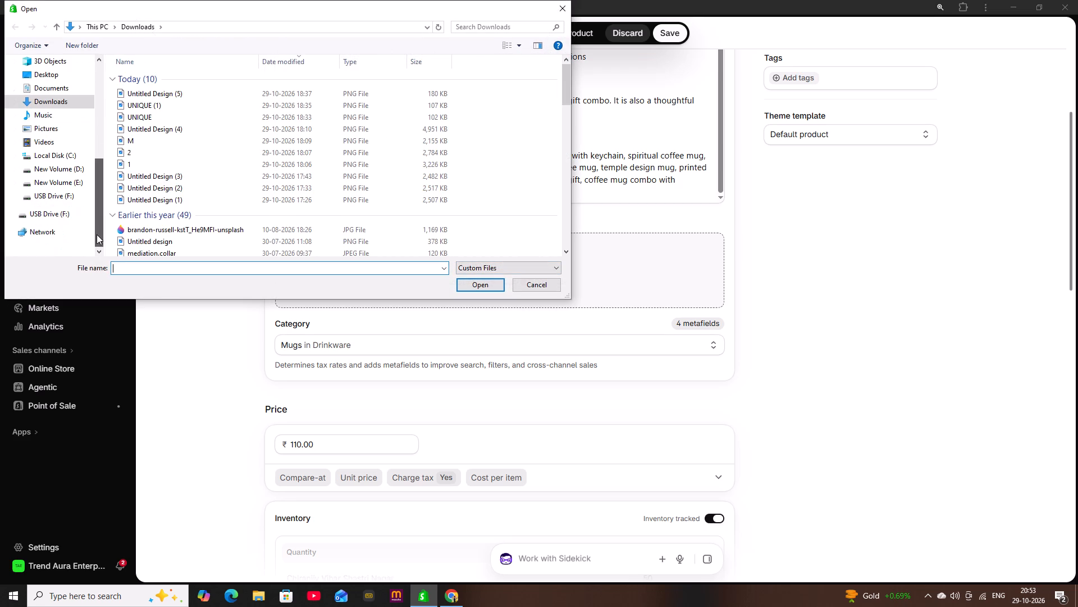
left_click_drag(97, 234, 96, 234)
left_click(66, 219)
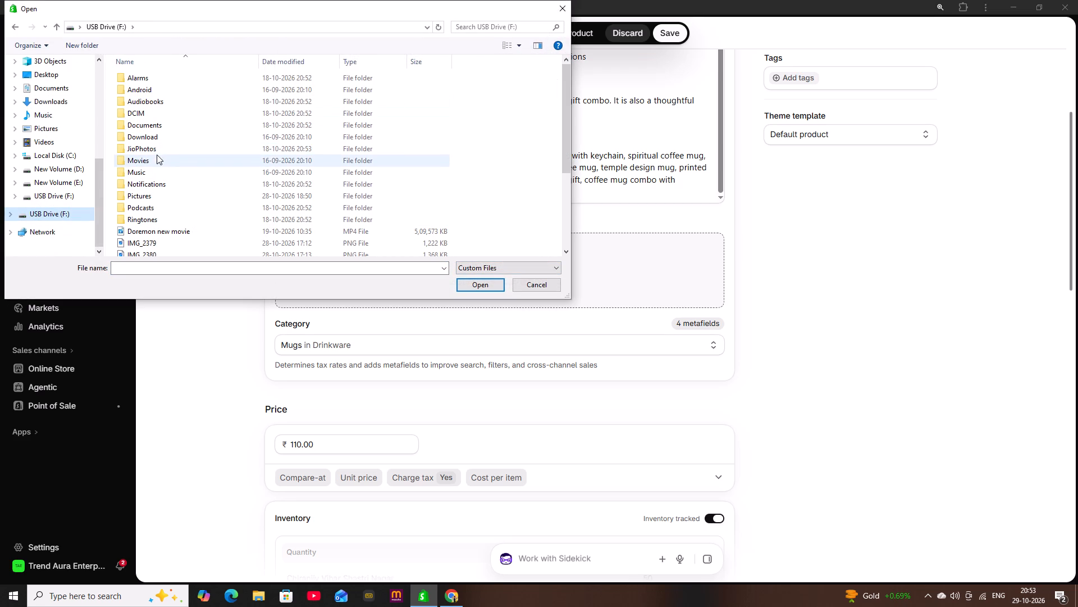
left_click(147, 196)
double_click(147, 196)
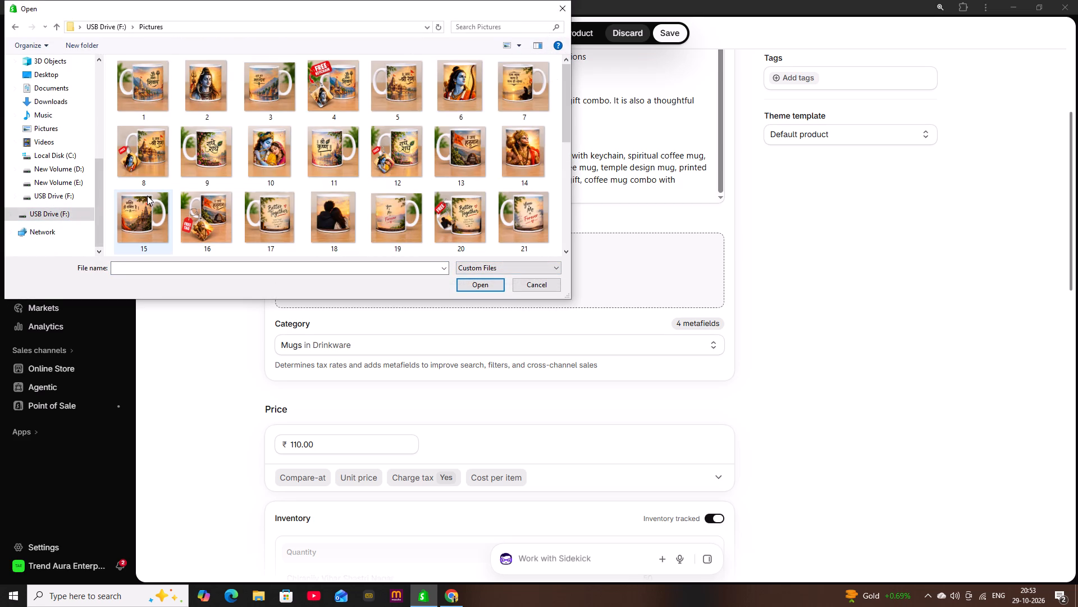
left_click(302, 86)
left_click(323, 93)
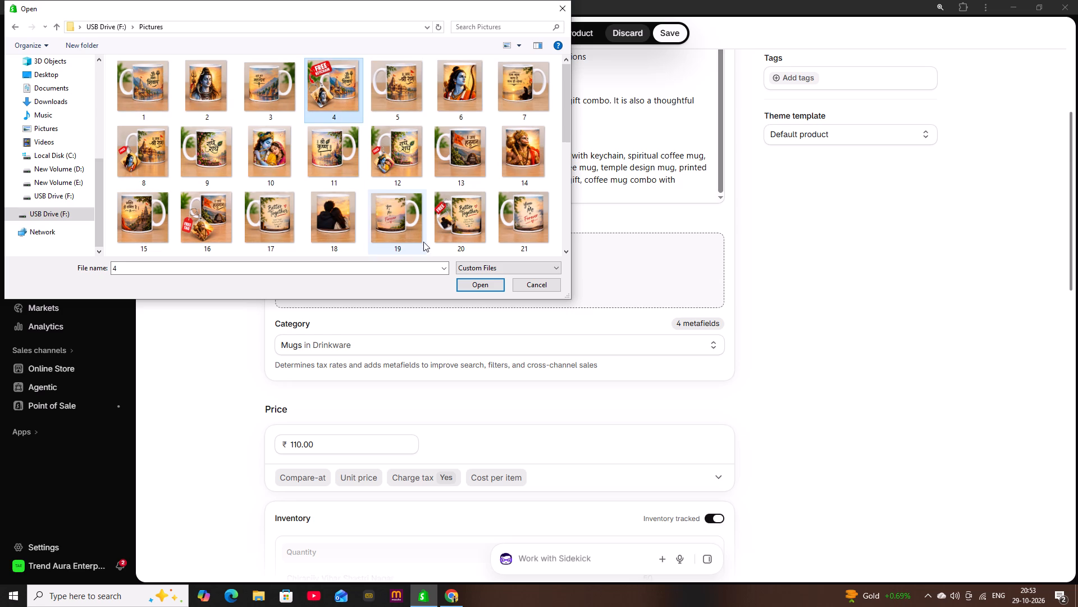
left_click(470, 288)
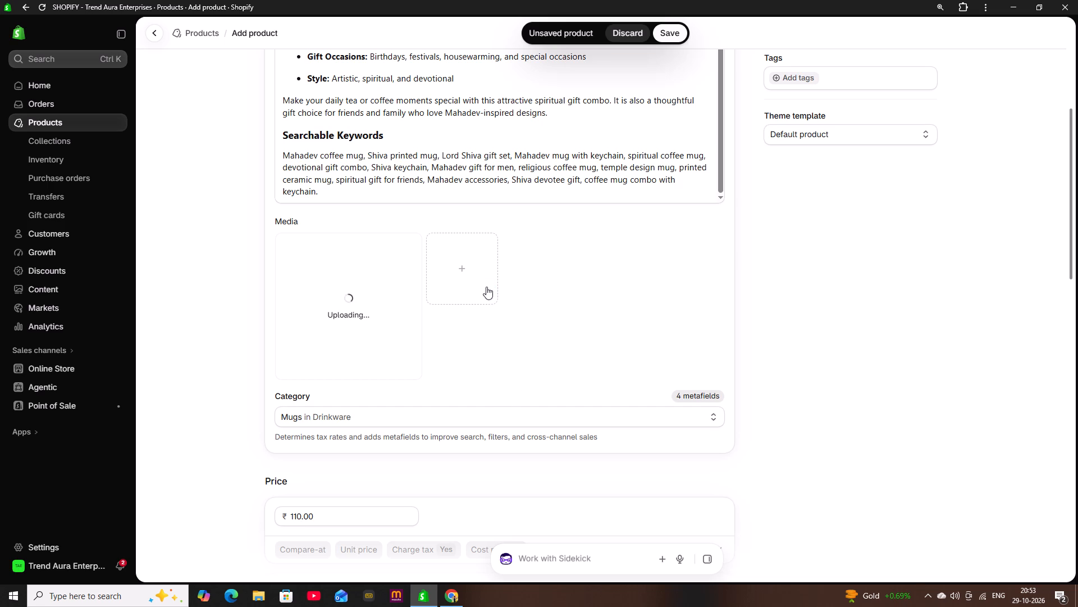
Add the Mahadev mug images 1, 2 and 3 from the same Pictures folder to the product media.
left_click(440, 274)
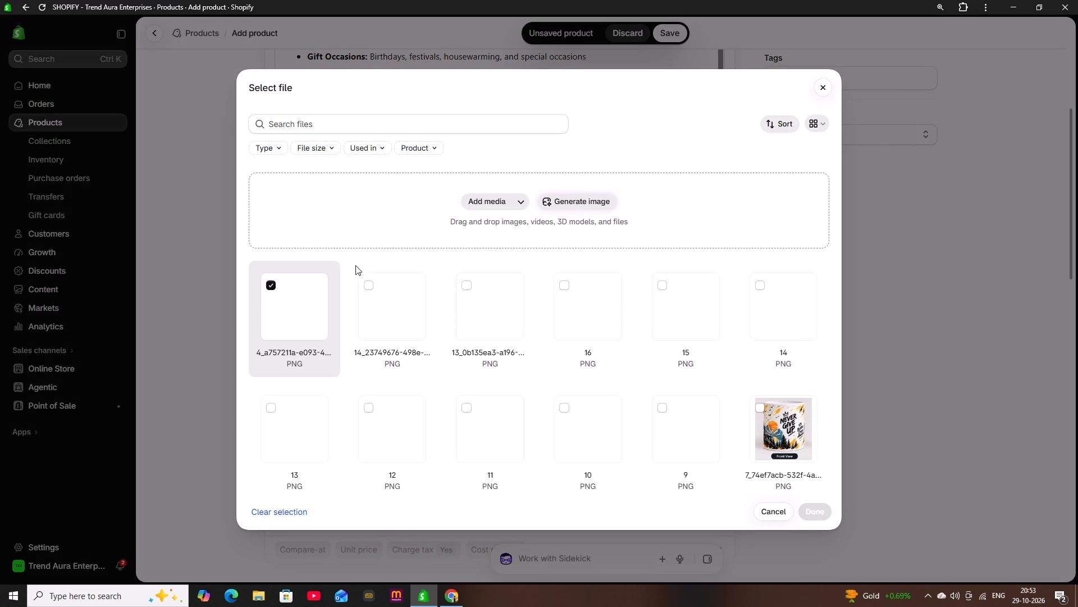
left_click(500, 200)
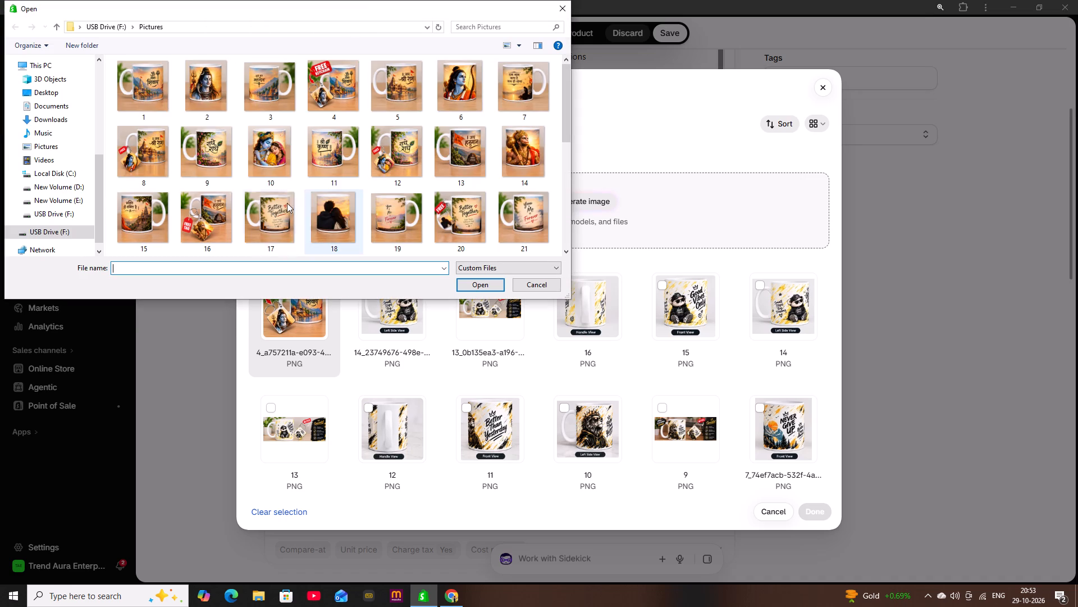
left_click_drag(112, 110, 254, 96)
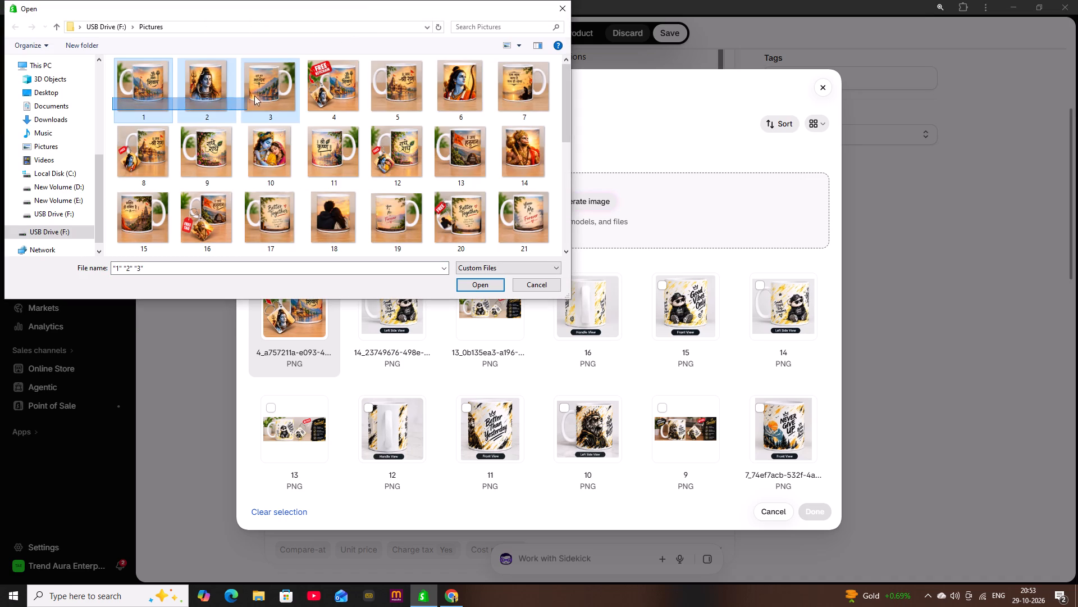
left_click_drag(254, 96, 275, 93)
left_click(482, 288)
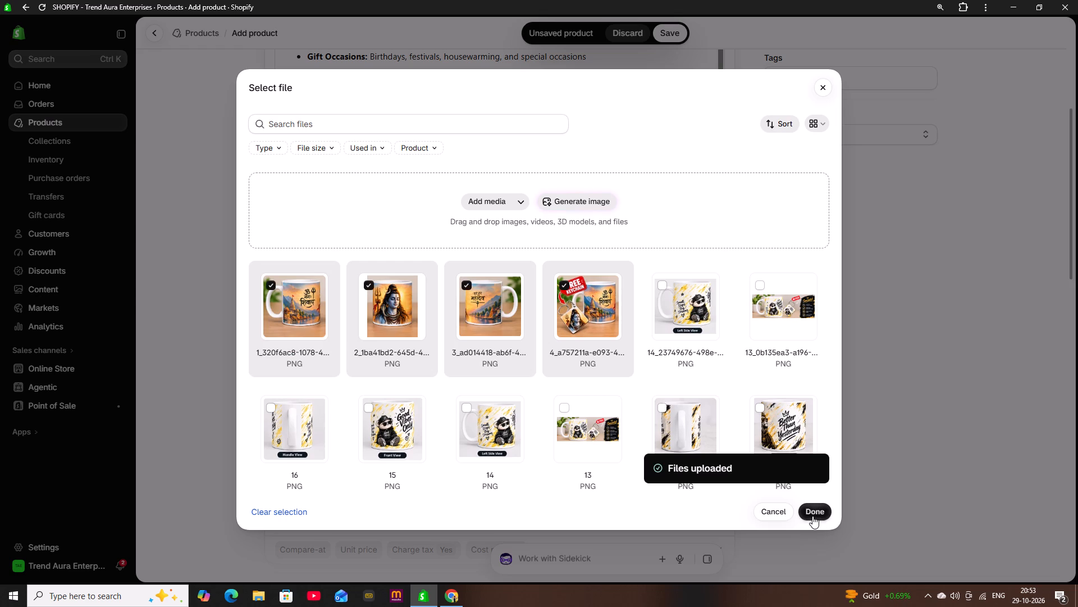
left_click(812, 516)
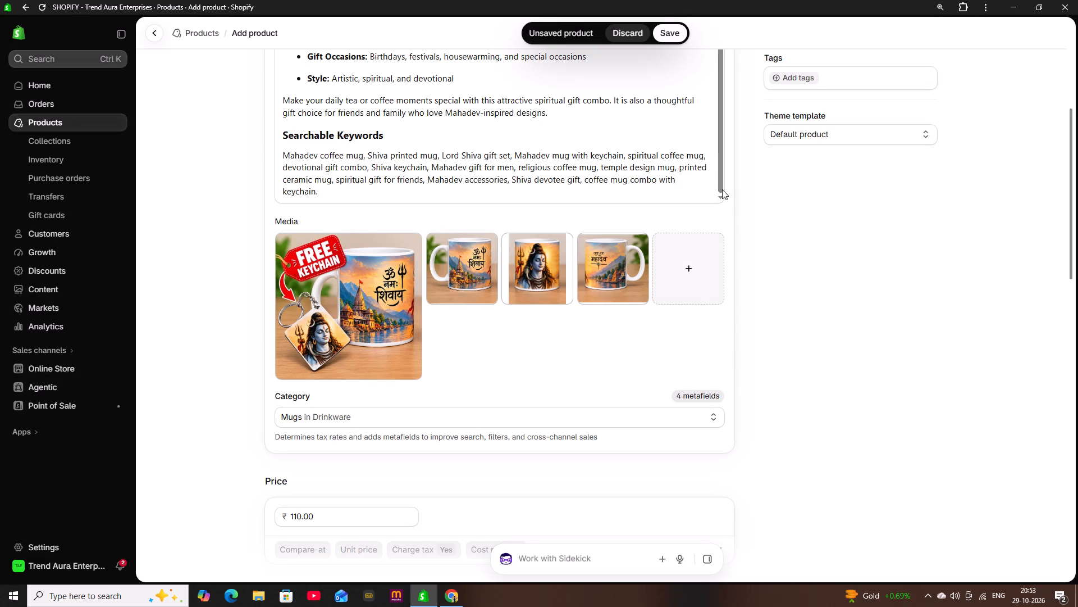
Set the packed product size to 8.5 cm long, 3.5 cm wide and 4 cm high in the shipping details.
left_click_drag(1071, 252, 1072, 213)
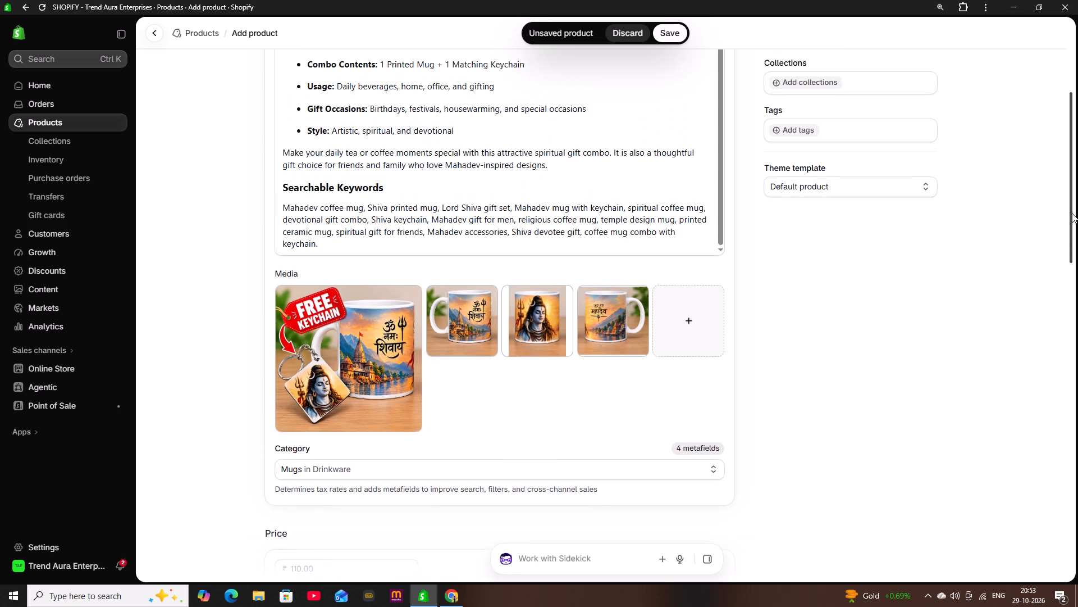
left_click_drag(1072, 213, 1070, 142)
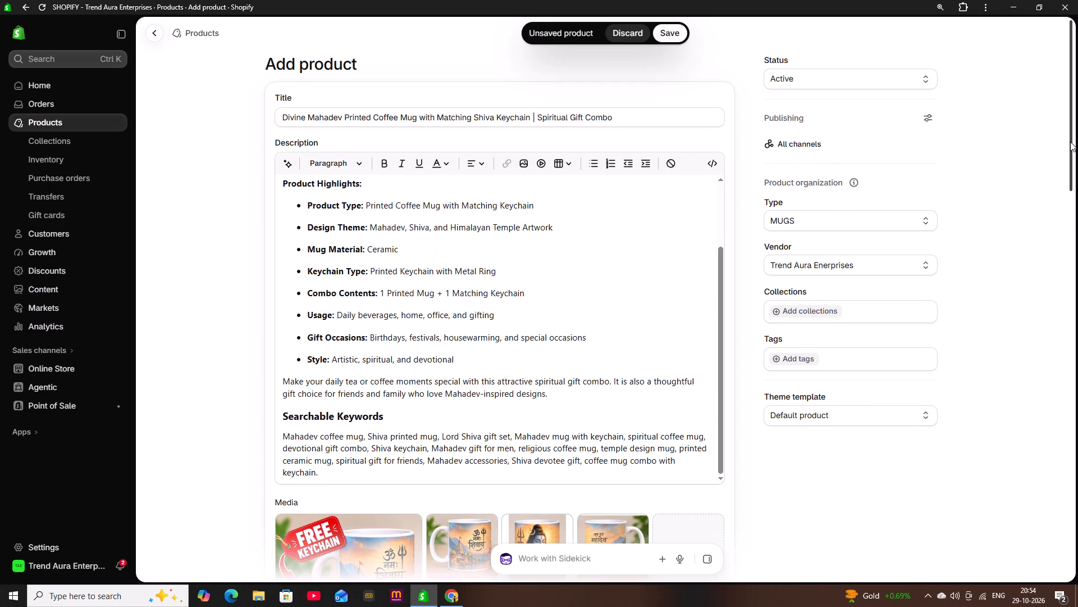
left_click_drag(1070, 142, 1077, 348)
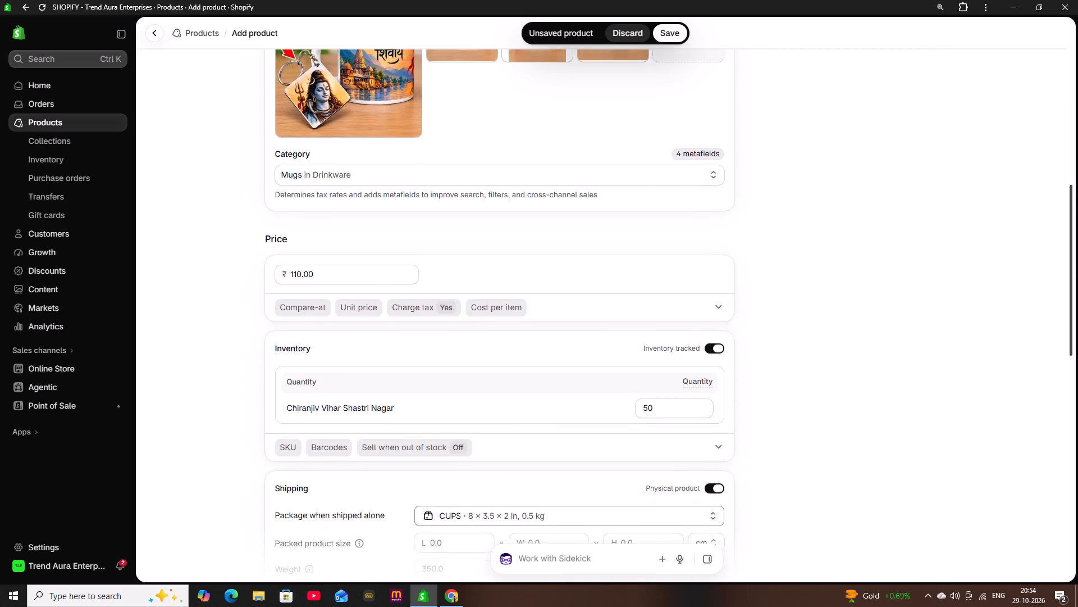
left_click_drag(1077, 348, 1077, 384)
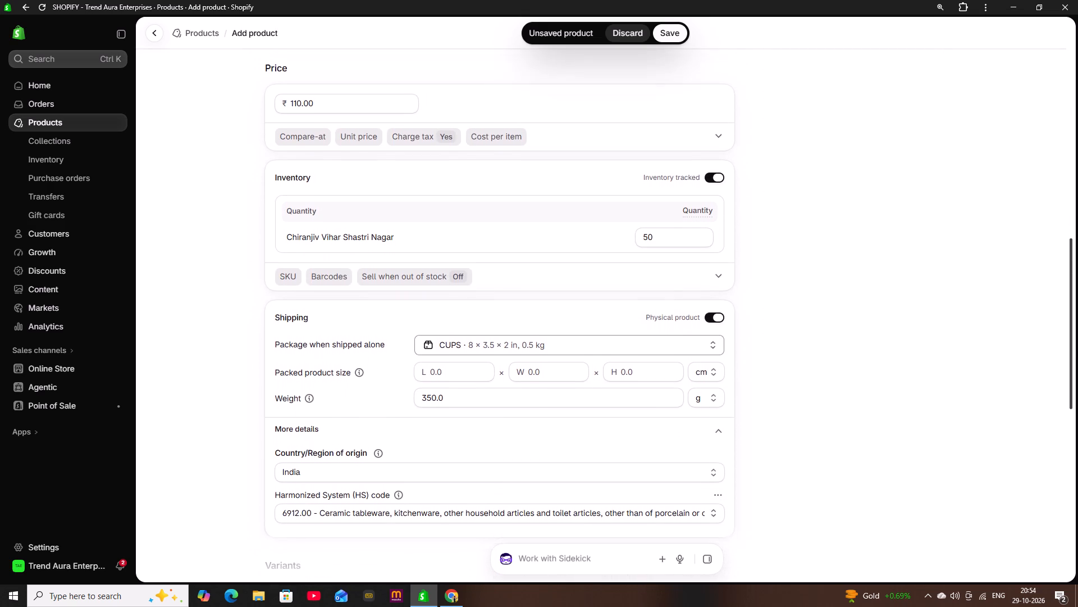
left_click_drag(1077, 384, 1075, 428)
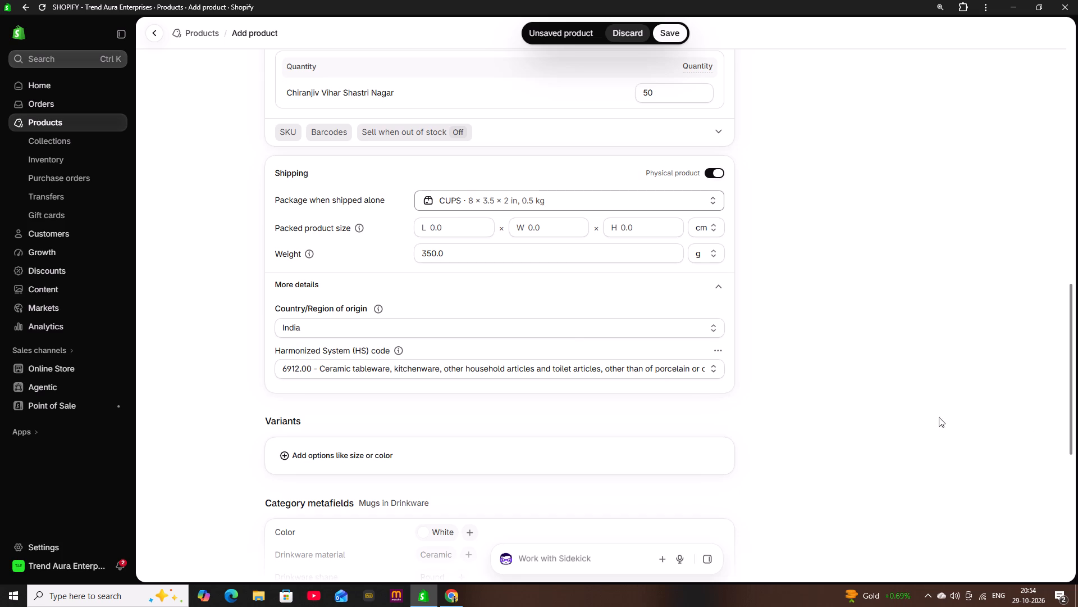
left_click(449, 216)
left_click(454, 242)
left_click(454, 229)
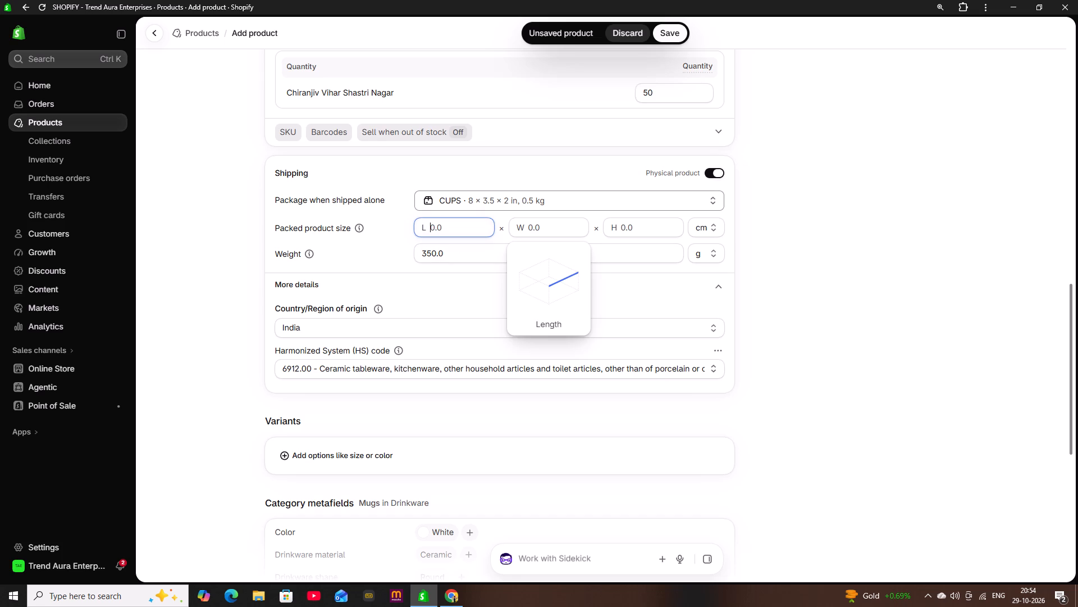
type("8.5")
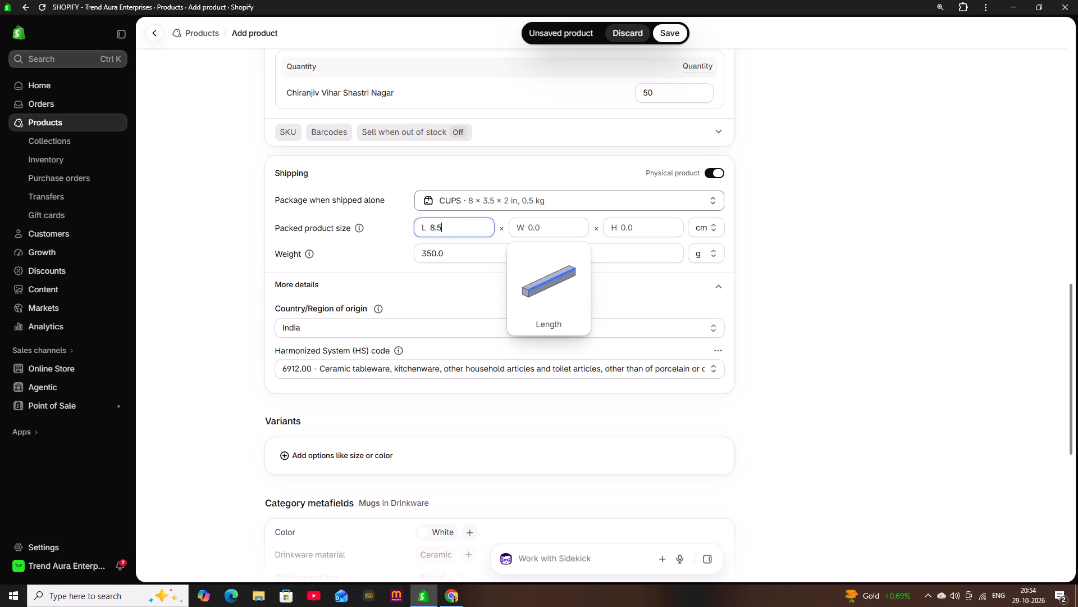
left_click(541, 232)
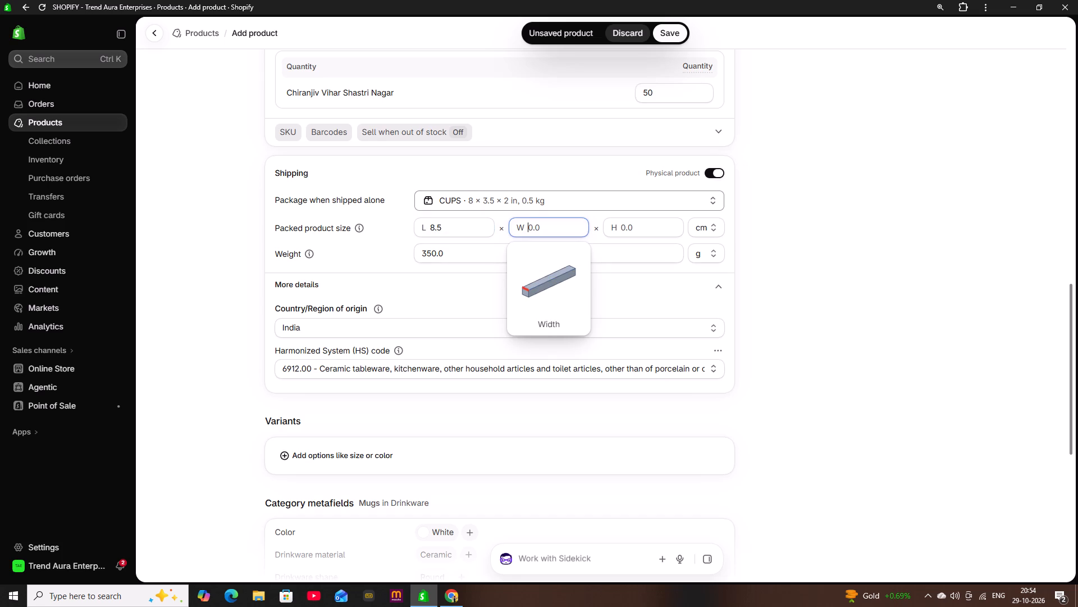
type("3.5")
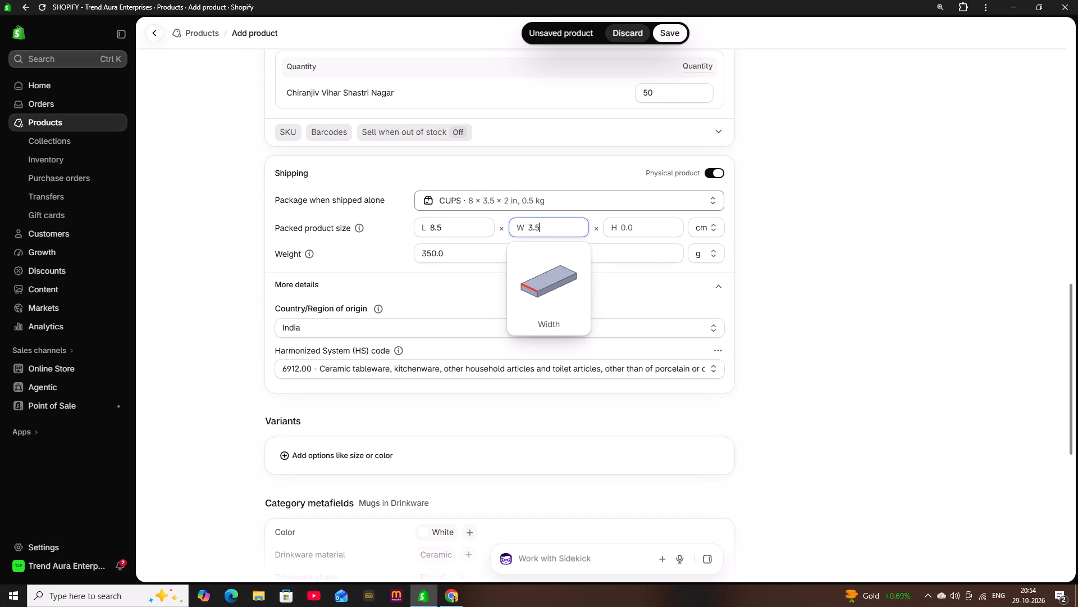
left_click(629, 223)
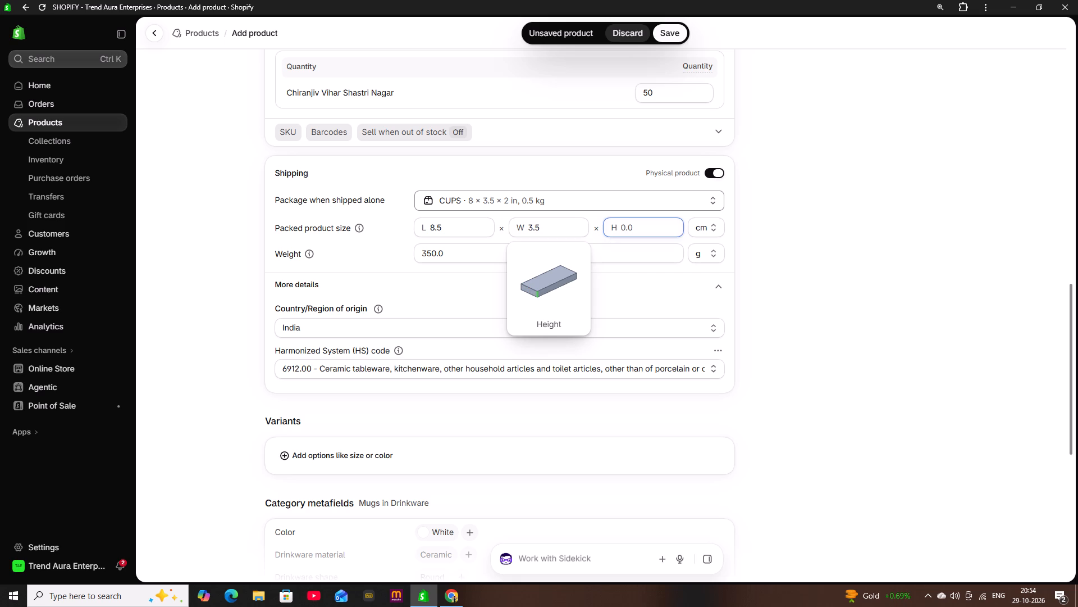
key("4")
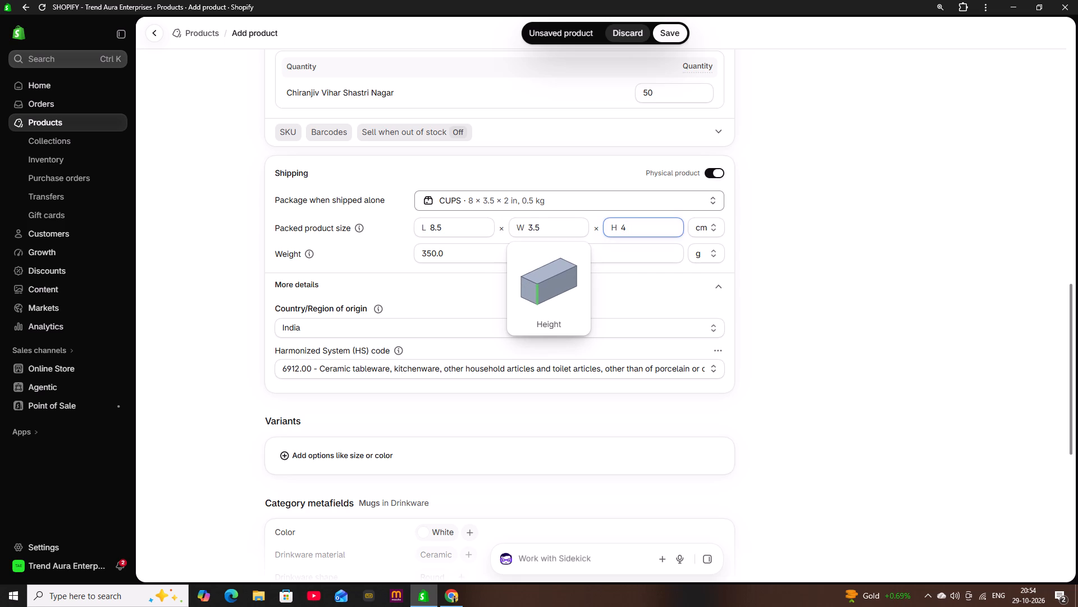
left_click(640, 272)
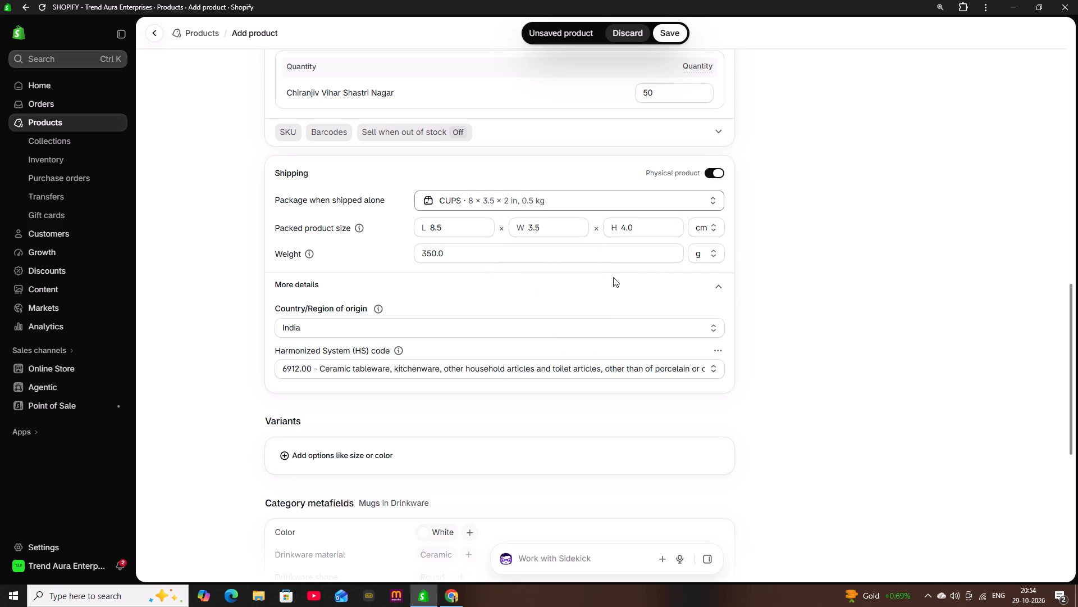
Review the completed Divine Mahadev product form, including shipping, metafields, search engine listing, inventory, price, media and description.
scroll(561, 300, "down", 1)
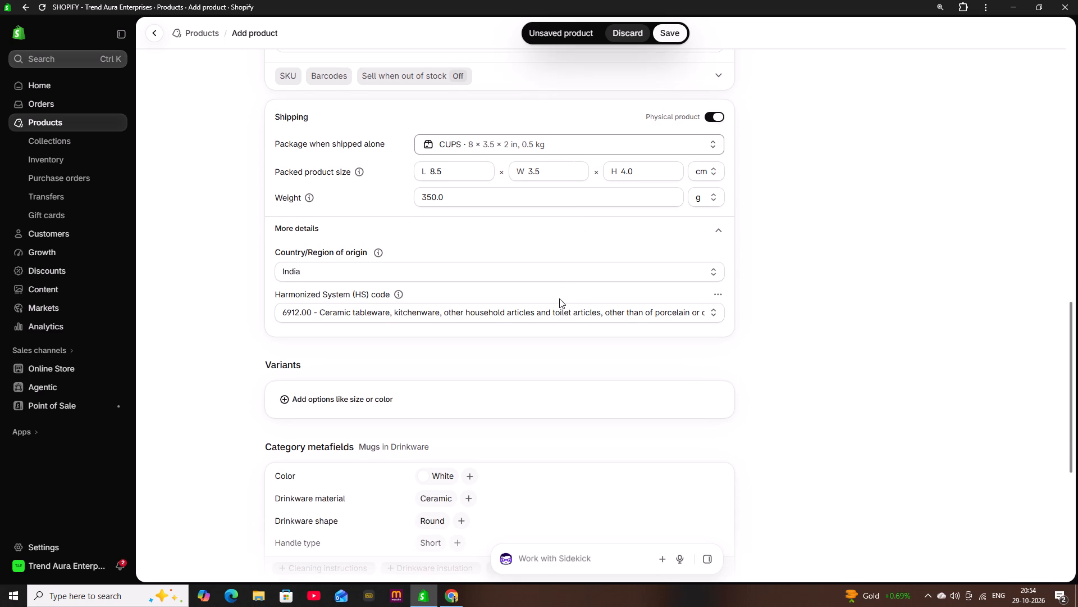
scroll(556, 292, "down", 3)
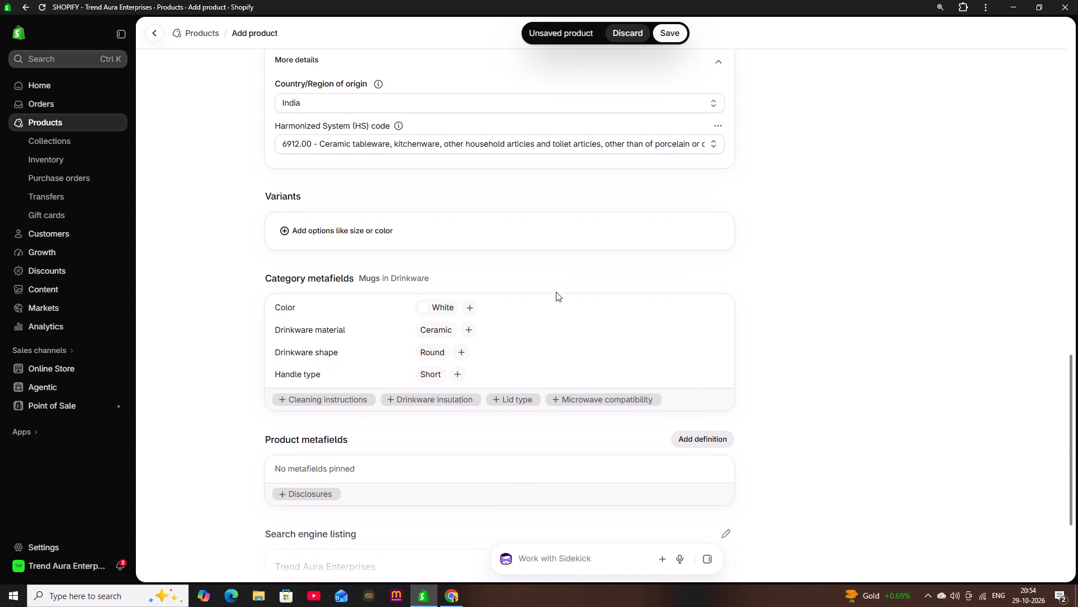
scroll(556, 292, "down", 1)
scroll(556, 292, "up", 2)
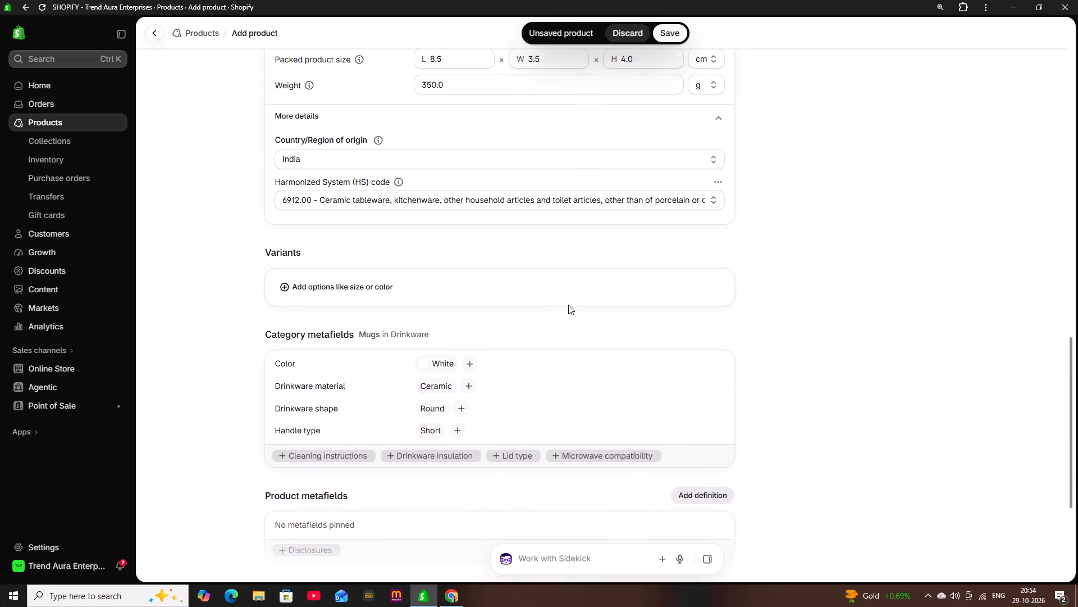
scroll(574, 313, "down", 5)
scroll(634, 253, "up", 3)
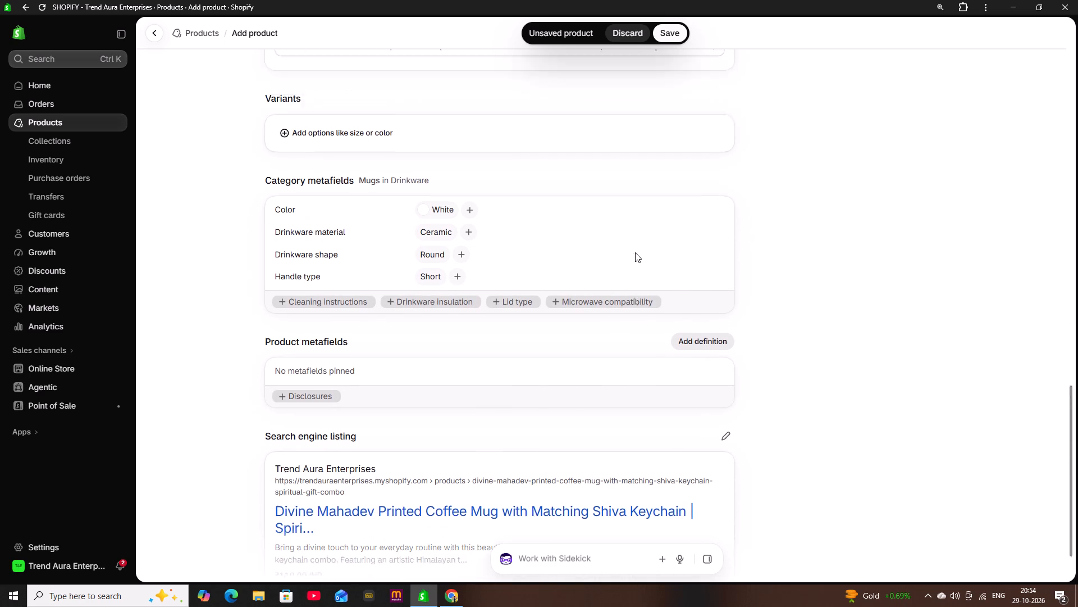
scroll(638, 250, "up", 5)
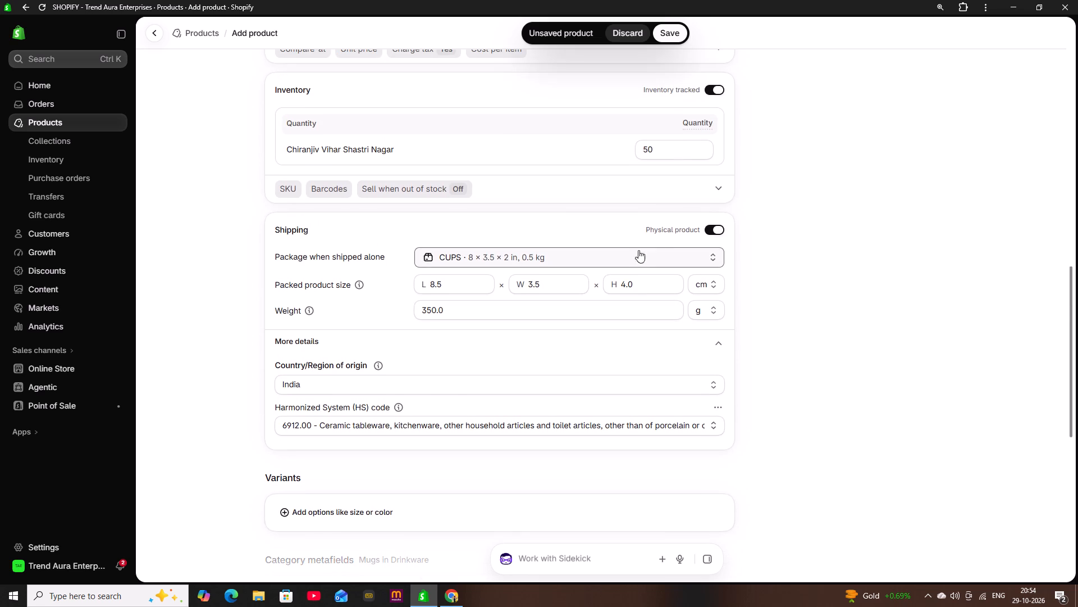
scroll(736, 236, "up", 10)
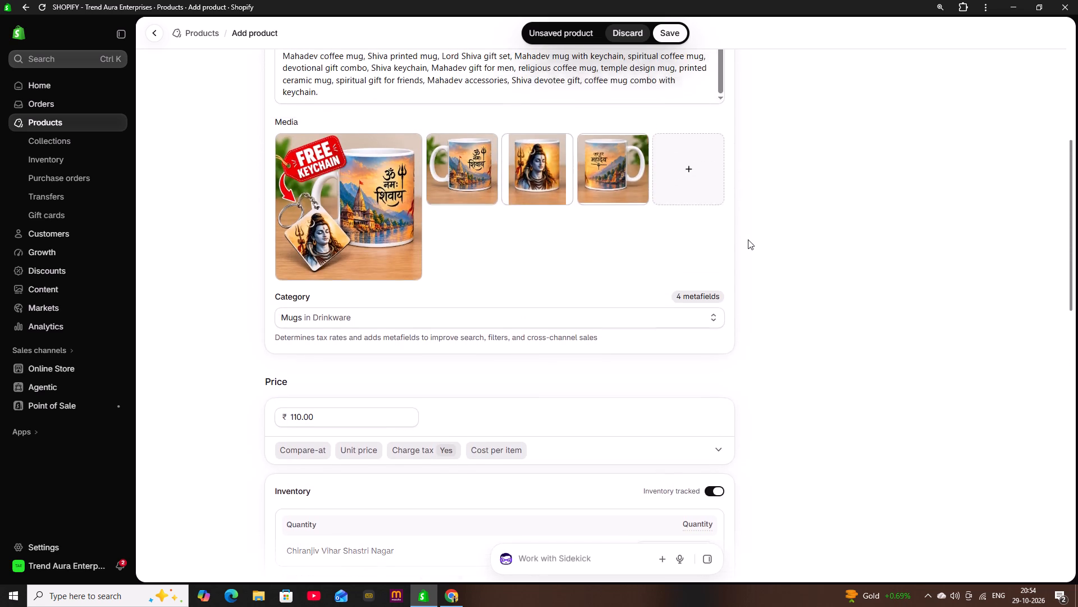
scroll(743, 237, "up", 6)
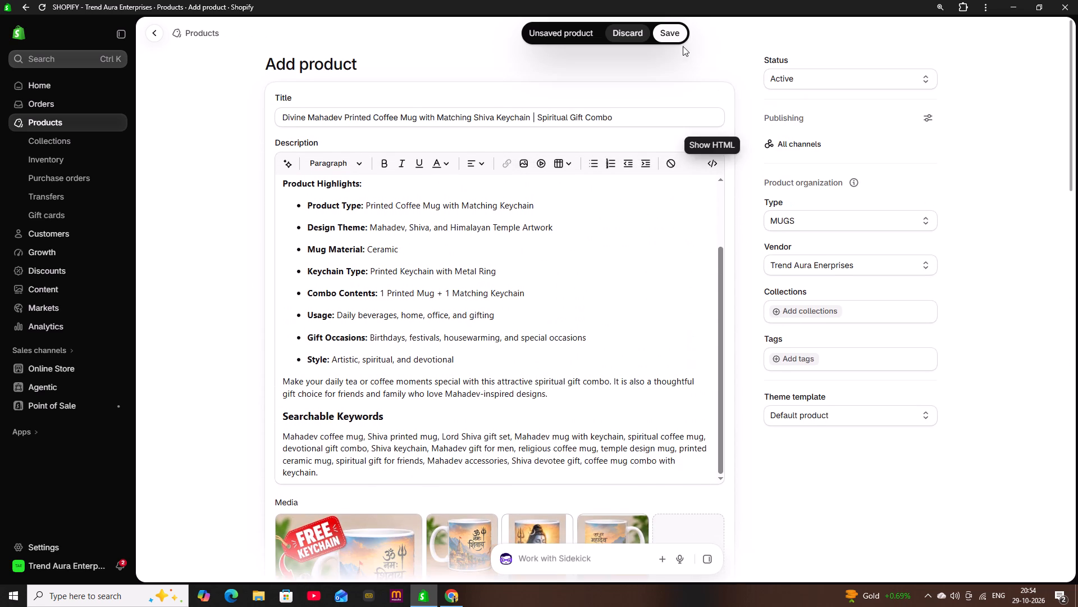
Save the Divine Mahadev mug and keychain combo as a new product.
left_click(667, 30)
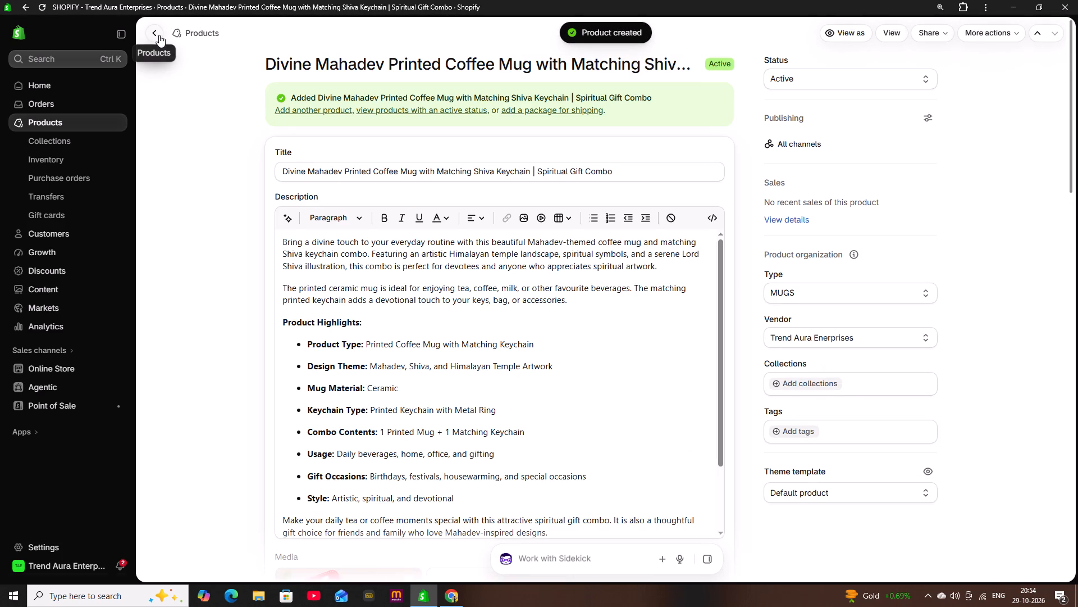
Return to the product list and start a new blank product.
left_click(185, 32)
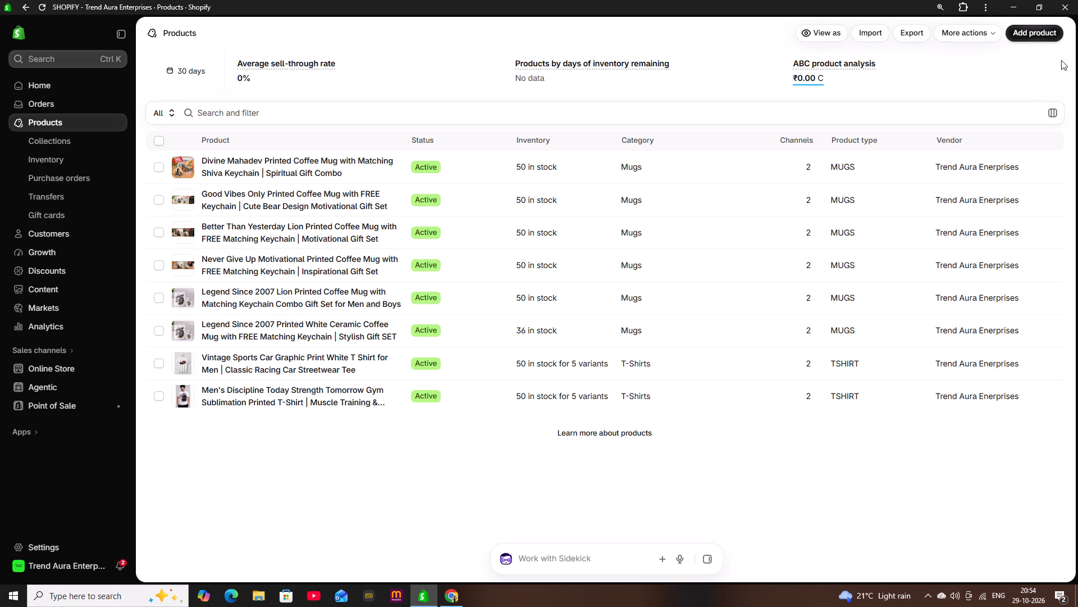
left_click(1047, 39)
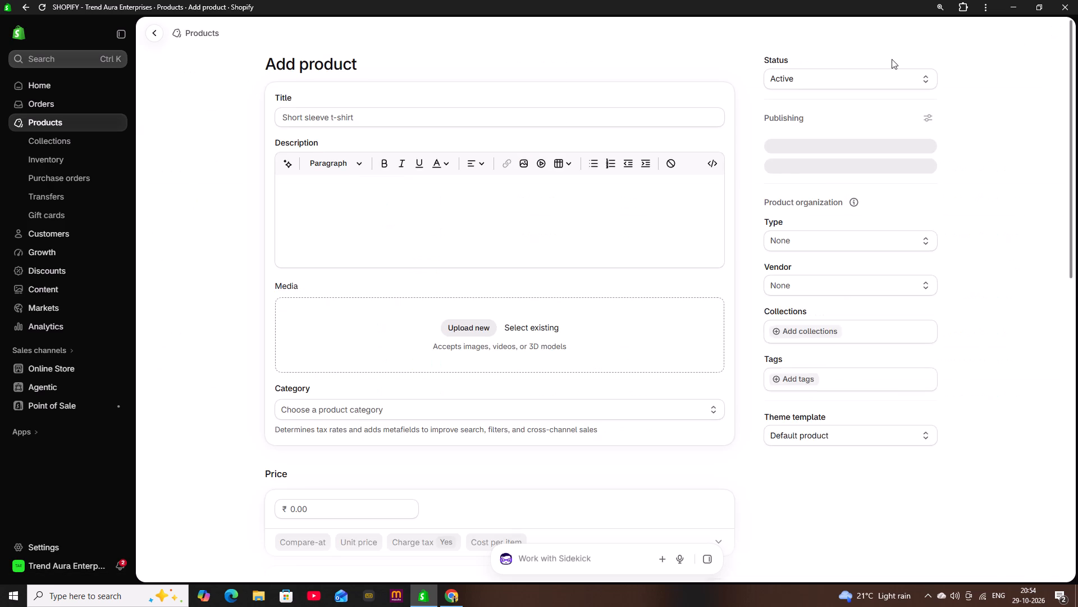
left_click(513, 115)
left_click(508, 117)
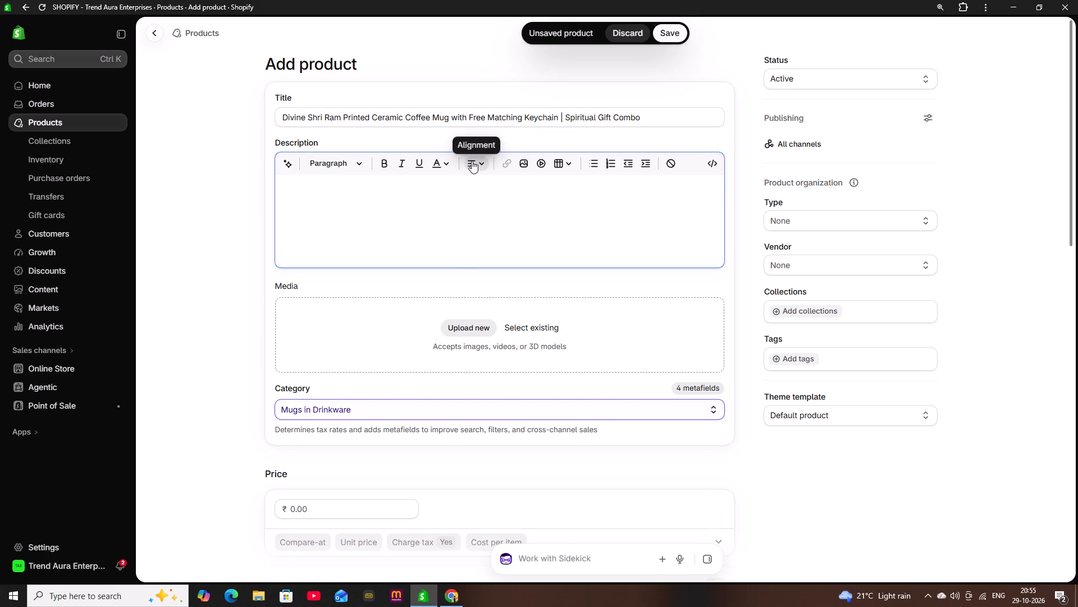
Upload image 8, the Shri Ram mug with the free keychain, from the USB drive's Pictures folder as the first media.
scroll(499, 321, "down", 1)
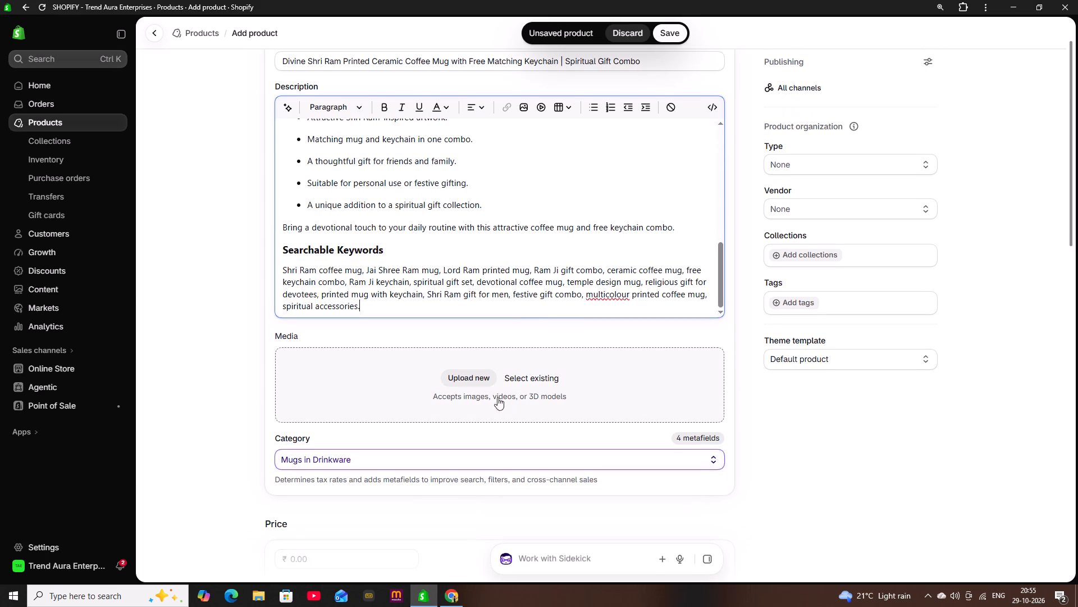
left_click(477, 383)
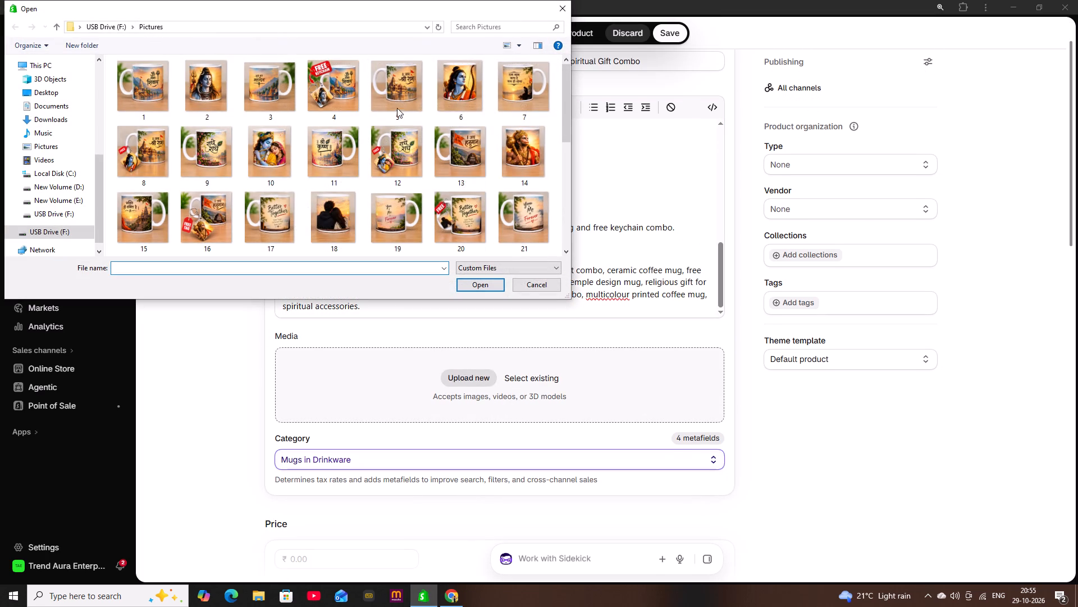
left_click(156, 156)
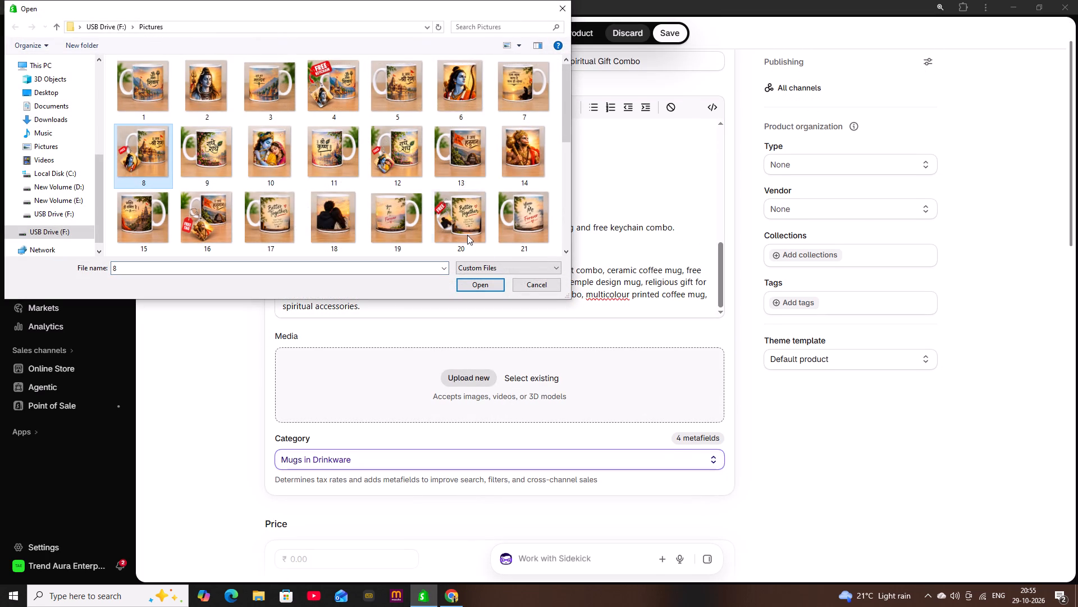
left_click(494, 280)
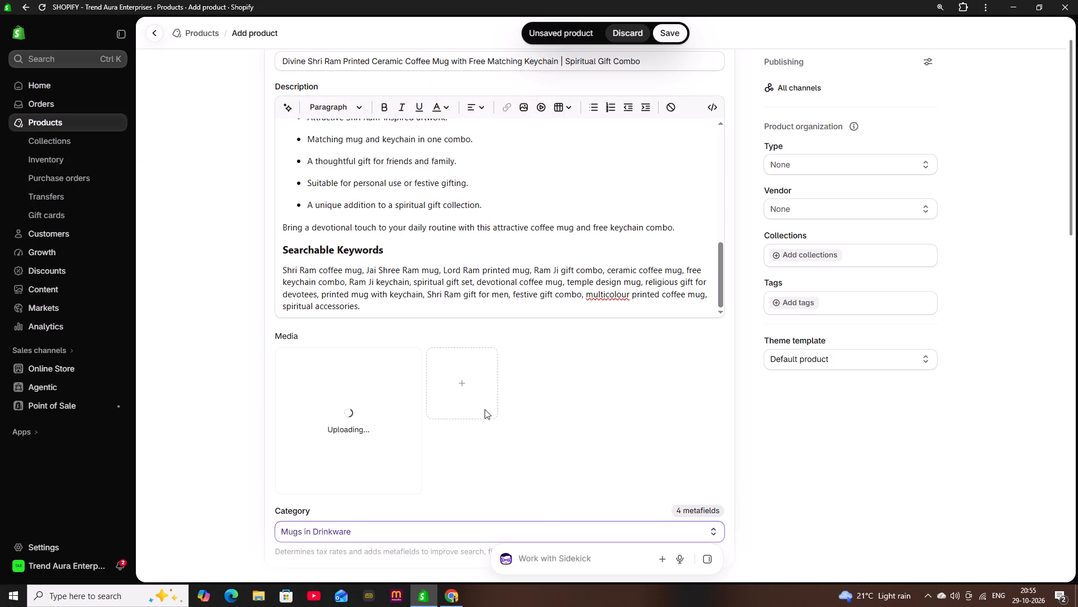
Set the product type to MUGS and the vendor to Trend Aura Enerprises.
scroll(641, 389, "down", 2)
scroll(796, 379, "up", 3)
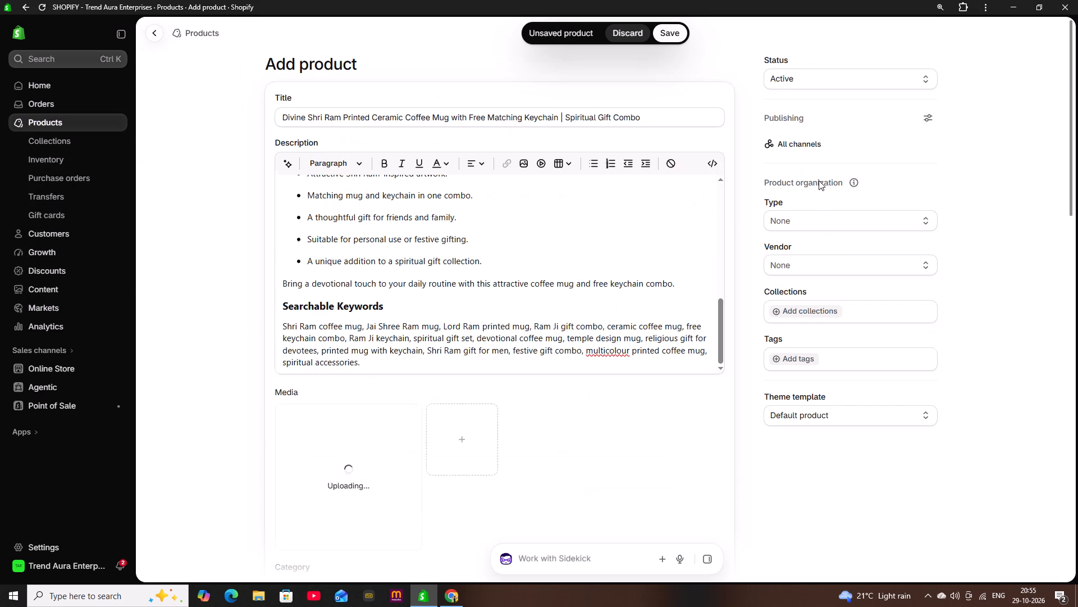
left_click(802, 211)
left_click(807, 247)
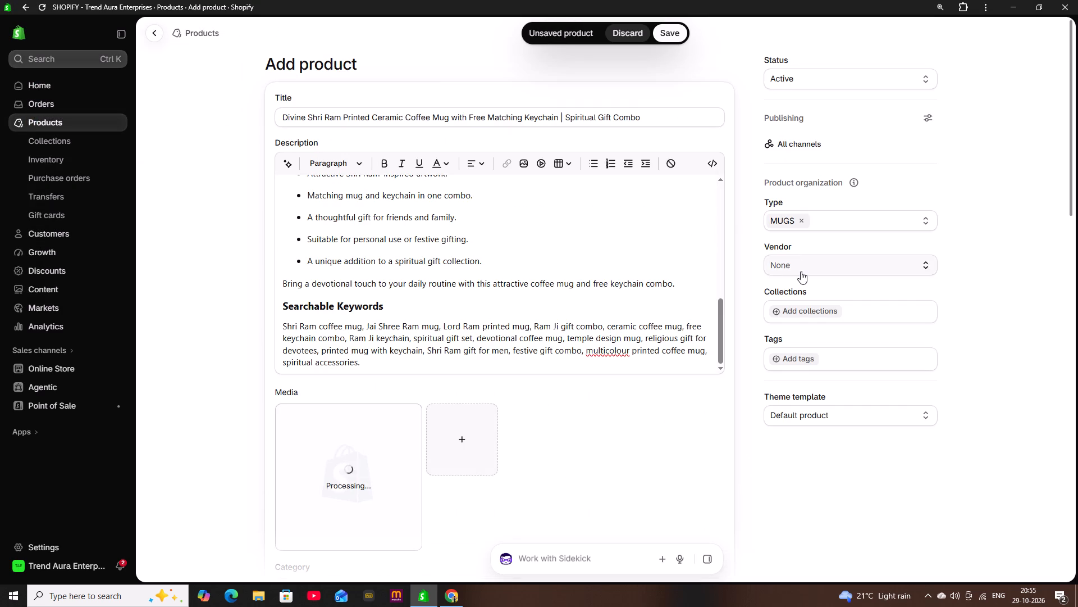
left_click(798, 261)
left_click(798, 289)
left_click(954, 327)
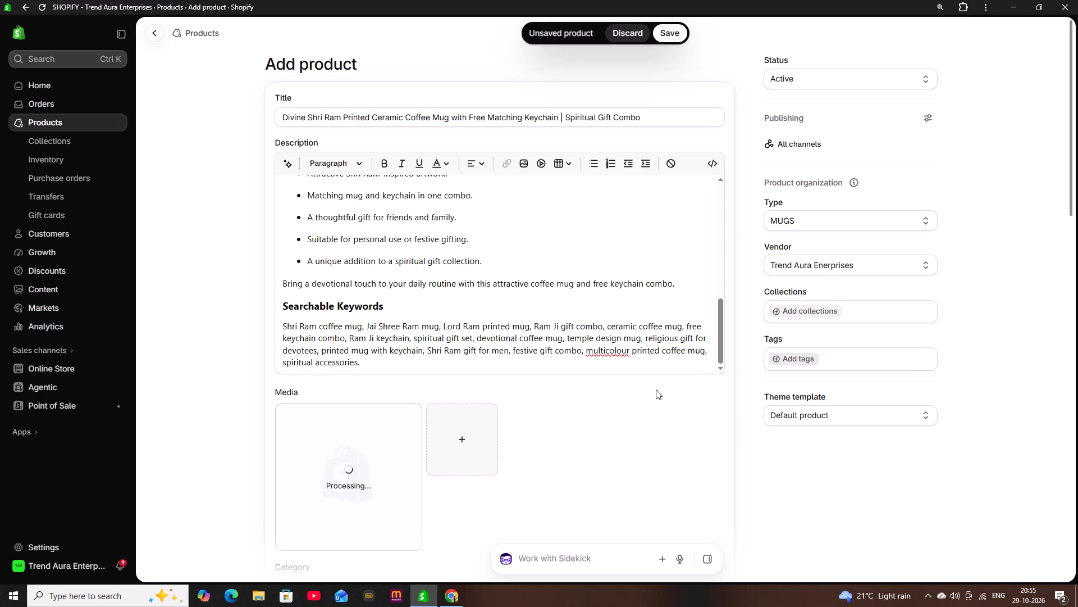
Upload images 5, 6 and 7 from the USB drive's Pictures folder as additional media for the Shri Ram mug.
scroll(641, 402, "down", 6)
scroll(552, 332, "up", 2)
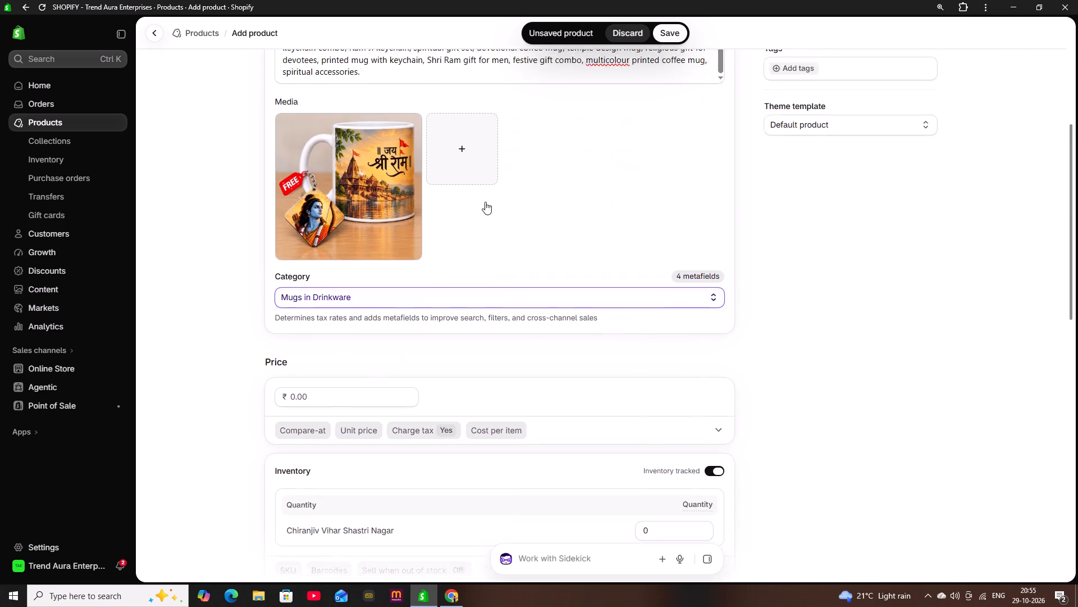
left_click(482, 188)
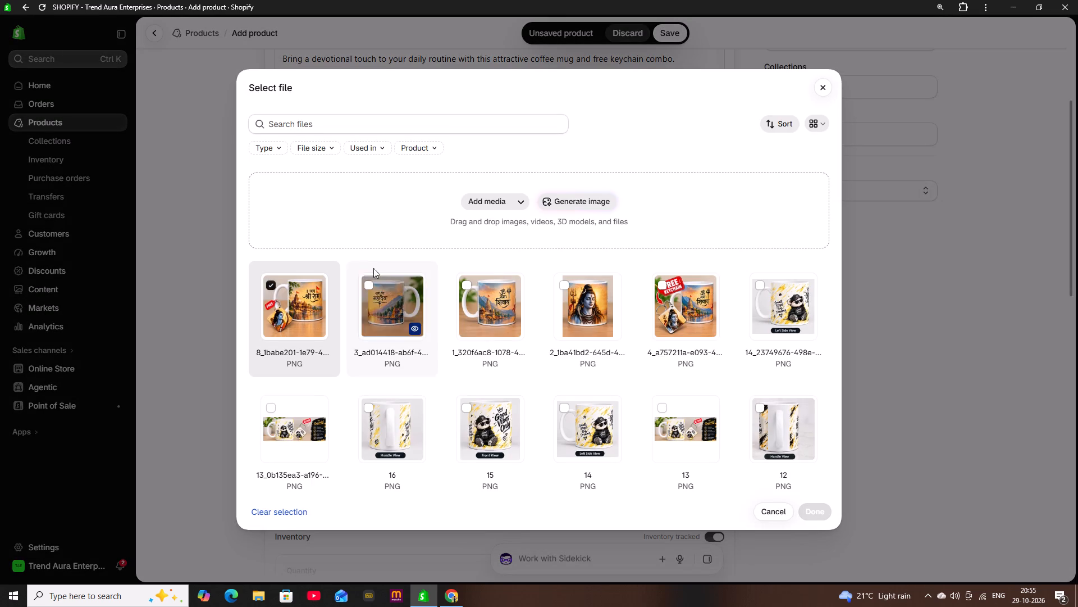
left_click(481, 198)
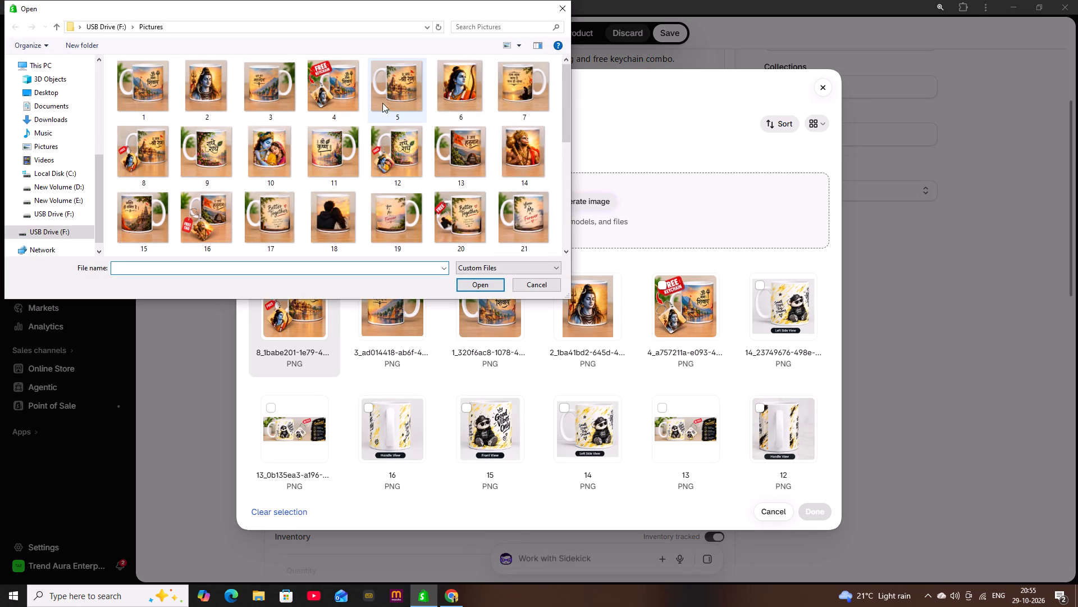
left_click_drag(367, 108, 526, 97)
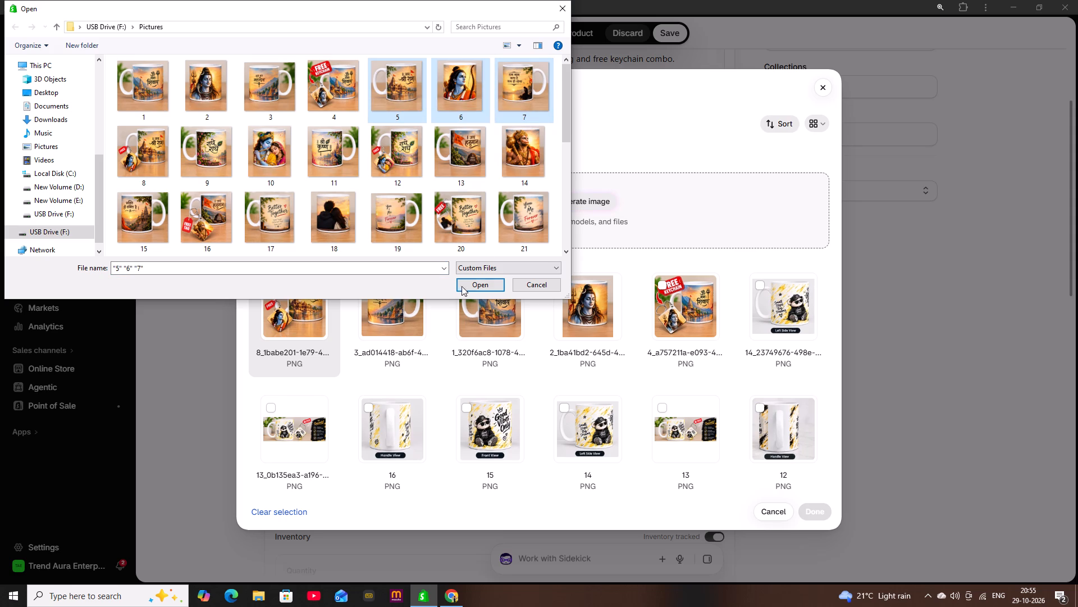
left_click(476, 284)
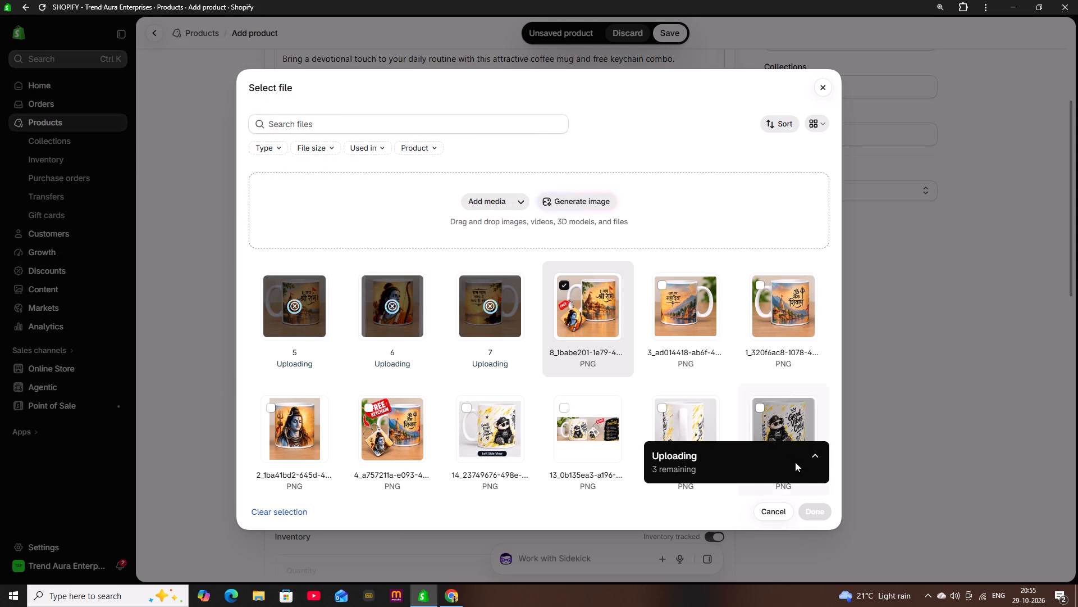
left_click(820, 509)
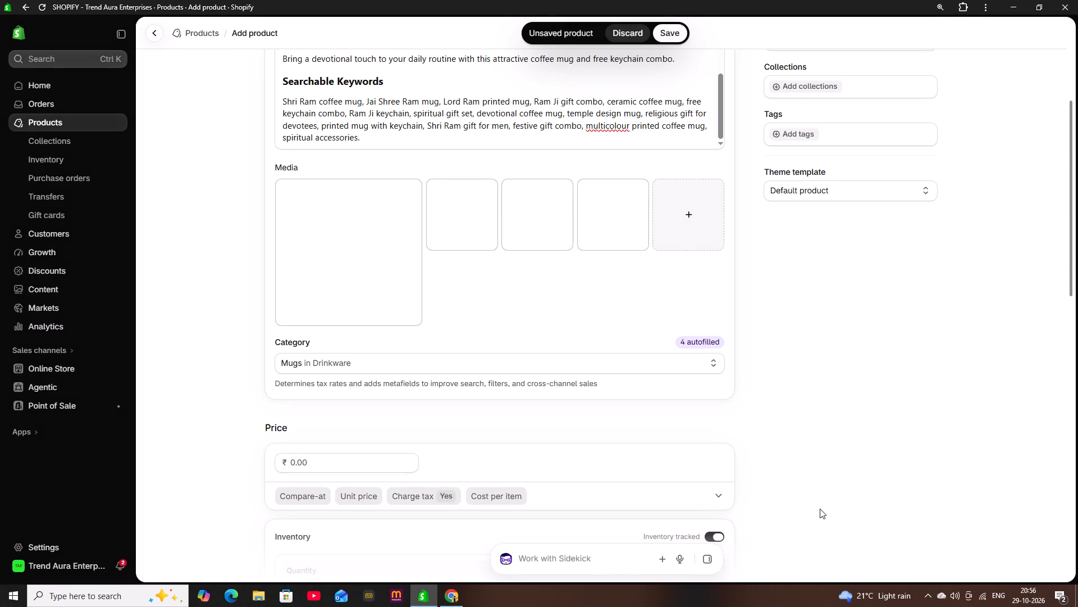
Set the product's price to ₹110 and its inventory quantity to 50.
scroll(820, 380, "up", 1)
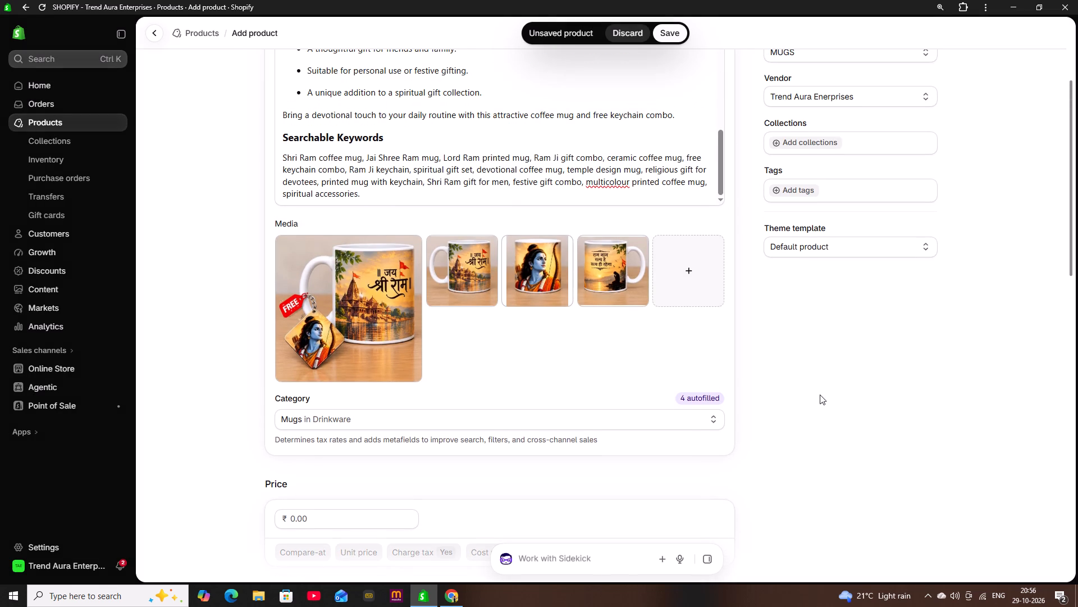
scroll(820, 395, "down", 4)
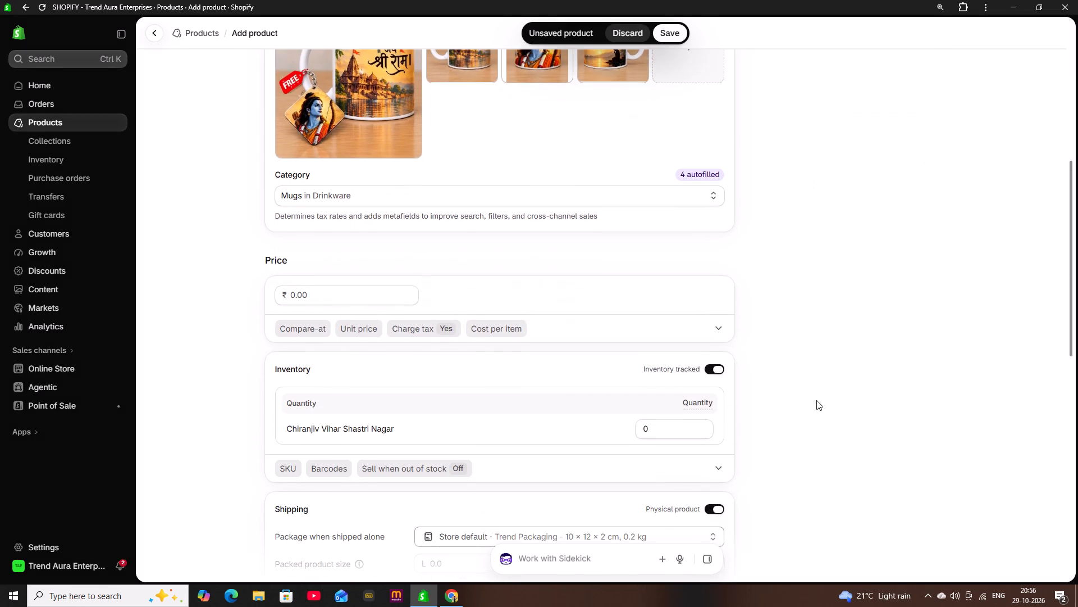
scroll(816, 400, "down", 1)
left_click_drag(295, 222, 294, 230)
left_click(294, 235)
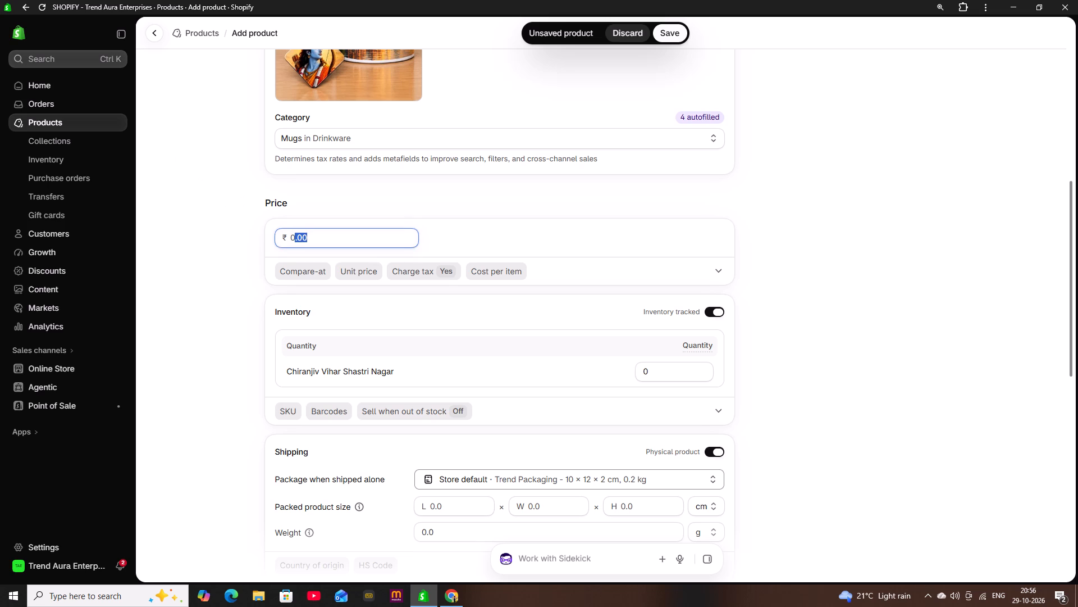
type("110")
scroll(347, 280, "down", 2)
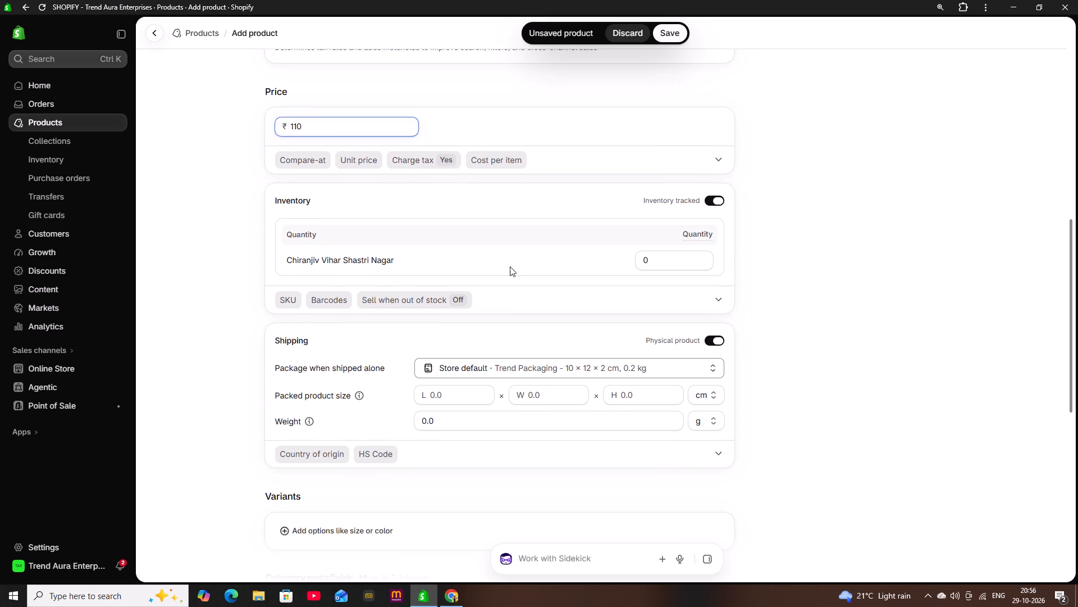
left_click(675, 257)
type("50")
In the store's package settings, make CUPS the default package, then switch the default to CUPS PACKAGING and return to the product.
scroll(680, 265, "down", 1)
left_click(562, 365)
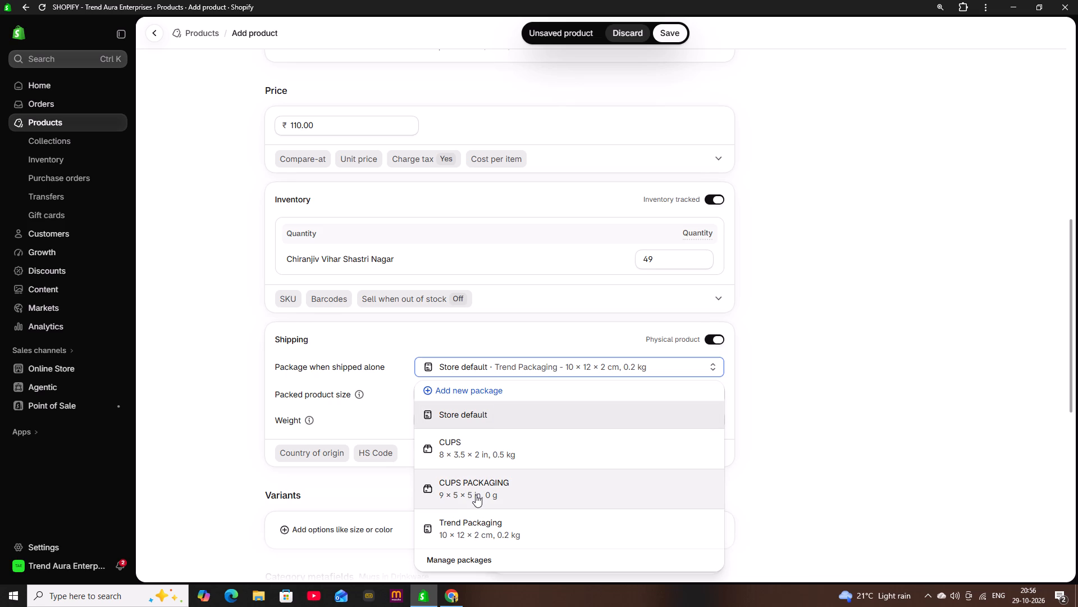
left_click(461, 556)
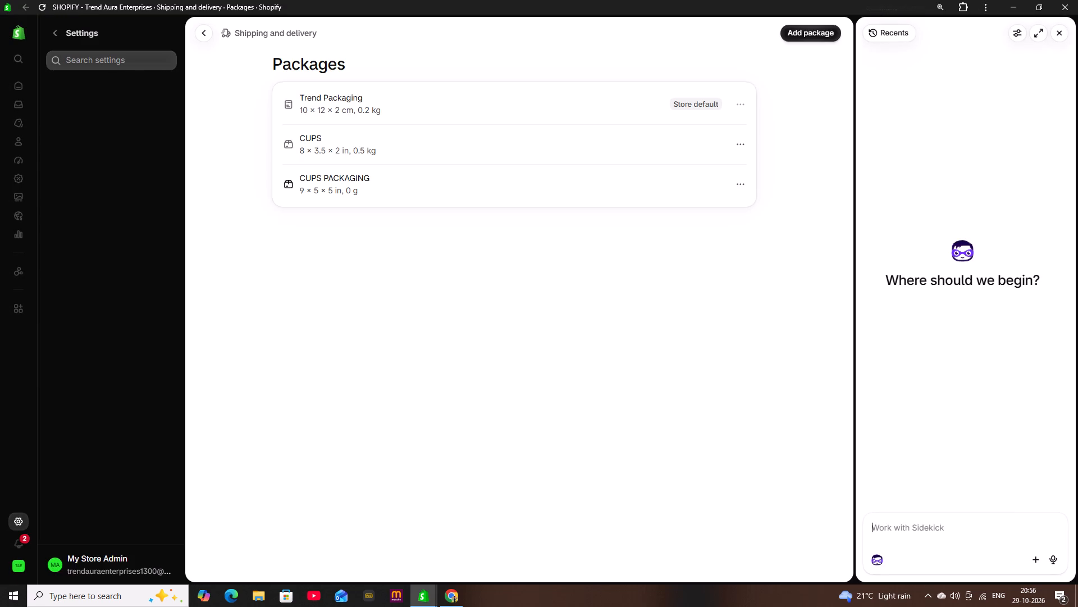
left_click(741, 147)
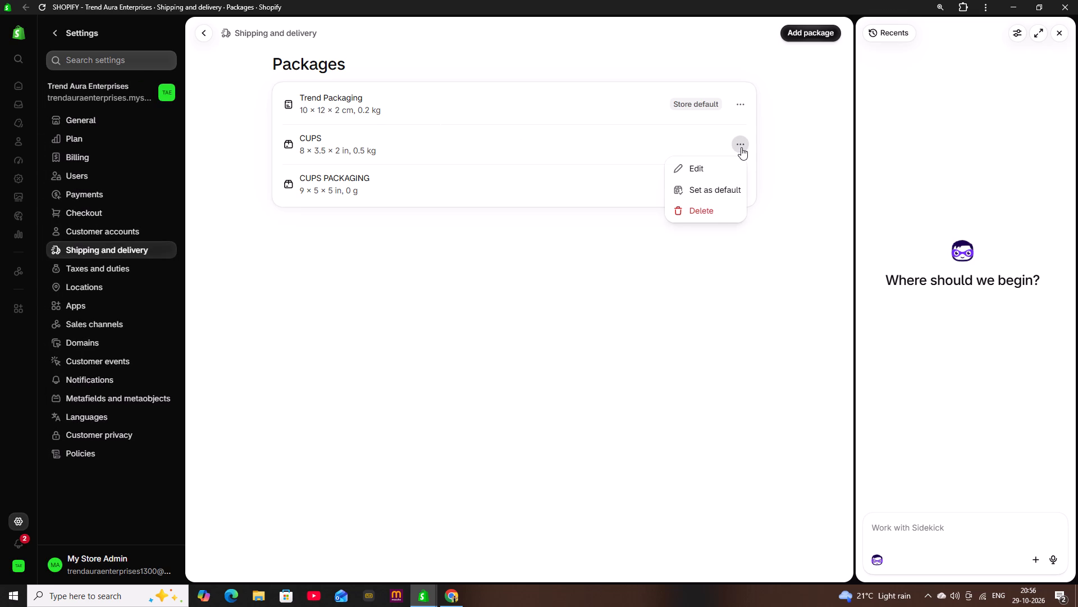
left_click(723, 187)
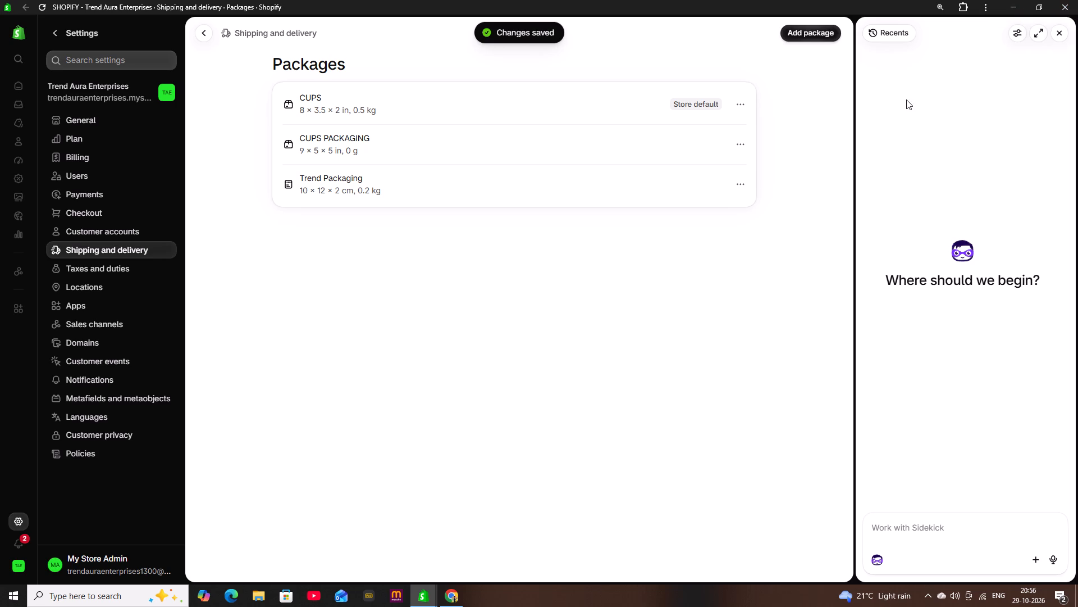
left_click(738, 142)
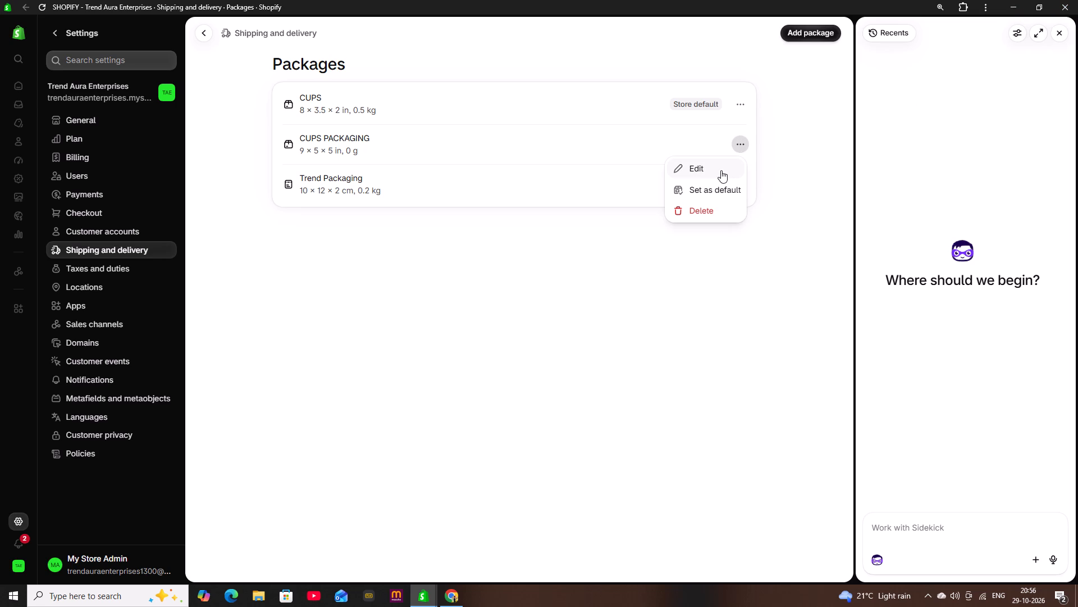
left_click(714, 185)
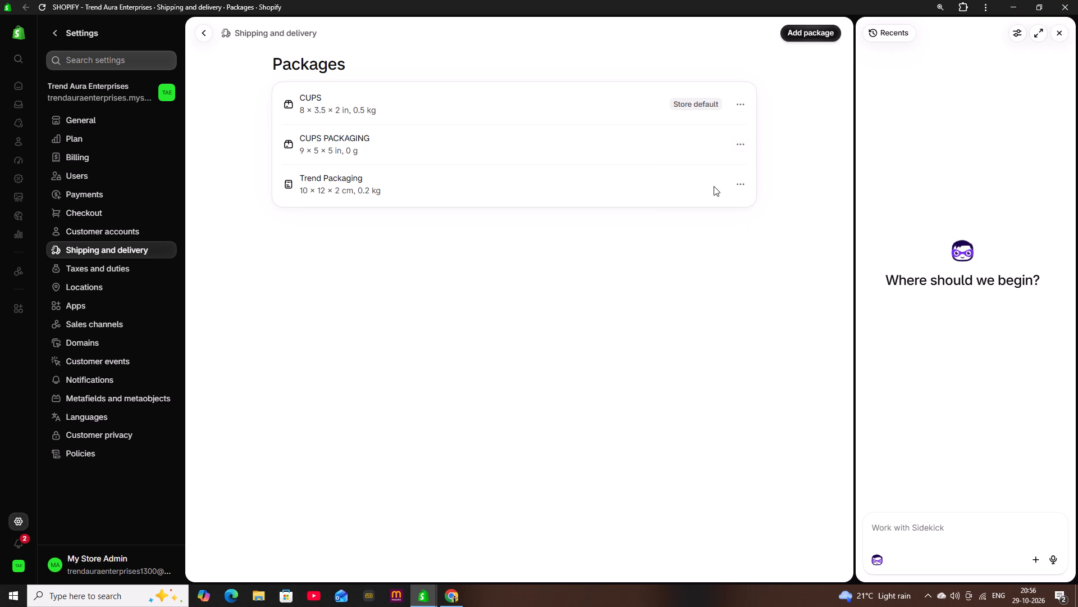
left_click(1068, 1)
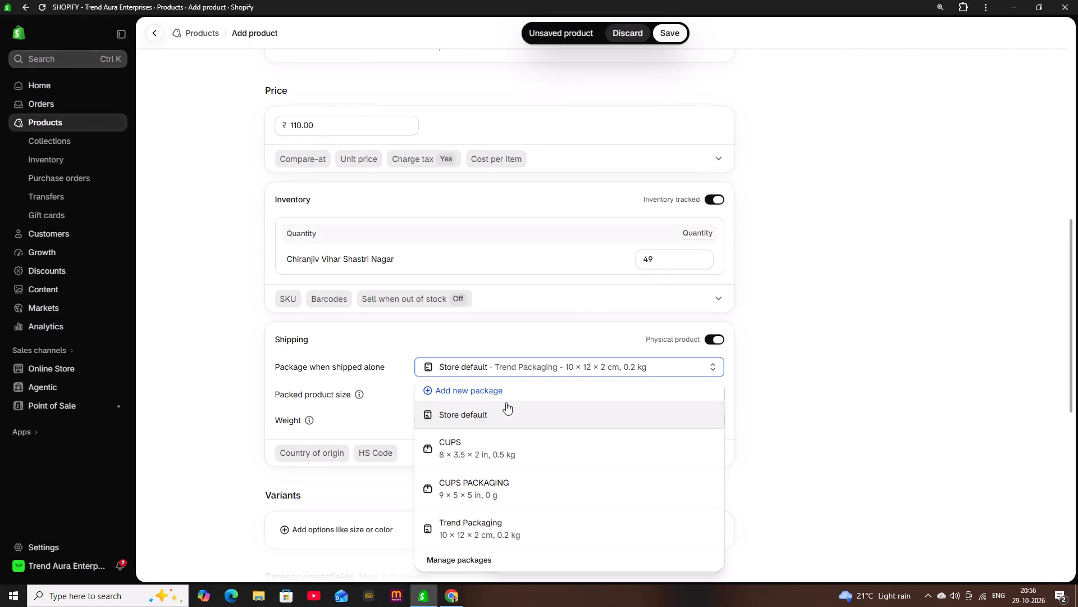
Choose CUPS PACKAGING as the package when the product is shipped alone.
left_click(567, 308)
left_click(534, 369)
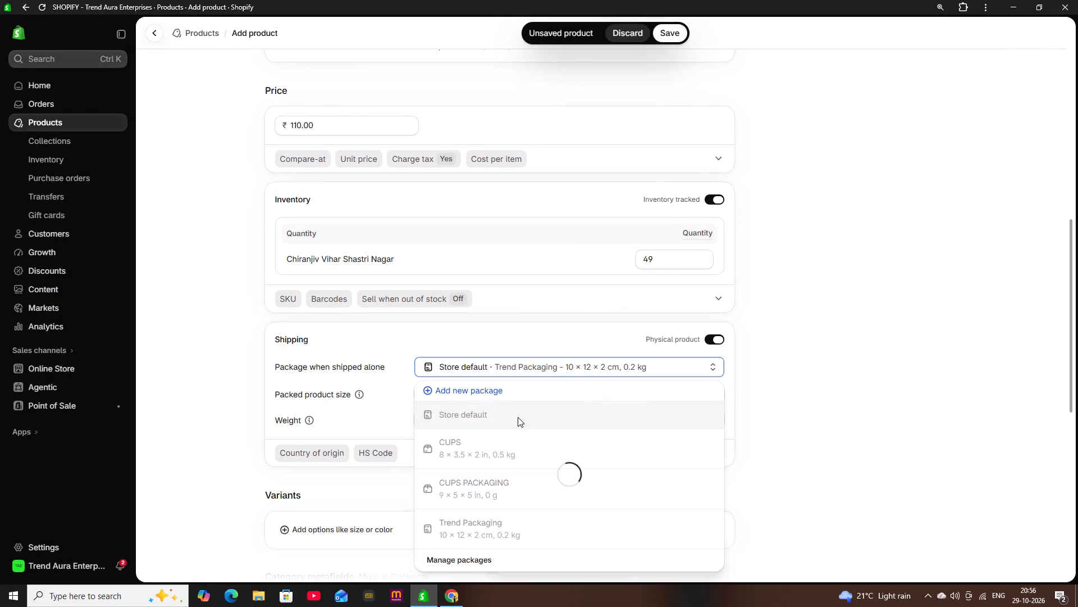
left_click(487, 475)
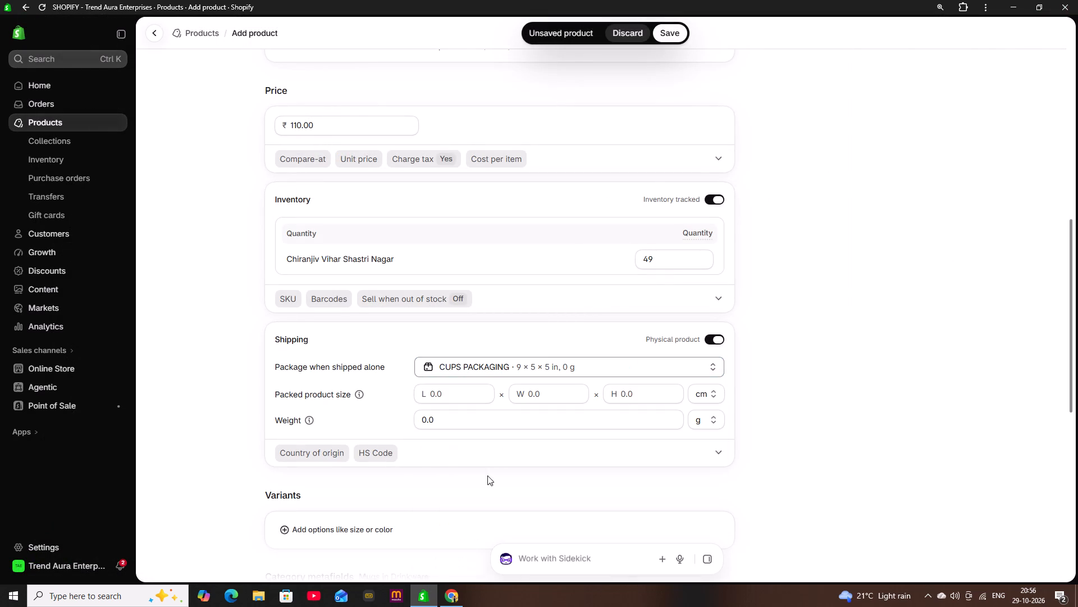
Set the packed product size to 9 × 5 × 5 cm and the weight to 350 g.
left_click(444, 396)
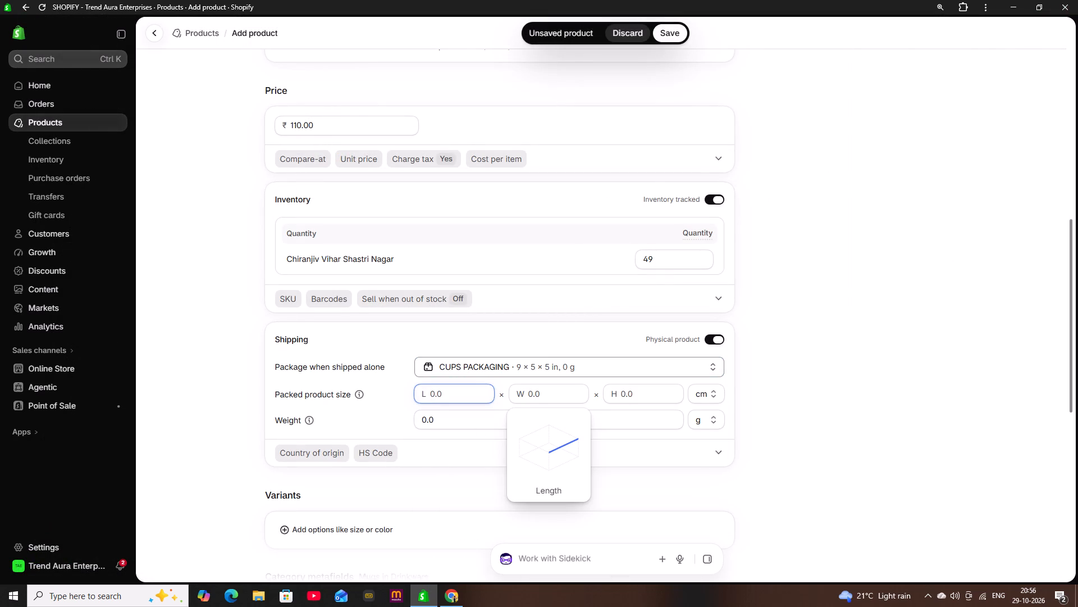
key("9")
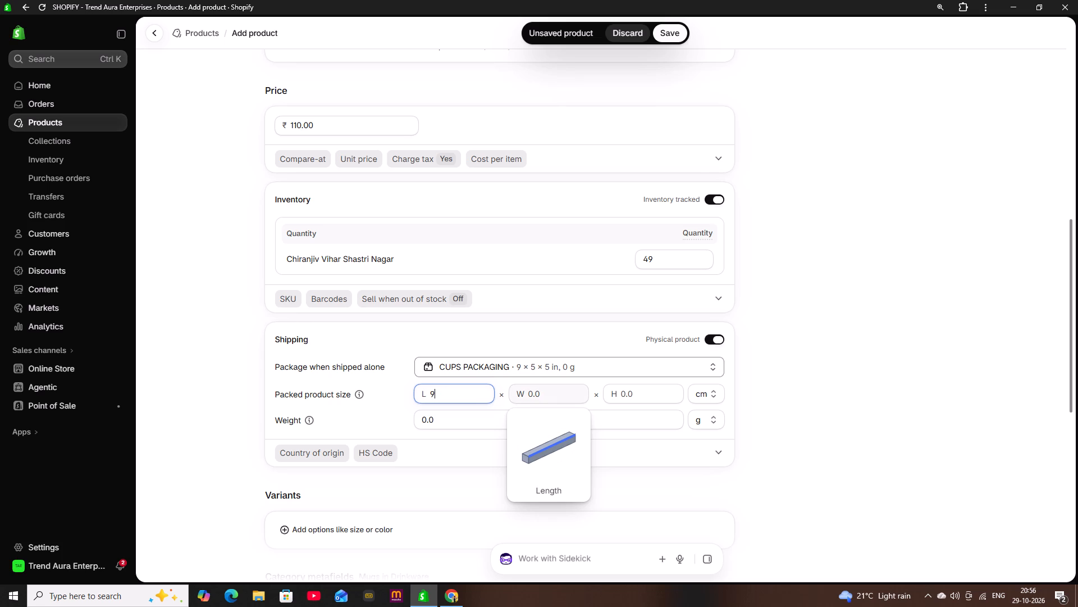
left_click(533, 395)
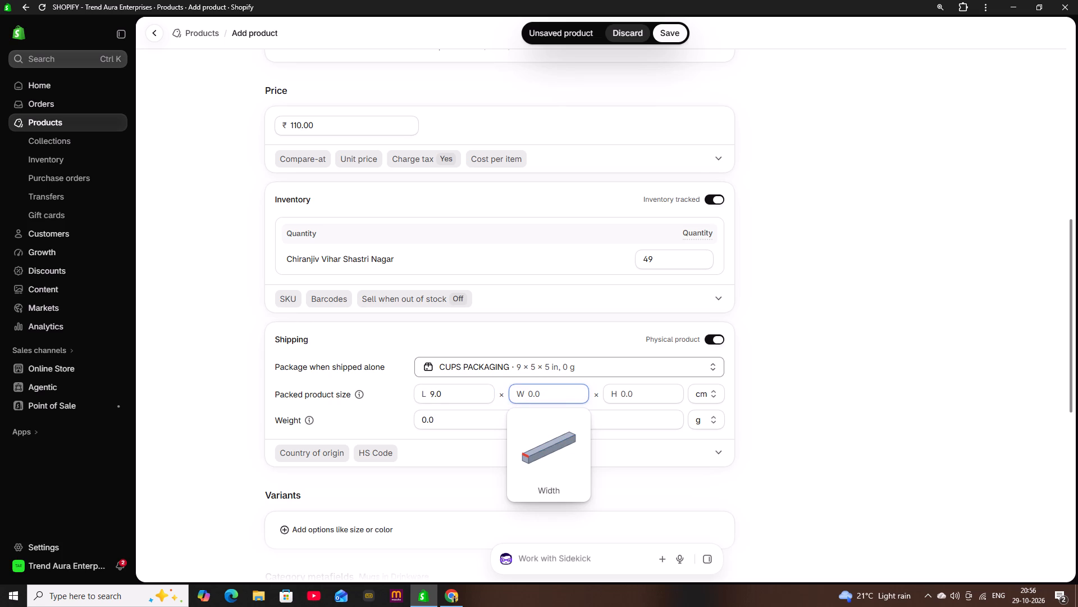
key("5")
left_click(638, 398)
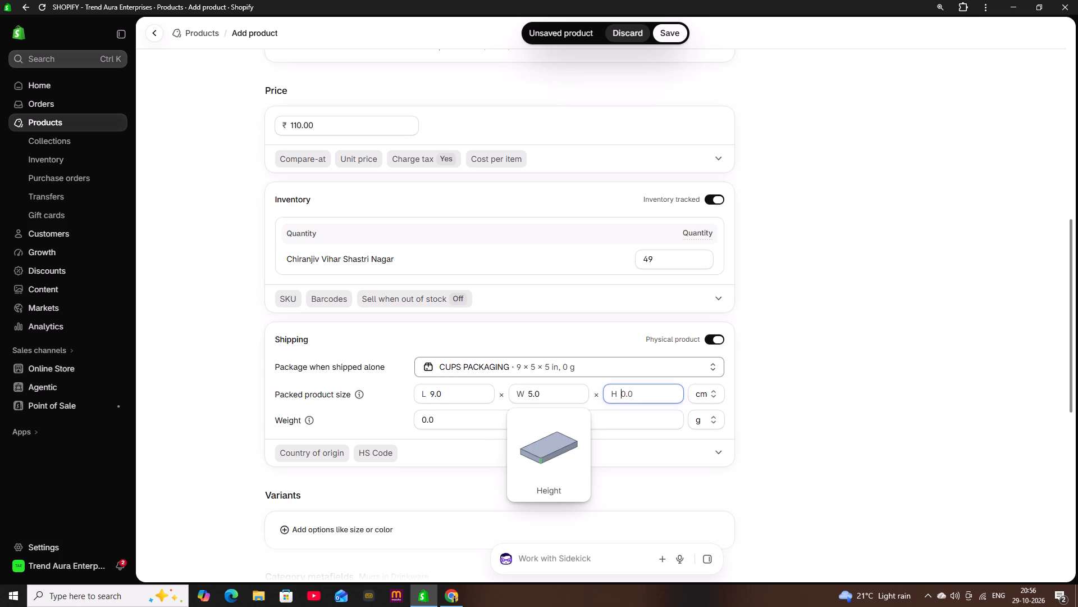
key("5")
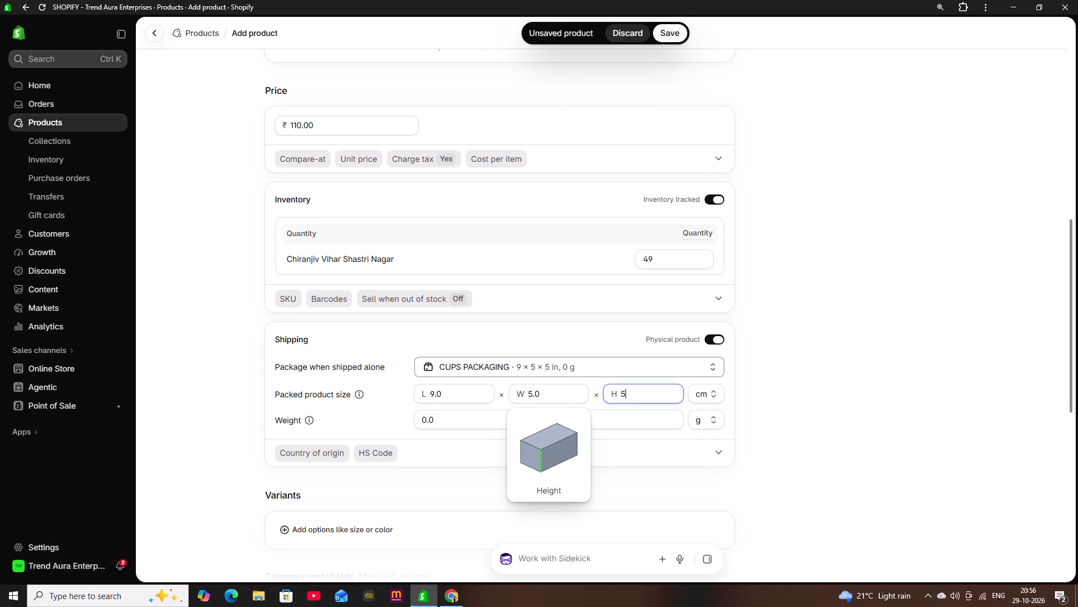
left_click(473, 418)
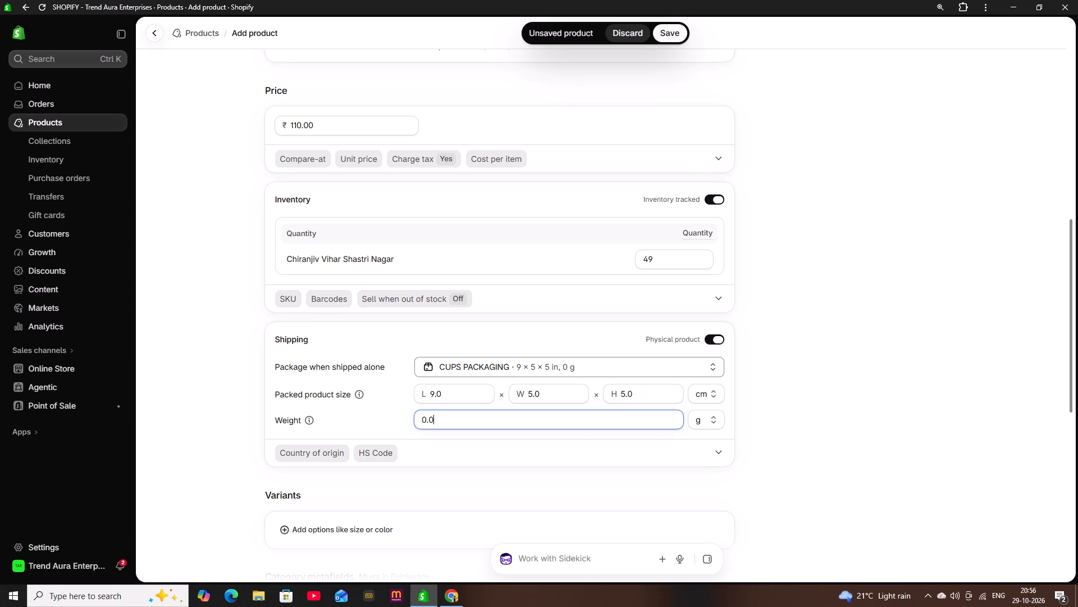
key("BackSpace")
key("BackSpace")
key("BackSpace")
key("BackSpace")
type("350")
Expand the additional shipping details and set the country of origin to India.
scroll(864, 457, "down", 1)
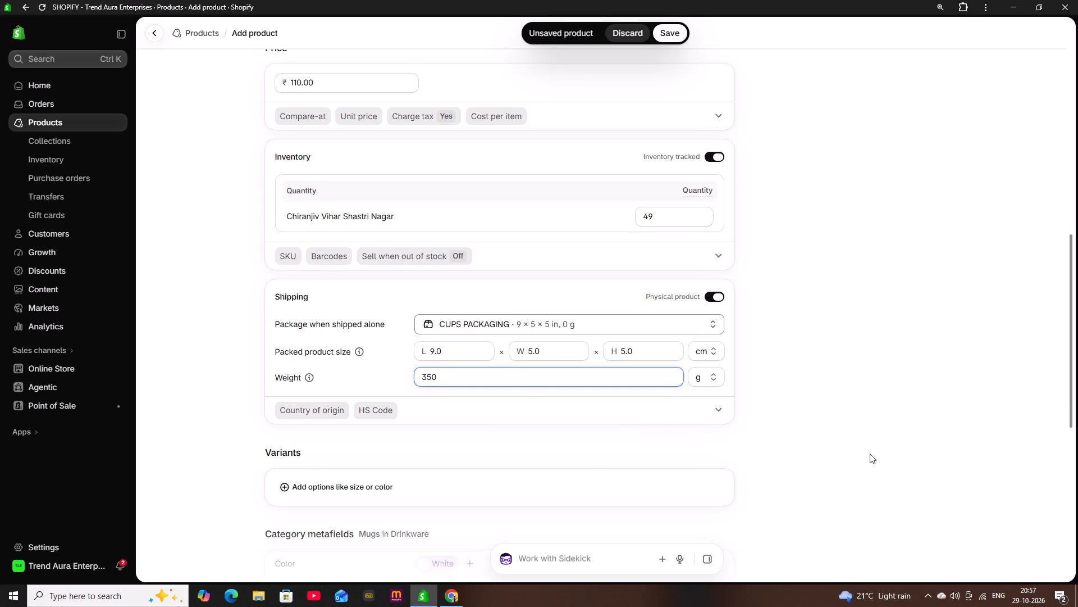
left_click(324, 392)
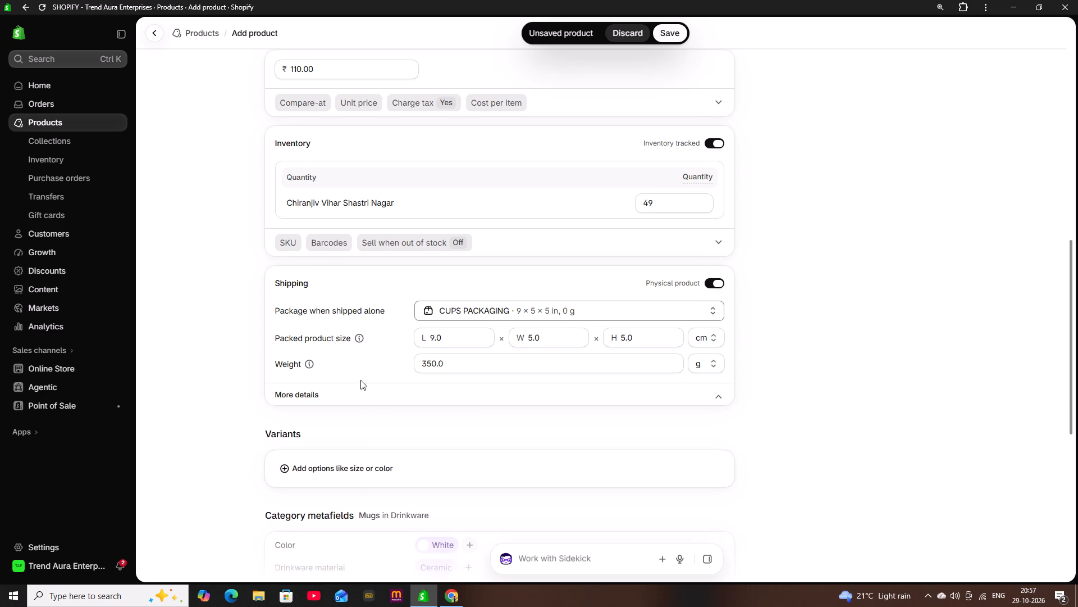
left_click(327, 440)
scroll(318, 330, "down", 3)
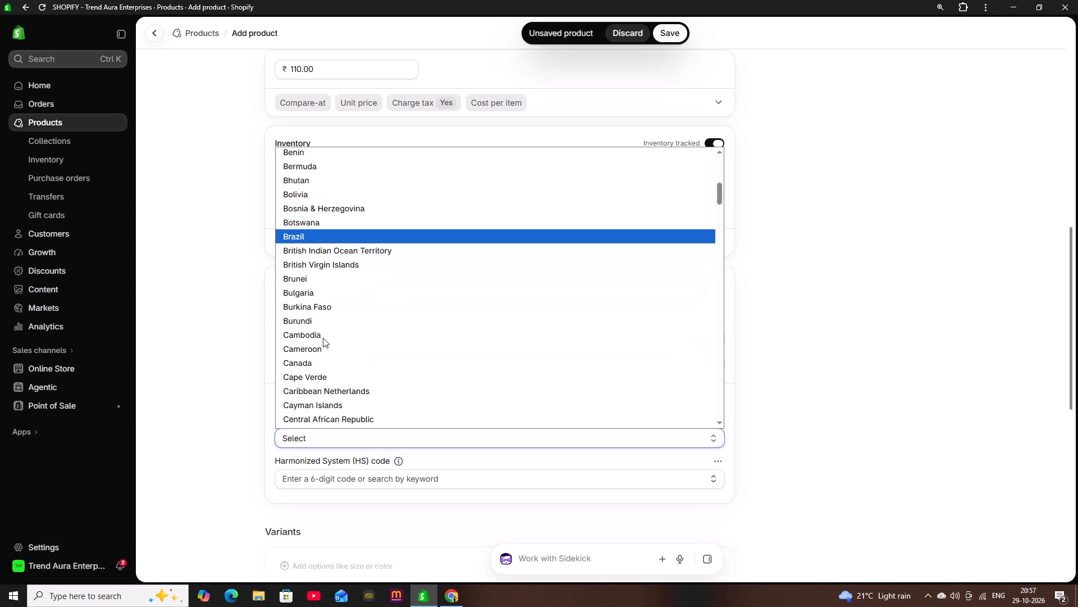
scroll(323, 338, "down", 6)
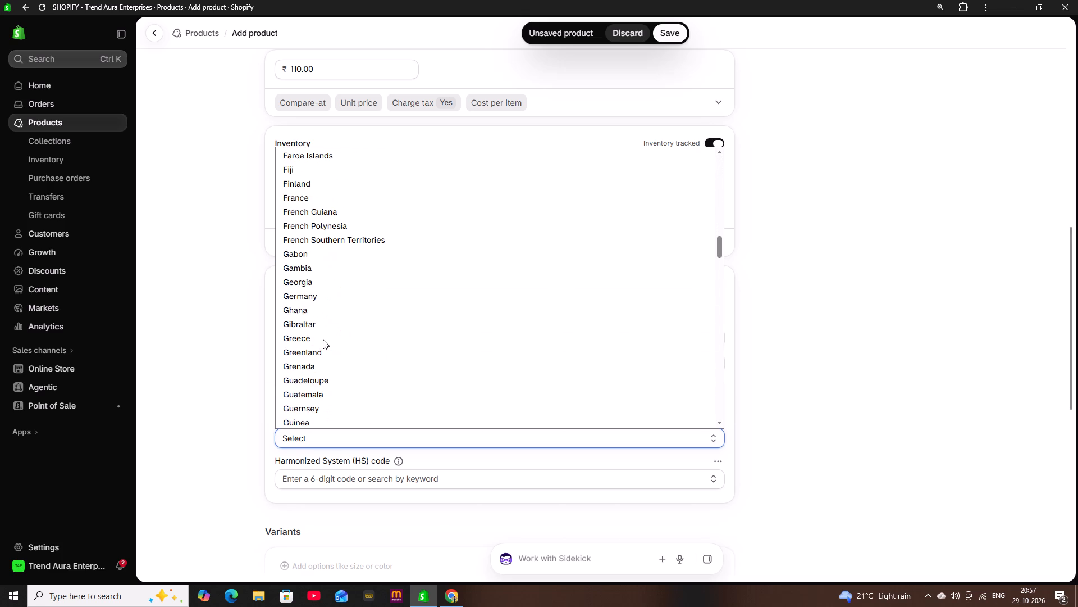
scroll(323, 339, "down", 1)
scroll(323, 339, "up", 2)
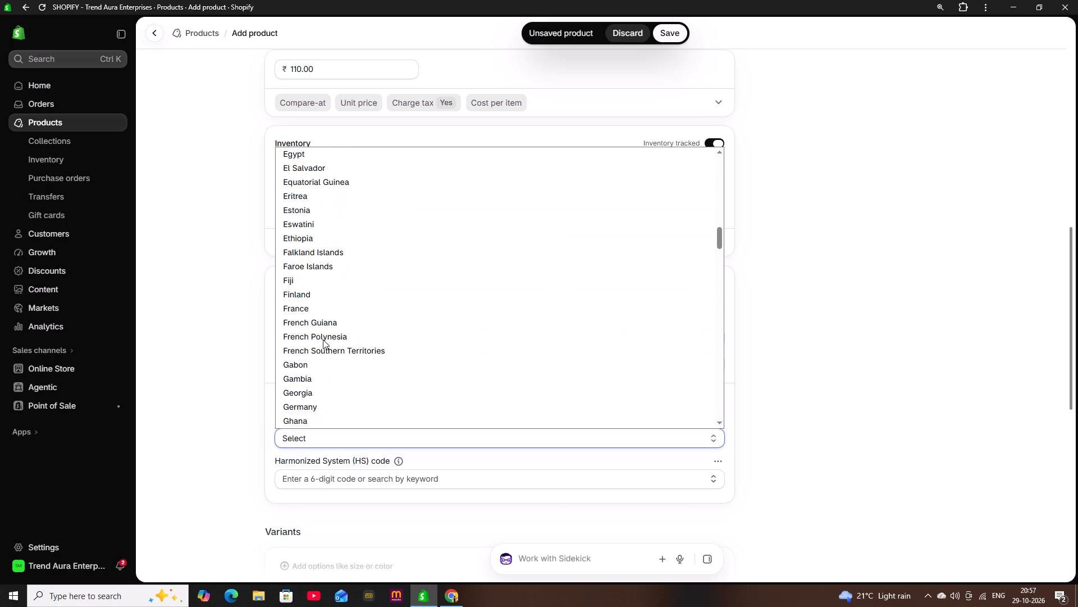
scroll(323, 339, "down", 3)
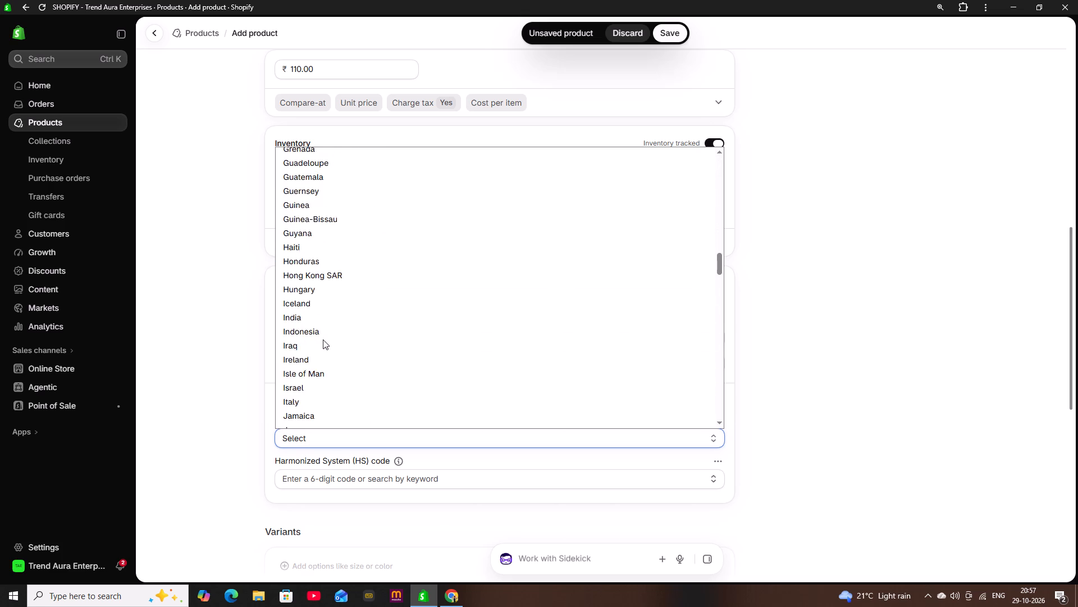
scroll(323, 339, "down", 1)
left_click(321, 203)
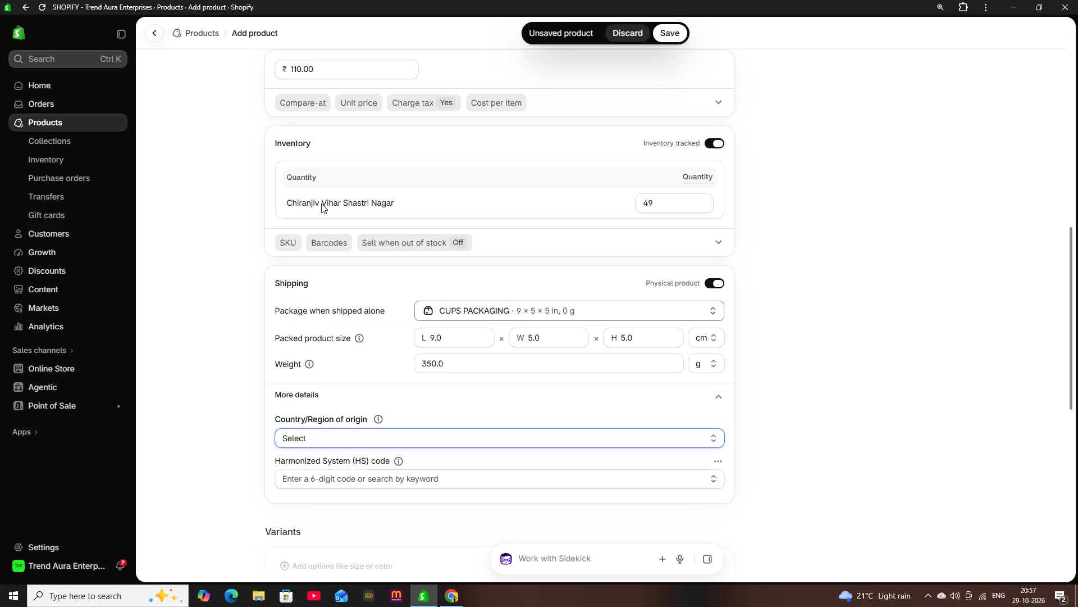
left_click(306, 437)
scroll(323, 317, "down", 2)
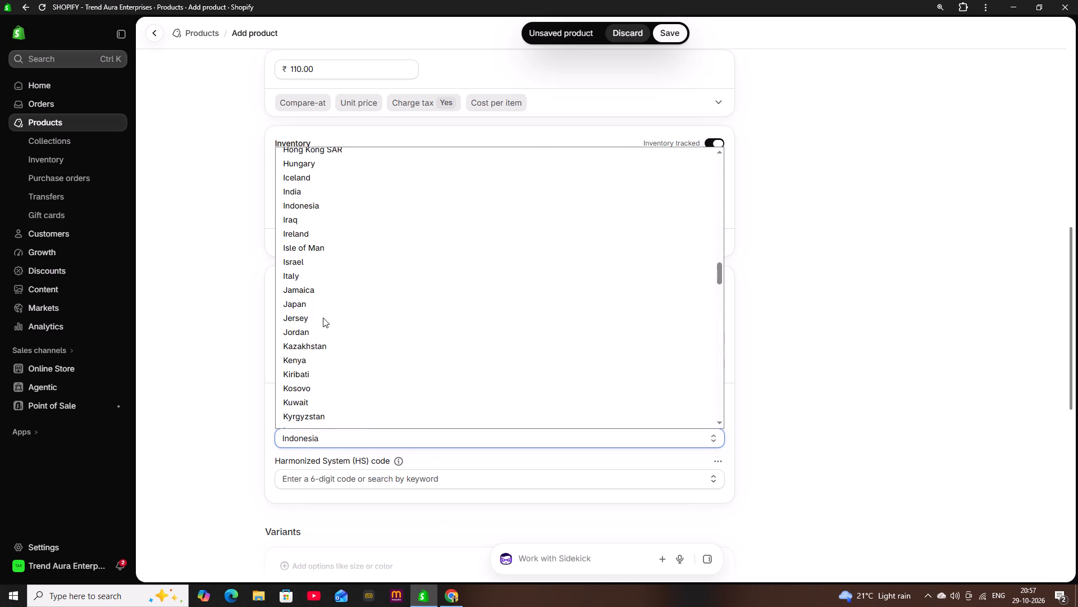
scroll(323, 318, "up", 1)
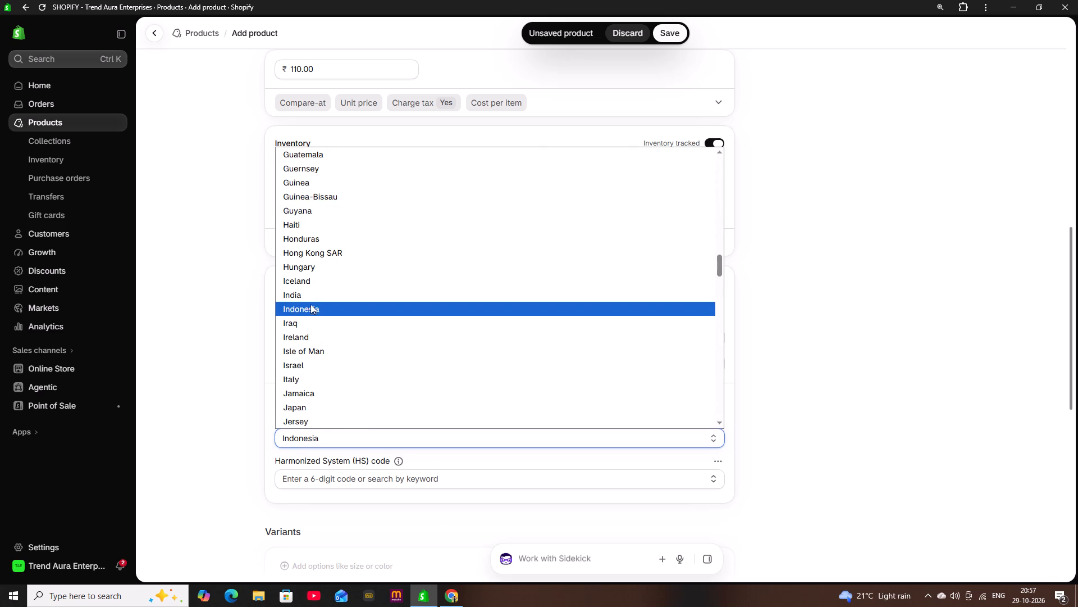
left_click(311, 298)
Set the Harmonized System code to 6912.00, ceramic tableware and kitchenware other than porcelain or china.
scroll(389, 441, "down", 1)
left_click(356, 421)
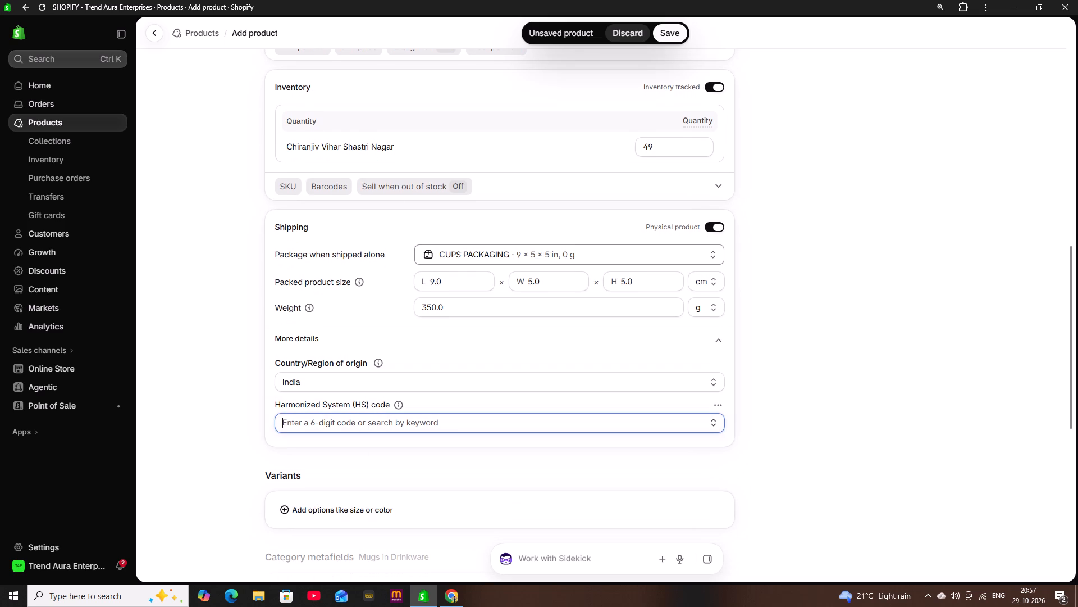
key("6")
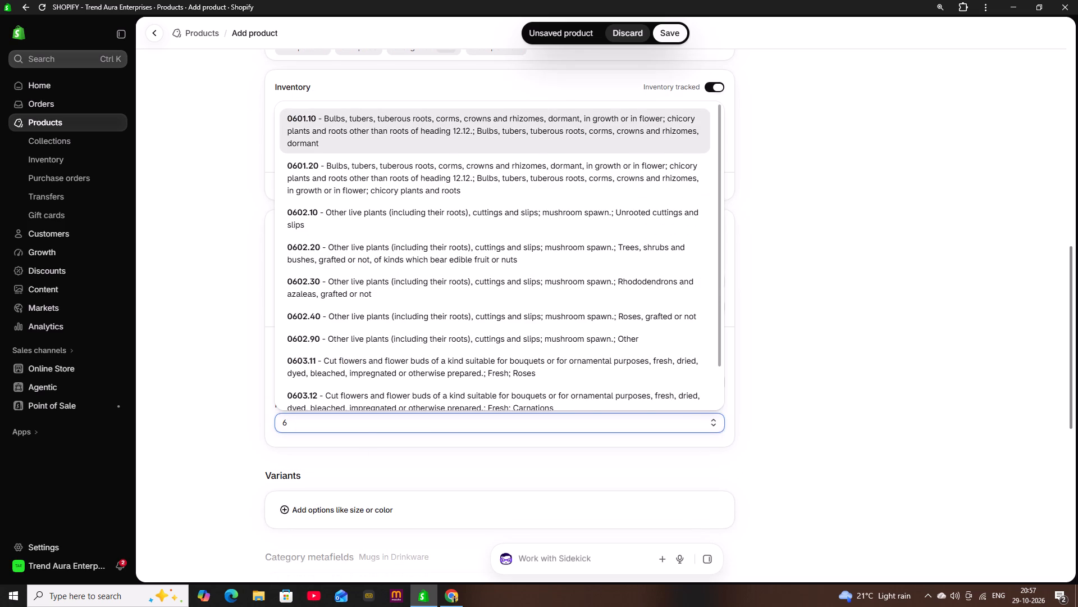
type("912")
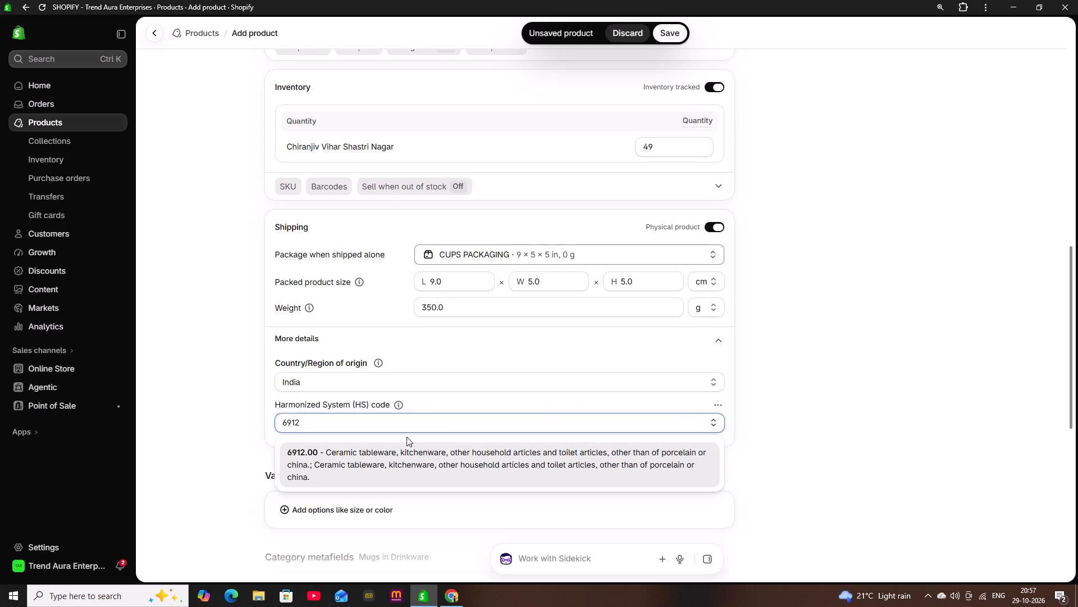
left_click(371, 457)
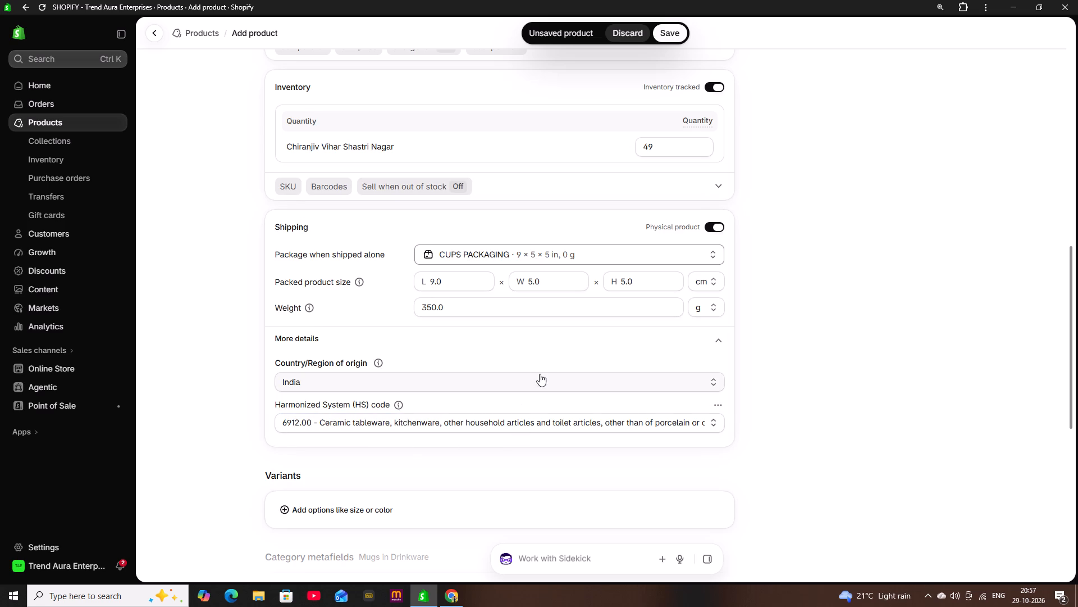
Review the whole Divine Shri Ram product form, from metafields and search engine listing to description, media, price, stock and shipping.
scroll(770, 370, "down", 4)
scroll(627, 382, "down", 2)
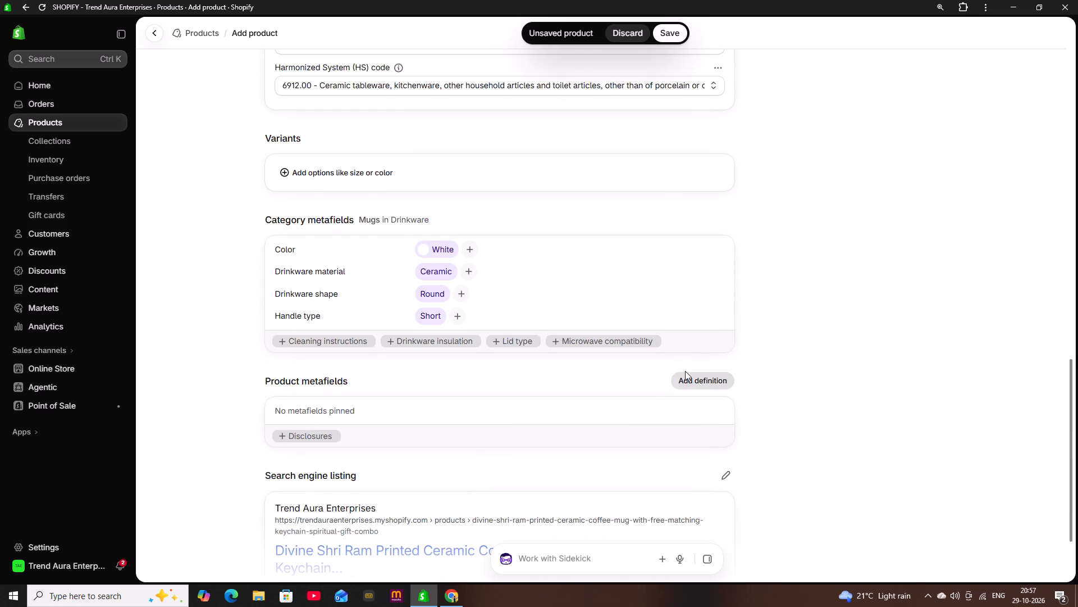
scroll(823, 338, "down", 2)
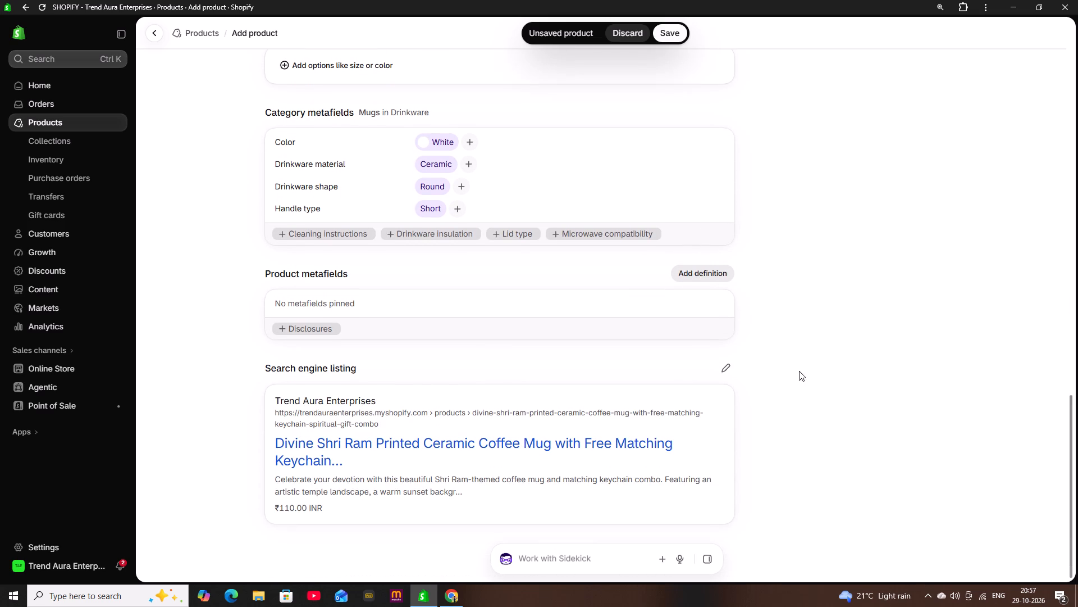
scroll(793, 372, "up", 3)
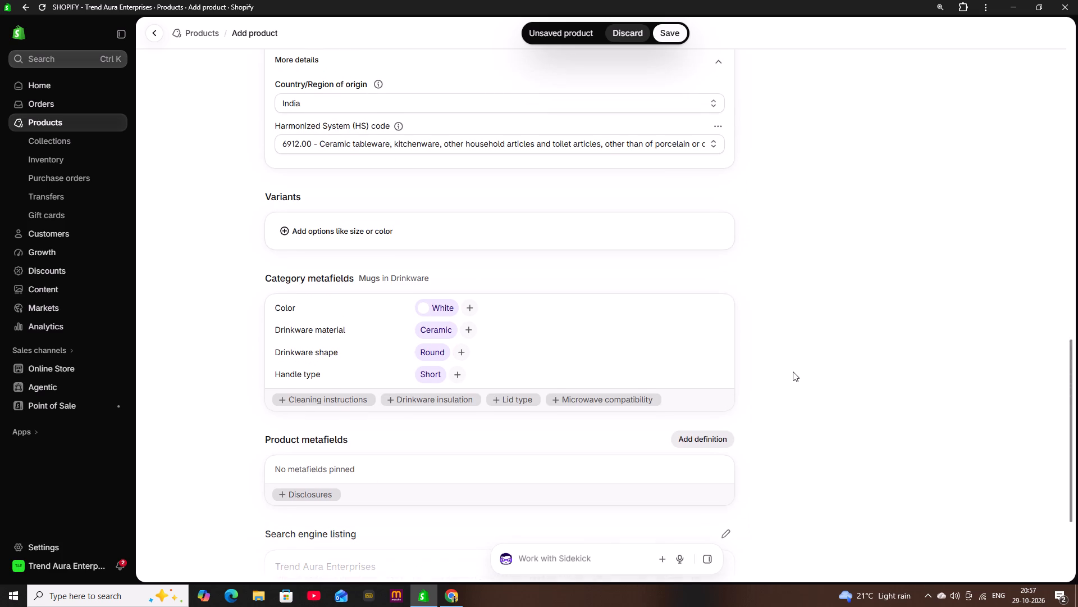
scroll(796, 360, "up", 2)
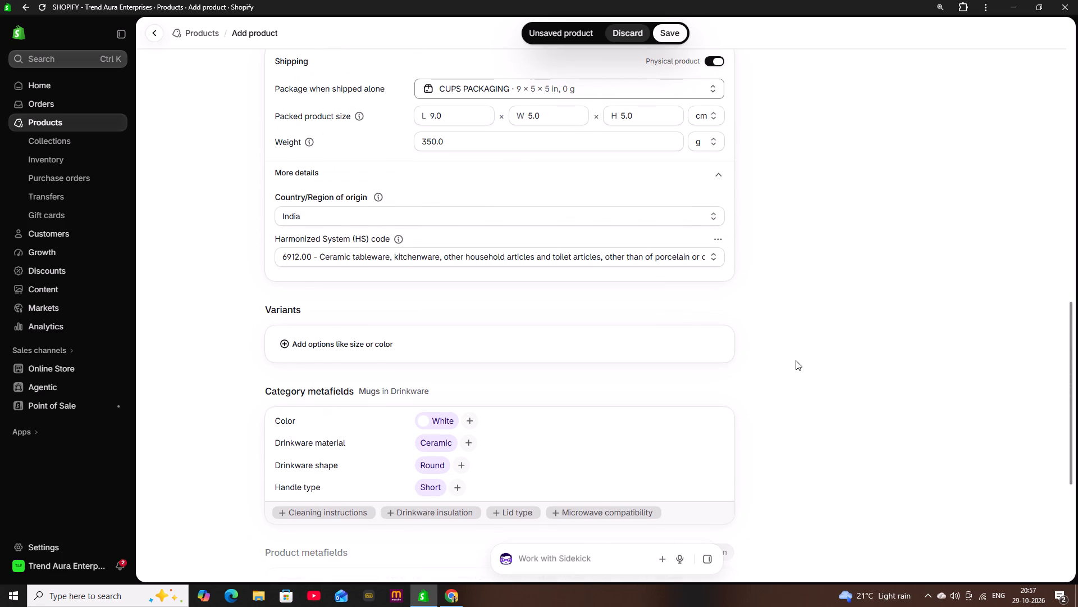
scroll(796, 360, "up", 3)
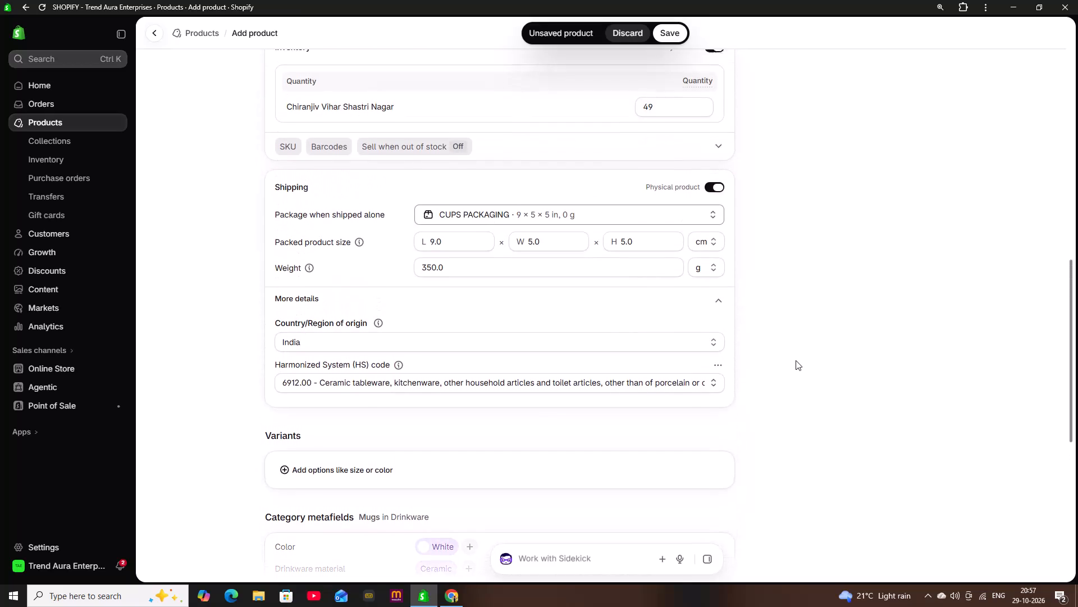
scroll(798, 359, "up", 7)
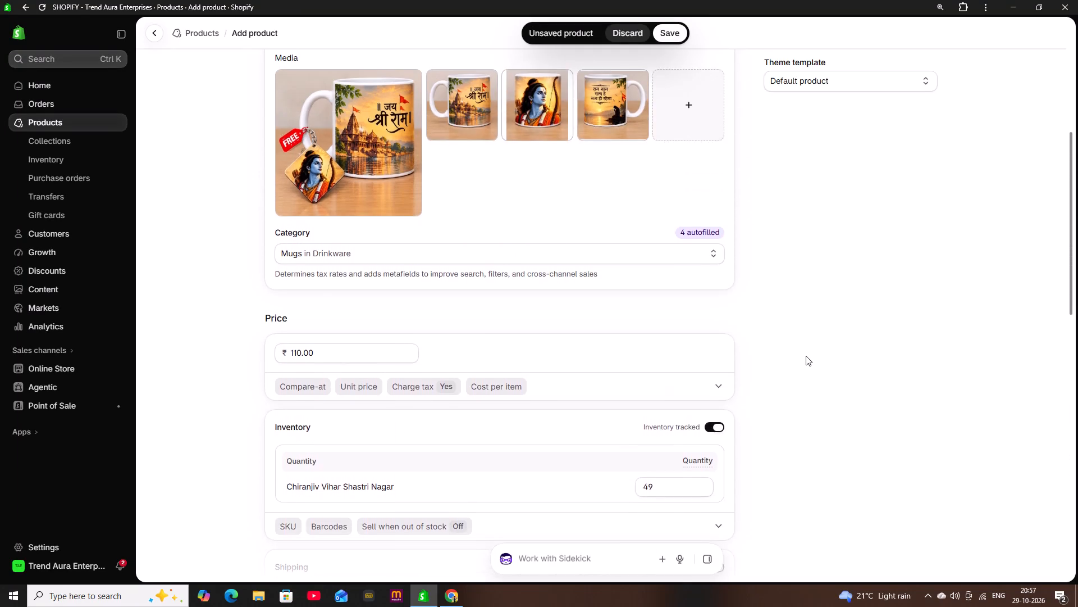
scroll(806, 356, "up", 5)
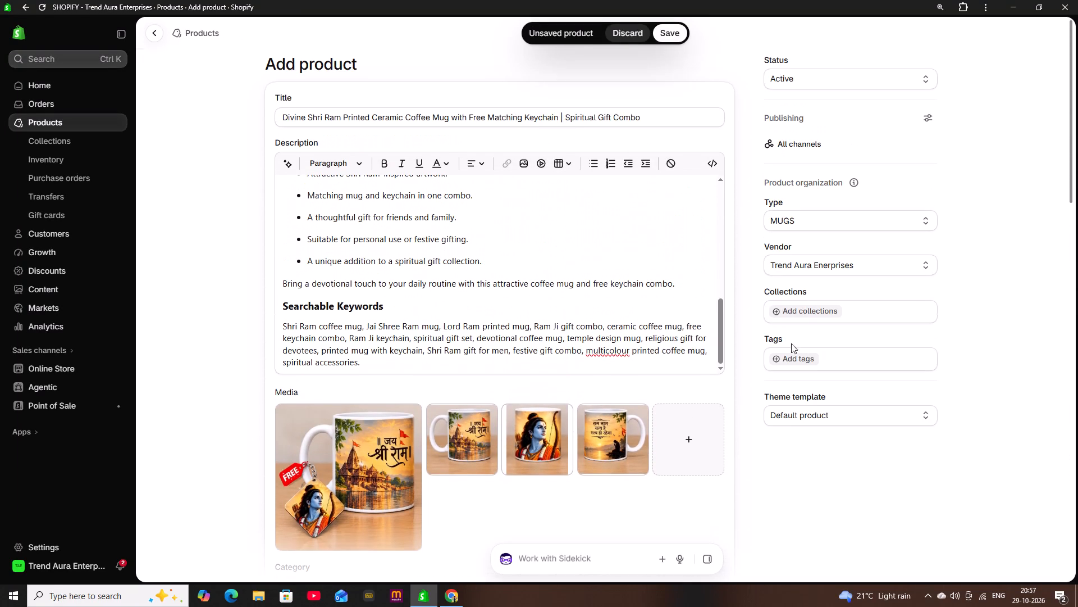
scroll(778, 347, "up", 2)
scroll(764, 210, "down", 4)
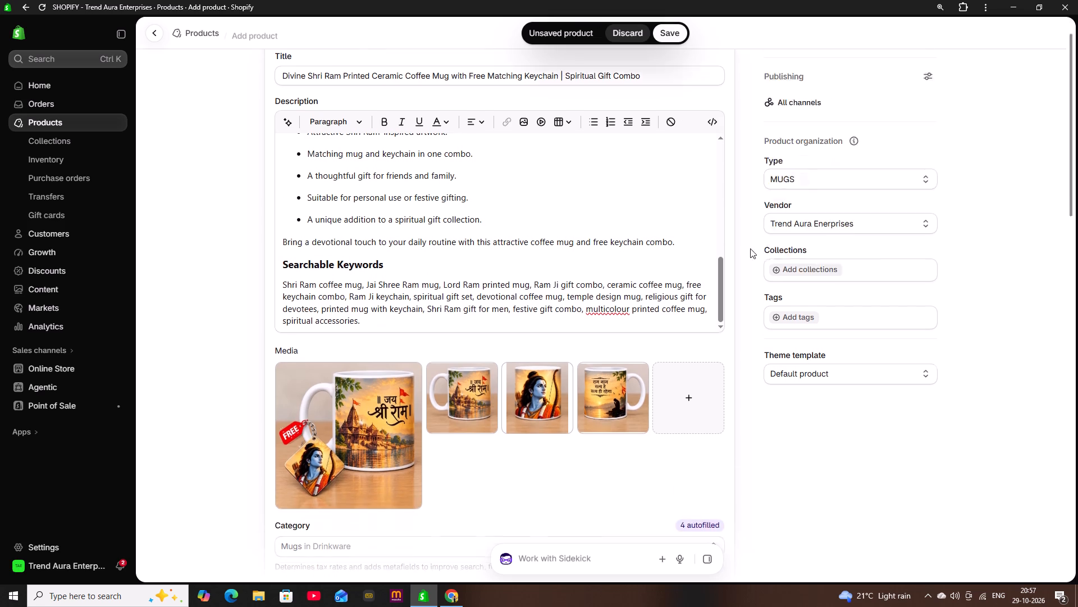
scroll(750, 248, "down", 2)
scroll(729, 329, "down", 6)
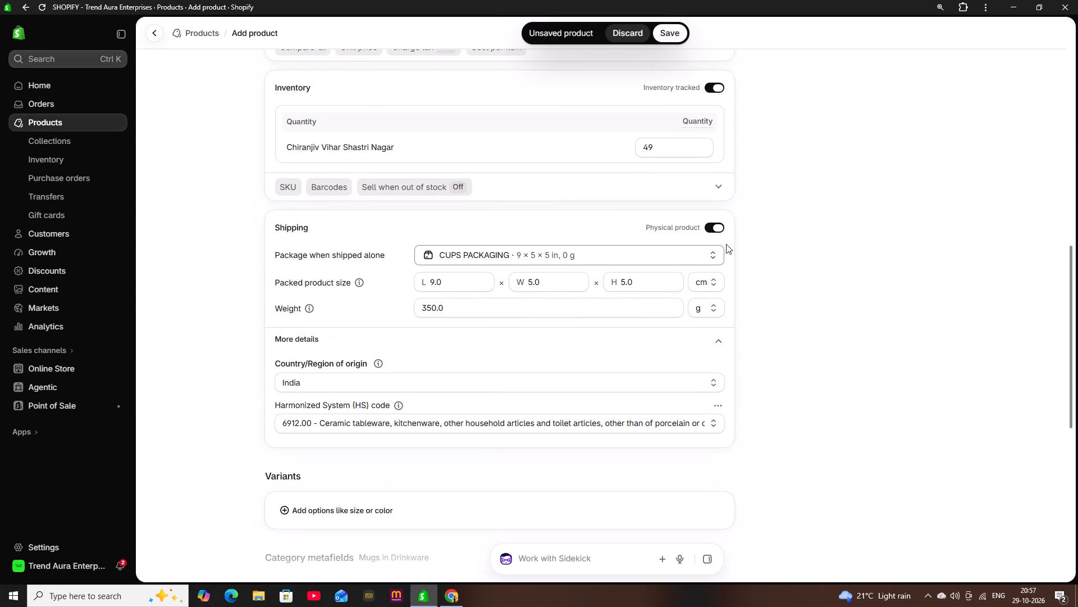
Save the Divine Shri Ram mug and keychain product.
left_click(682, 32)
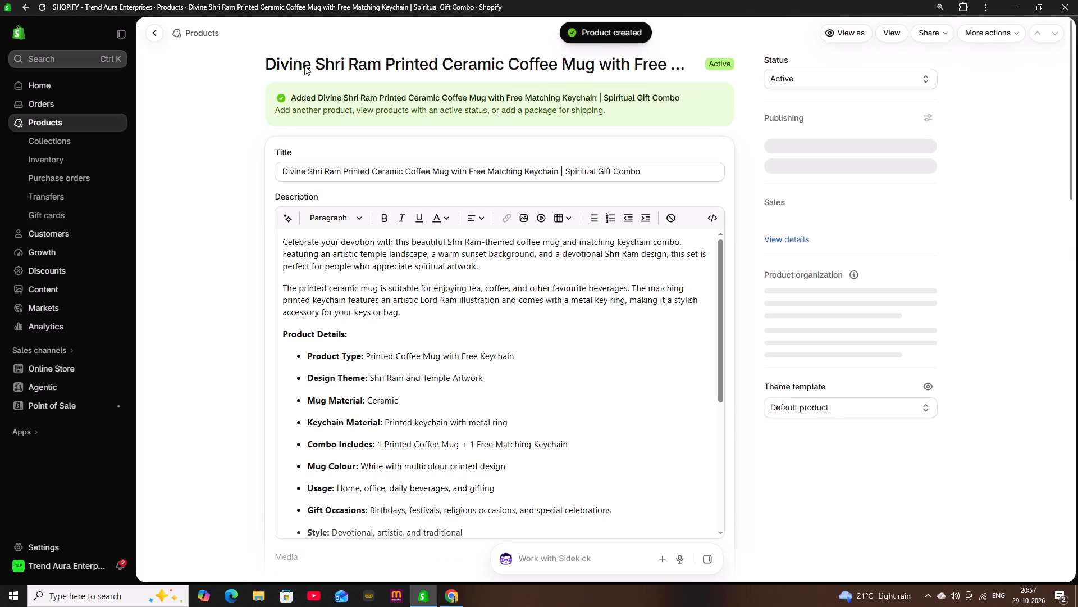
left_click(215, 30)
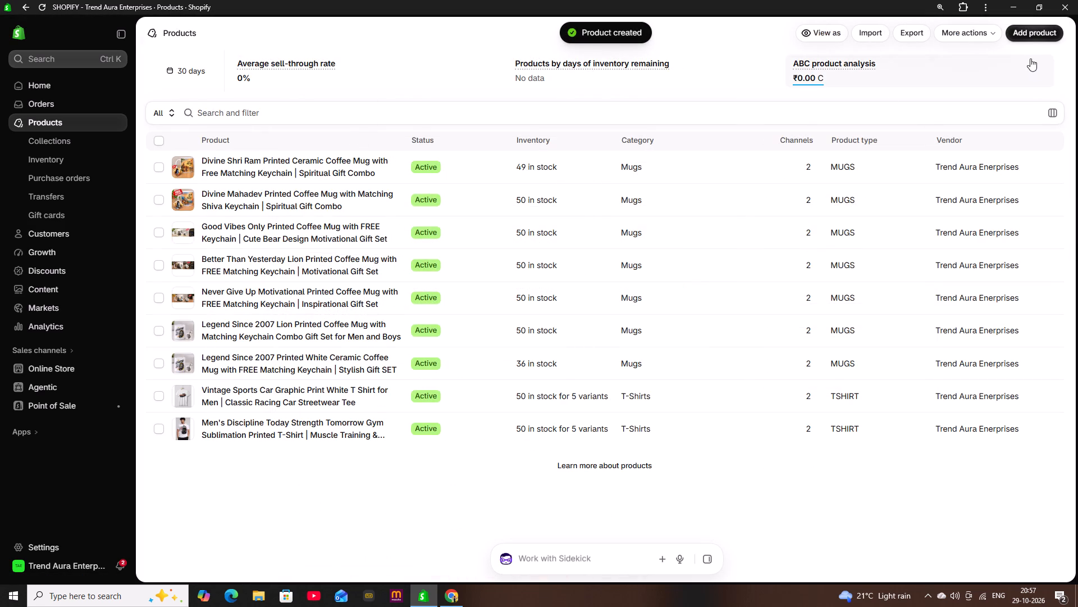
left_click(1032, 35)
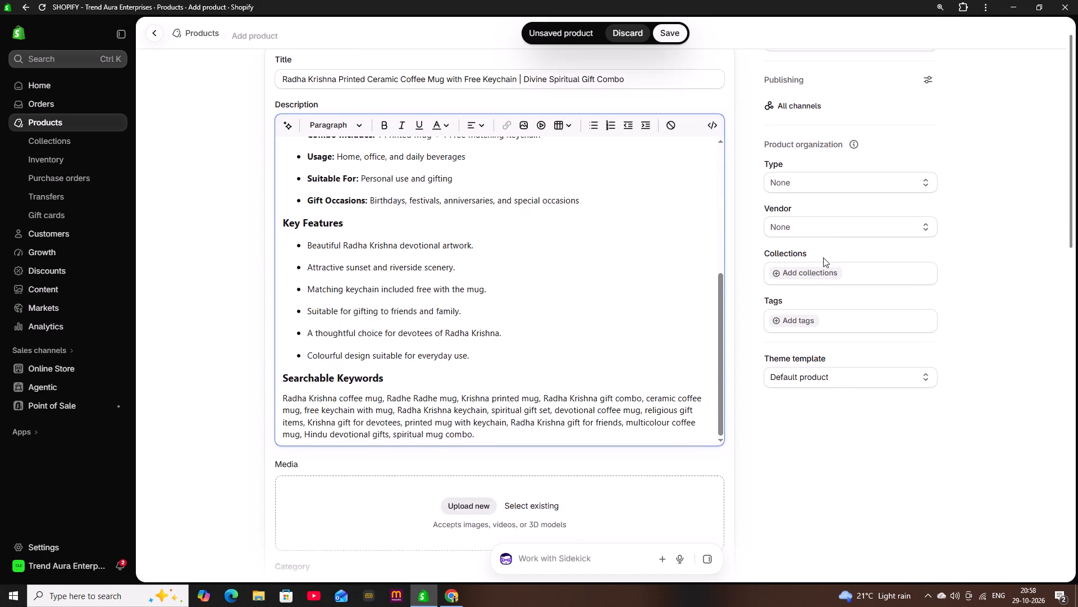
left_click(819, 168)
left_click(802, 184)
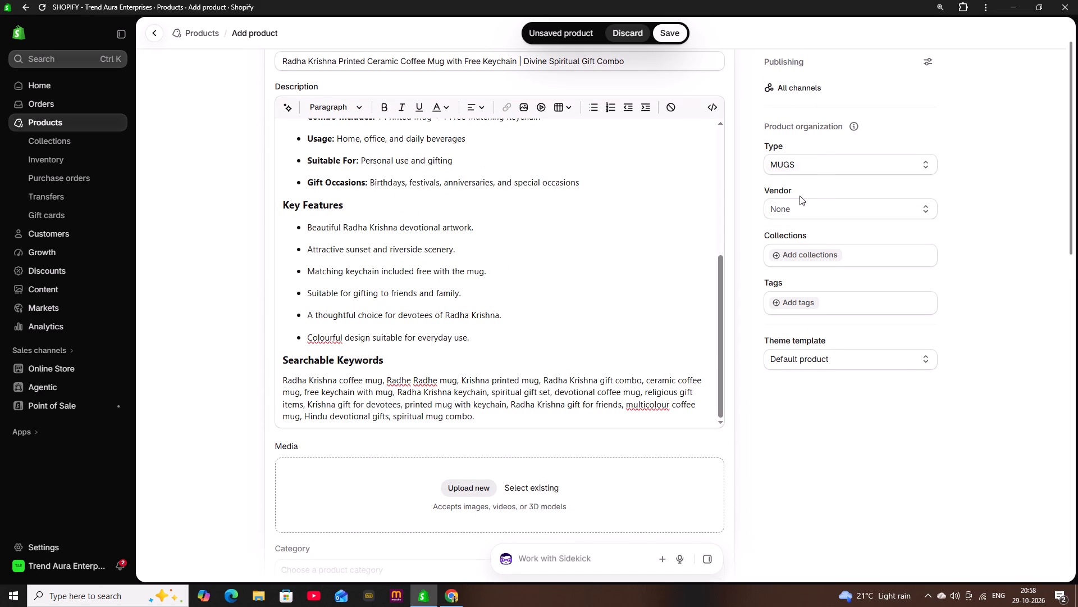
left_click(798, 205)
left_click(796, 239)
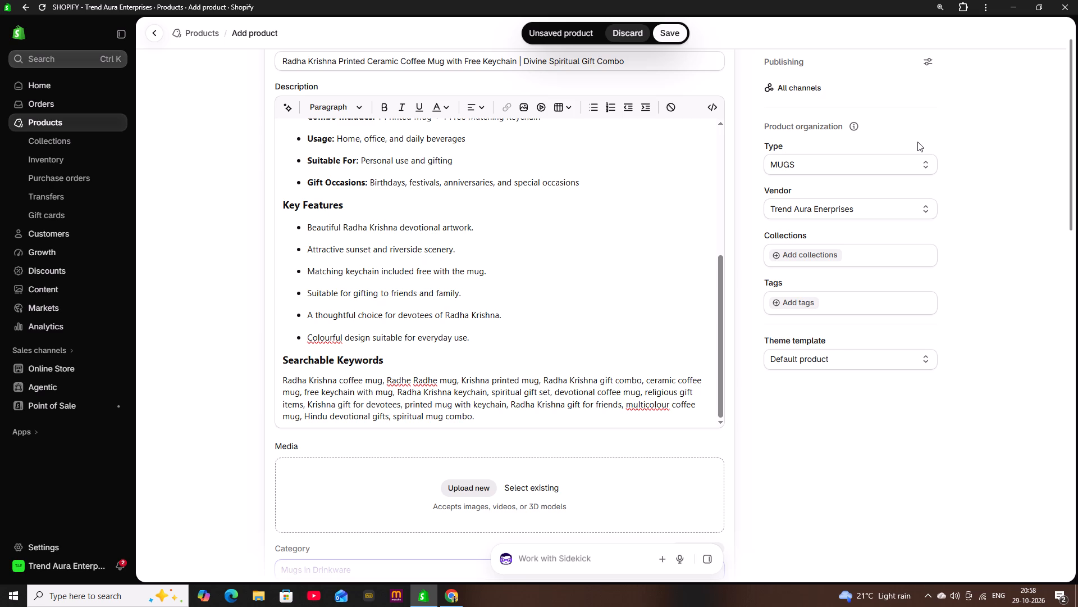
Upload picture 12, the Radha Krishna mug with free keychain, from the USB drive's Pictures folder as the first product image.
scroll(685, 336, "down", 3)
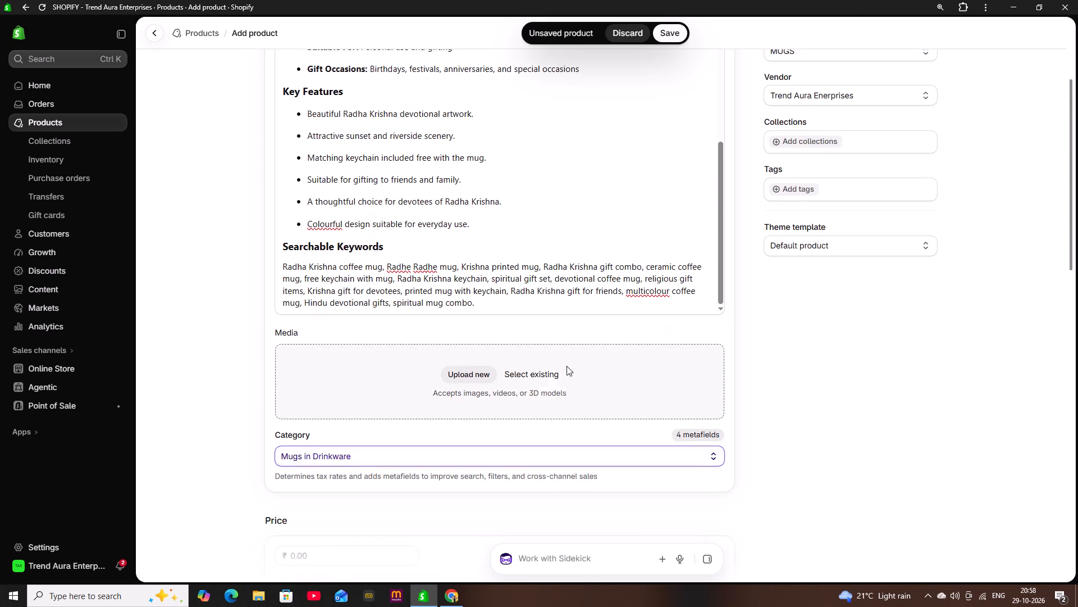
left_click(481, 315)
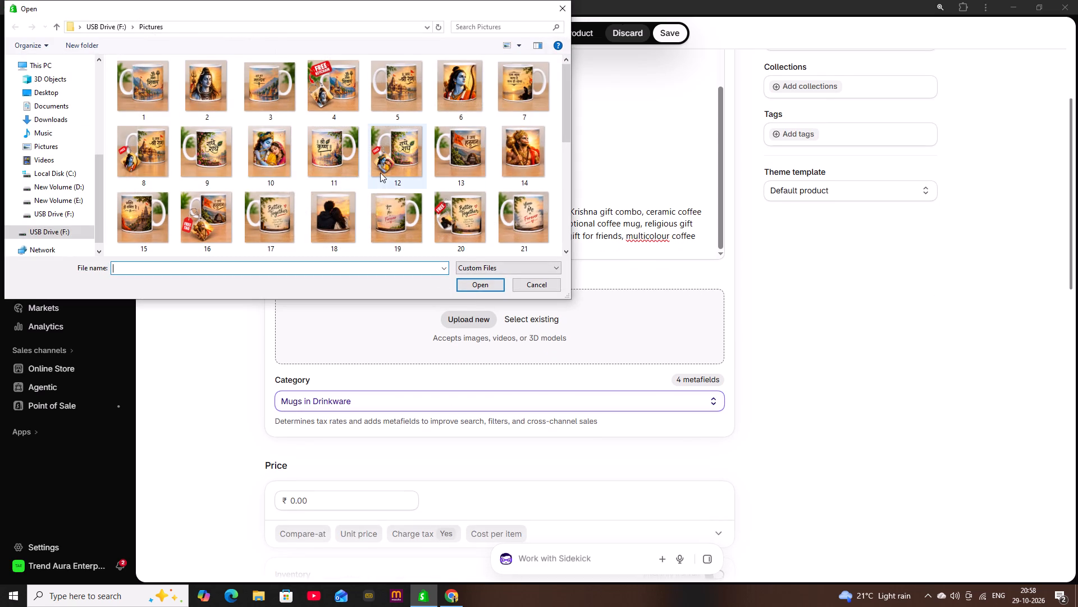
left_click(398, 155)
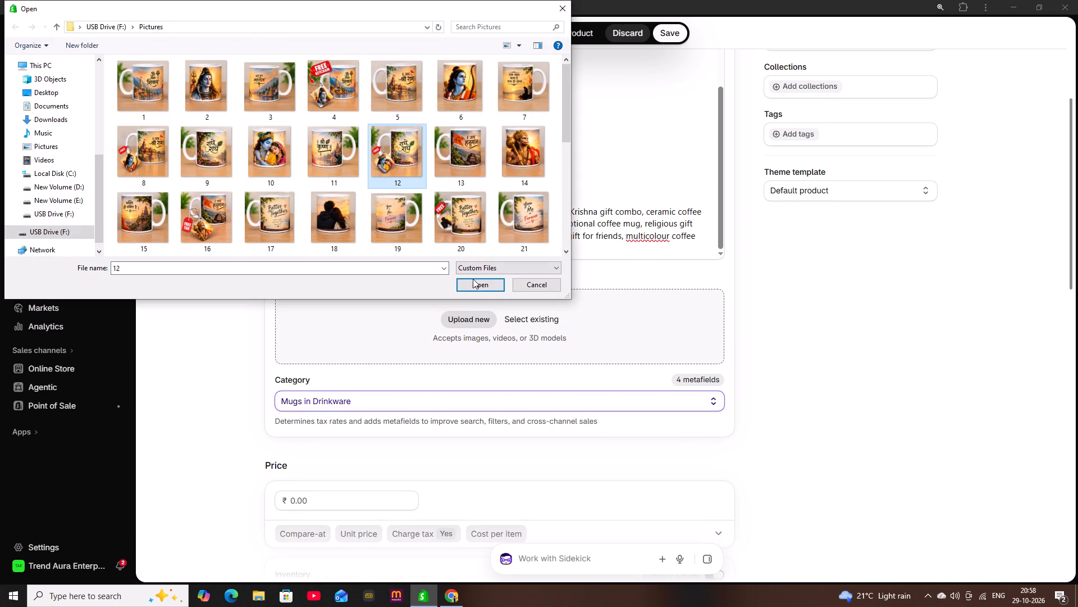
left_click(489, 285)
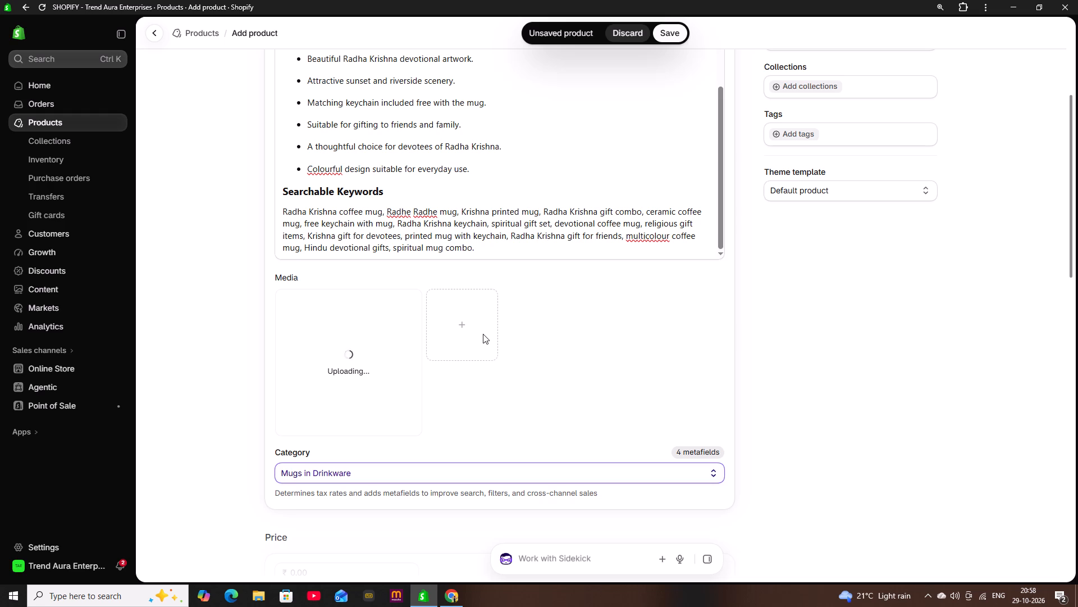
Upload pictures 9, 10 and 11 from the USB drive's Pictures folder as additional images for the Radha Krishna product.
left_click(483, 334)
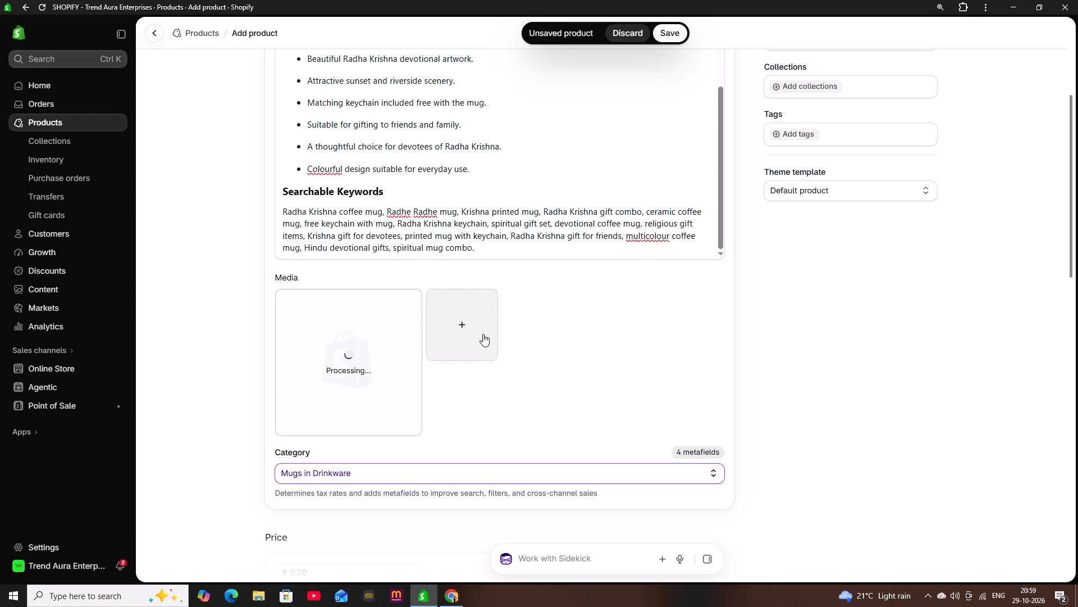
left_click(487, 195)
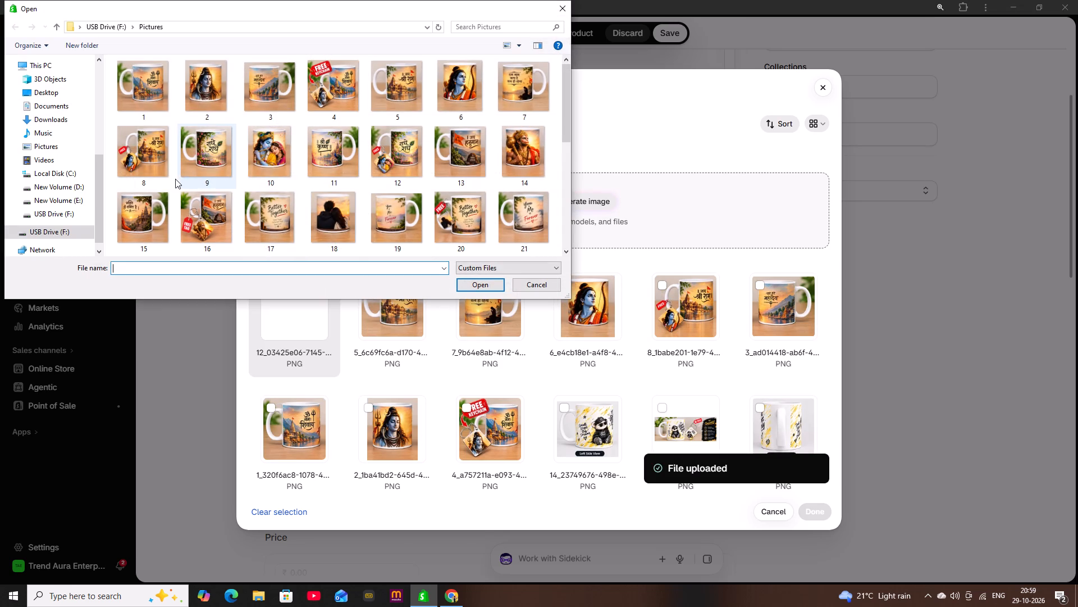
left_click_drag(177, 174, 339, 159)
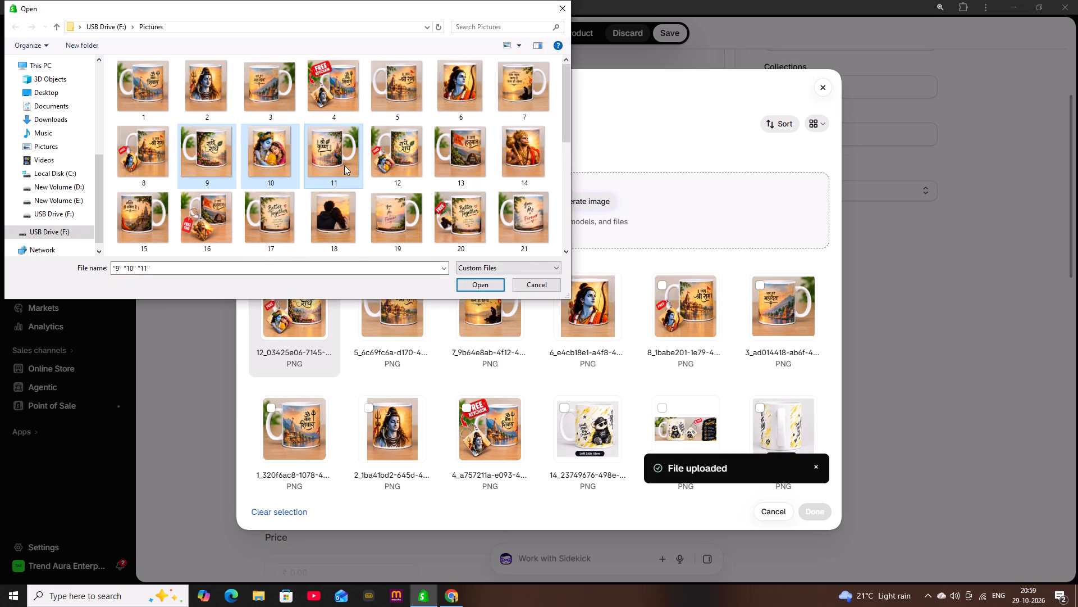
left_click(471, 284)
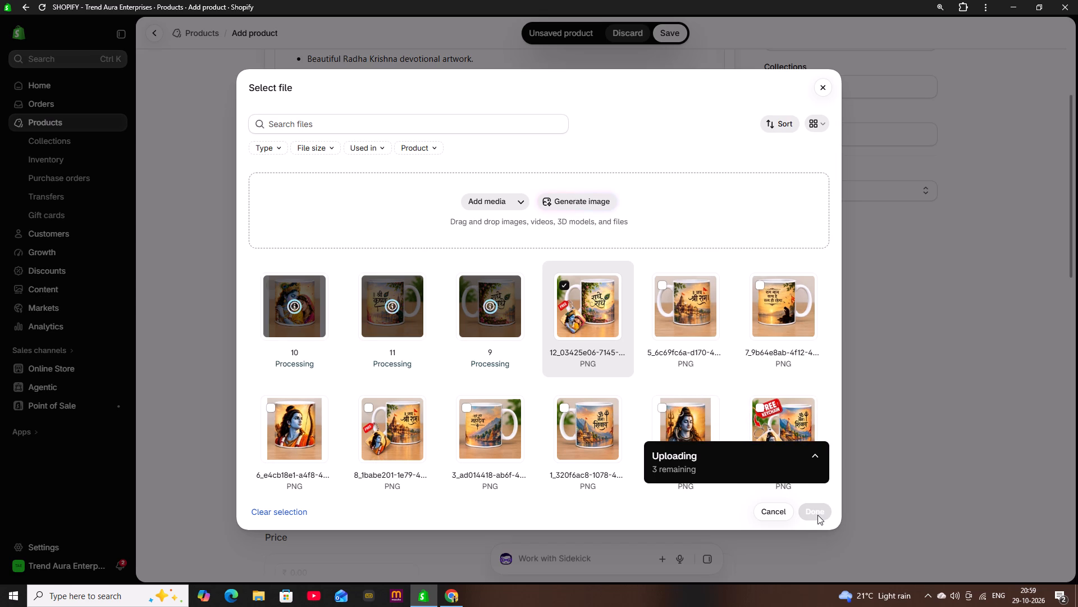
left_click(817, 515)
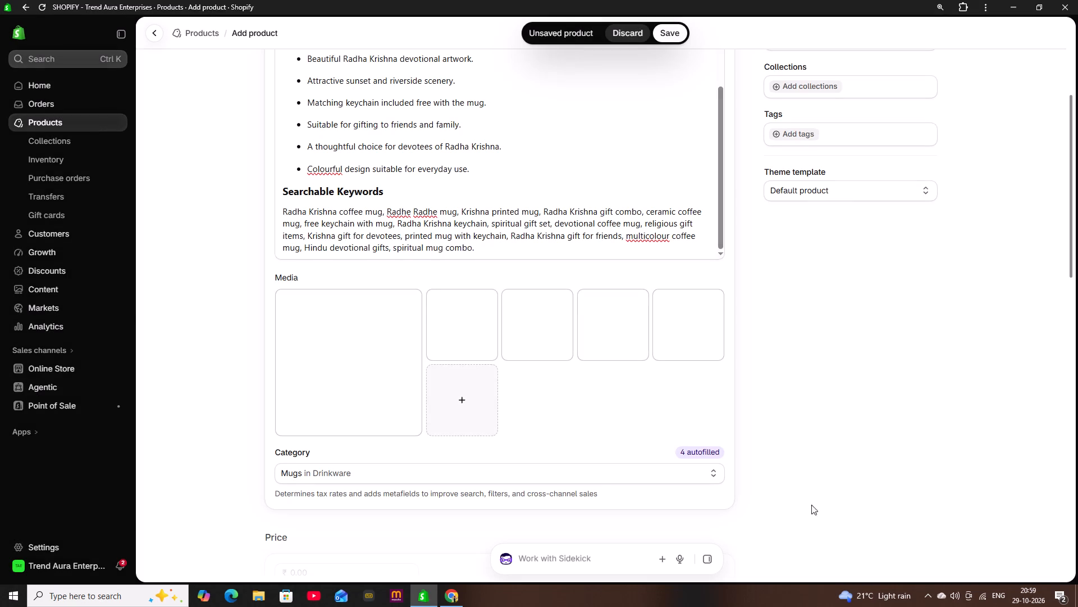
Remove the last media image, the Radhe Radhe mug without a keychain, from the product.
scroll(759, 350, "down", 1)
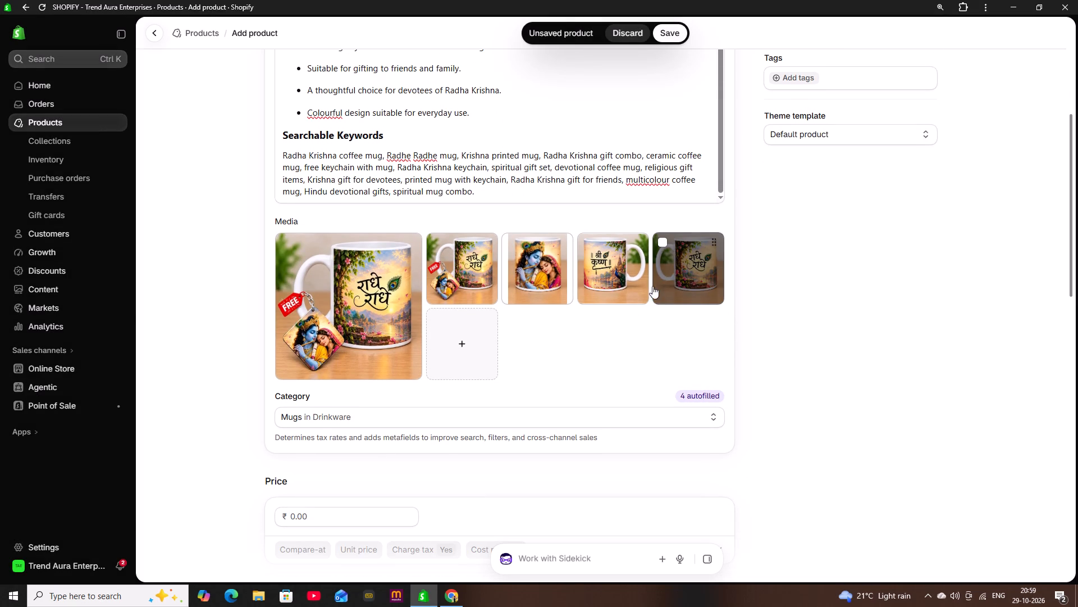
left_click(666, 246)
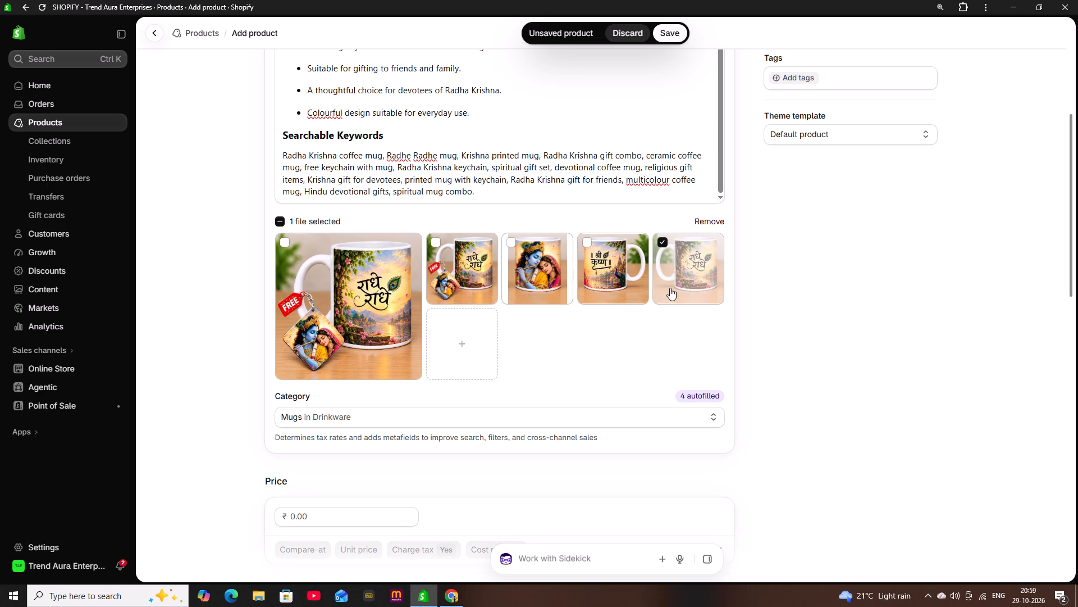
left_click(704, 220)
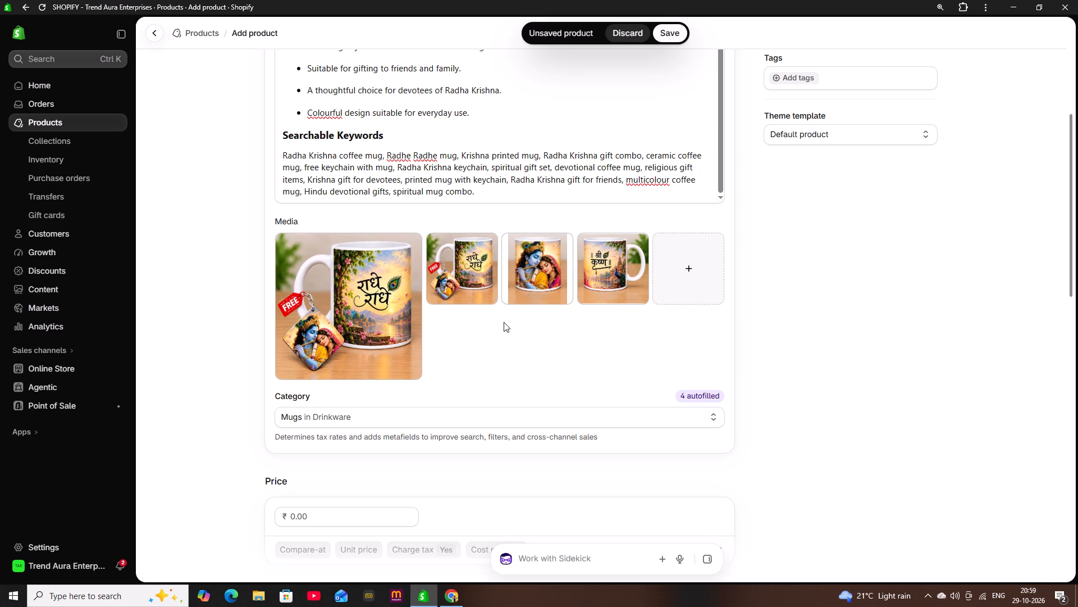
Set the product price to ₹110 and the inventory quantity to 50.
scroll(738, 336, "down", 4)
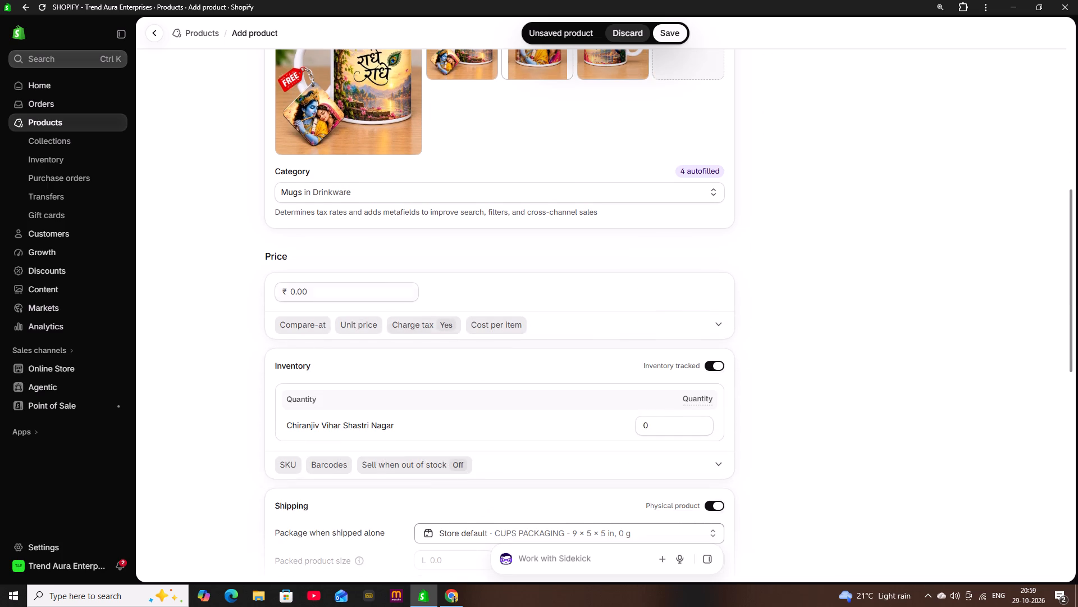
left_click(332, 295)
type("110")
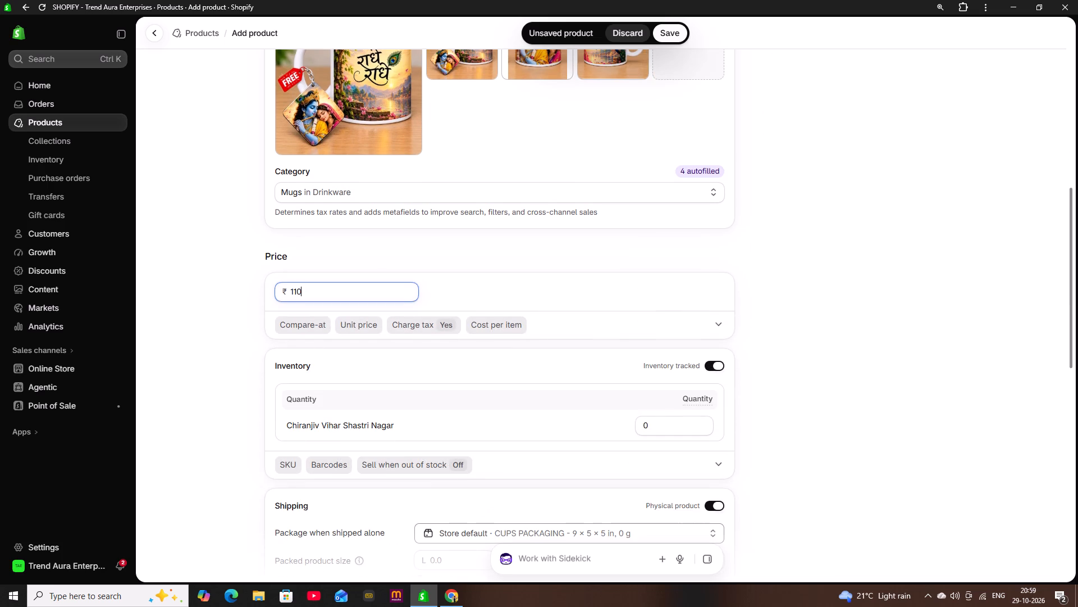
left_click(836, 228)
left_click(660, 422)
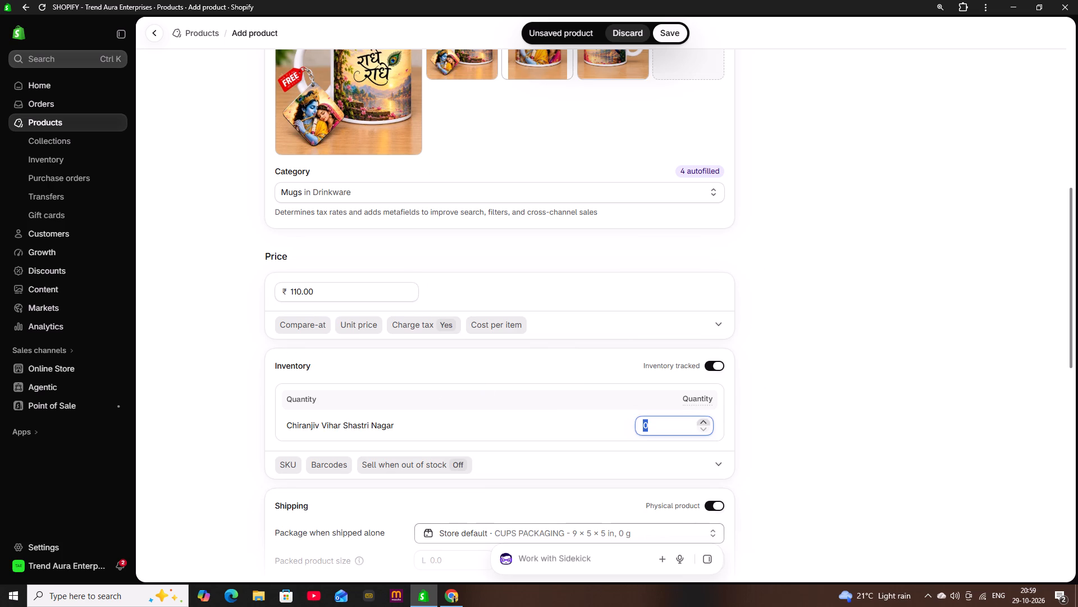
key("5")
key("0")
left_click(838, 346)
Keep the store default package and set the packed product size to 9 × 5 × 5 cm.
scroll(832, 352, "down", 2)
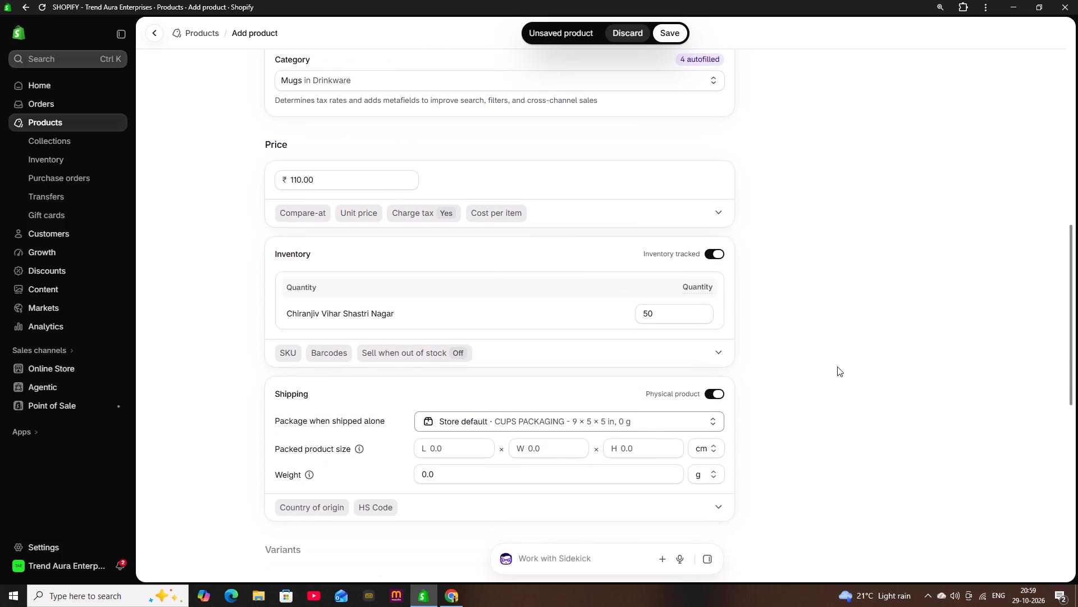
scroll(787, 389, "down", 1)
left_click(590, 365)
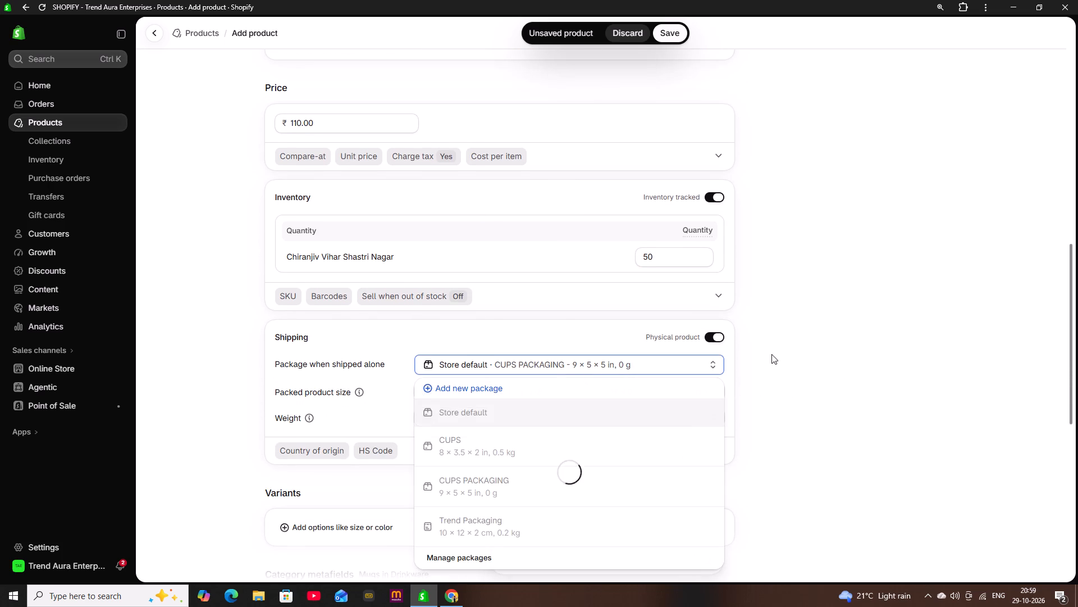
left_click(772, 354)
left_click(474, 392)
key("9")
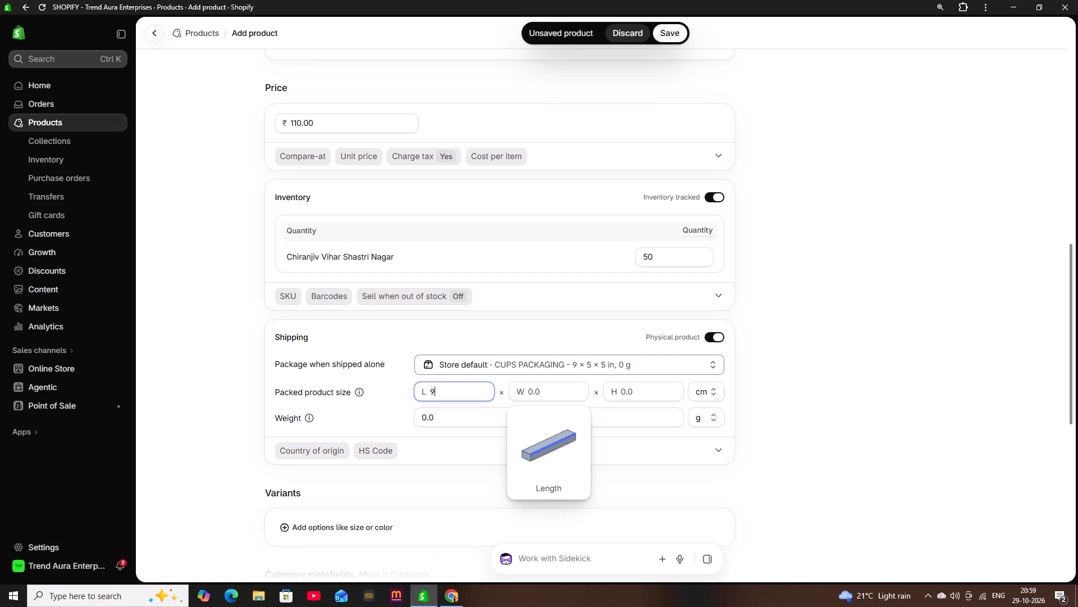
left_click(556, 387)
key("5")
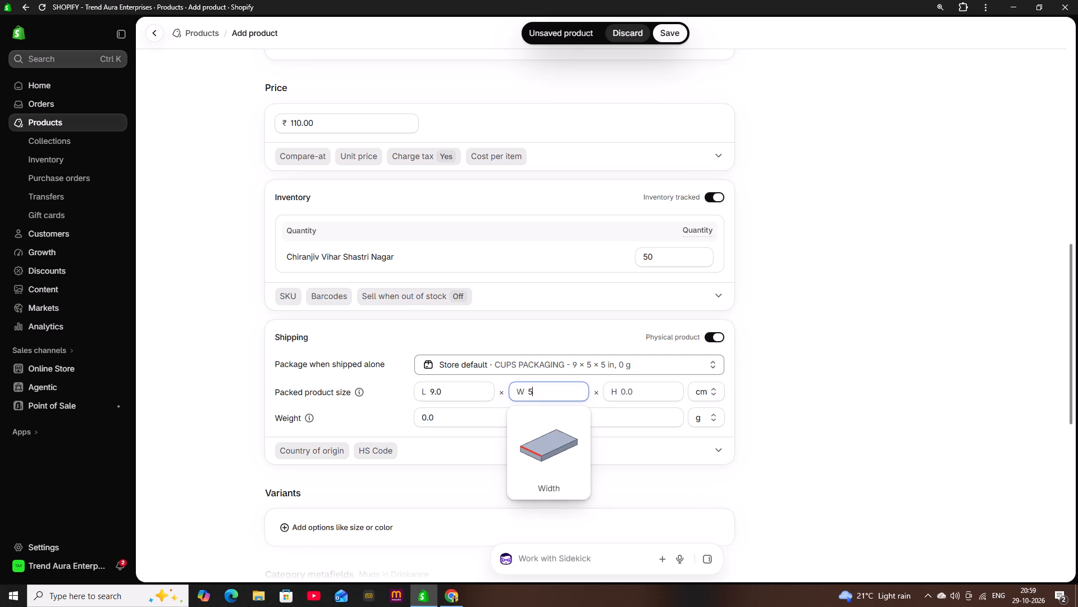
left_click(638, 387)
key("5")
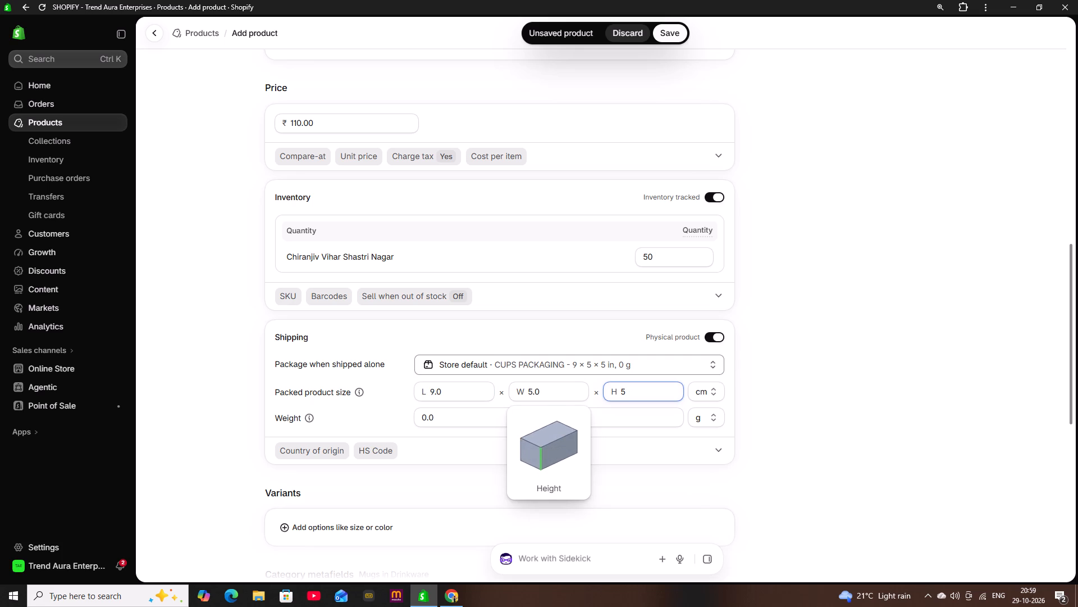
left_click(649, 428)
Set the product's shipping weight to 350 g.
left_click(590, 419)
key("3")
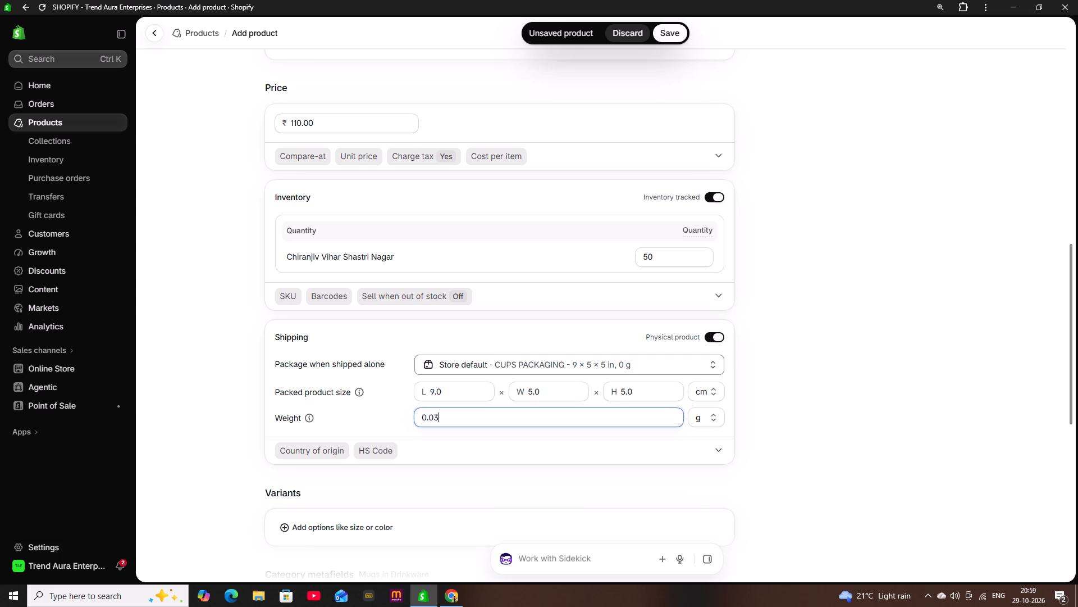
key("BackSpace")
key("BackSpace")
key("BackSpace")
key("BackSpace")
key("BackSpace")
key("BackSpace")
key("BackSpace")
key("BackSpace")
key("BackSpace")
type("350")
left_click(851, 344)
Search for HS code 6912 in the extra shipping details and assign 6912.00, ceramic tableware and kitchenware.
scroll(783, 363, "down", 1)
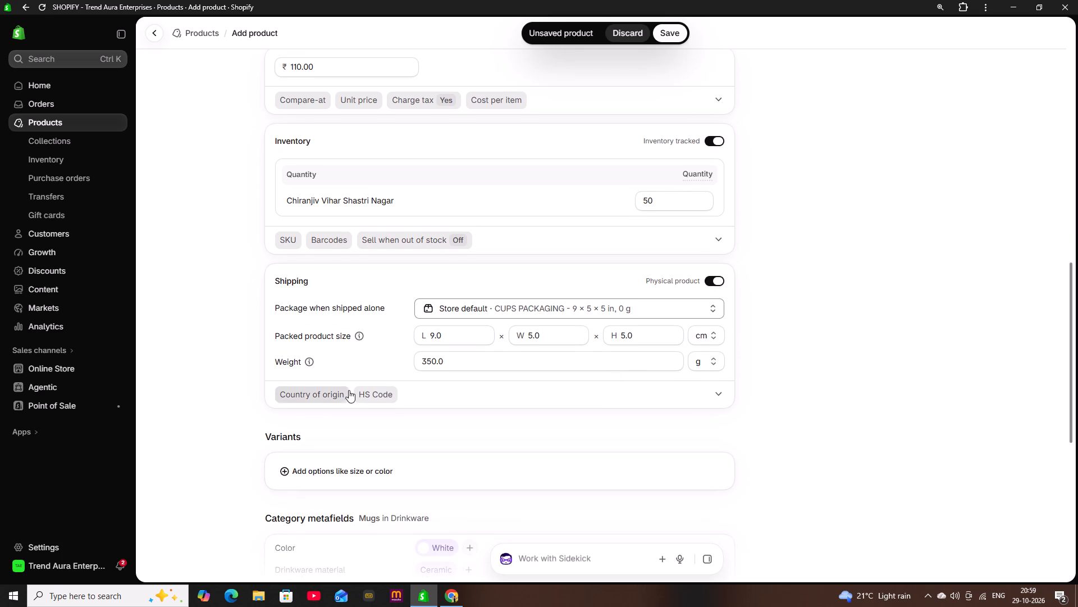
left_click(359, 392)
left_click(327, 476)
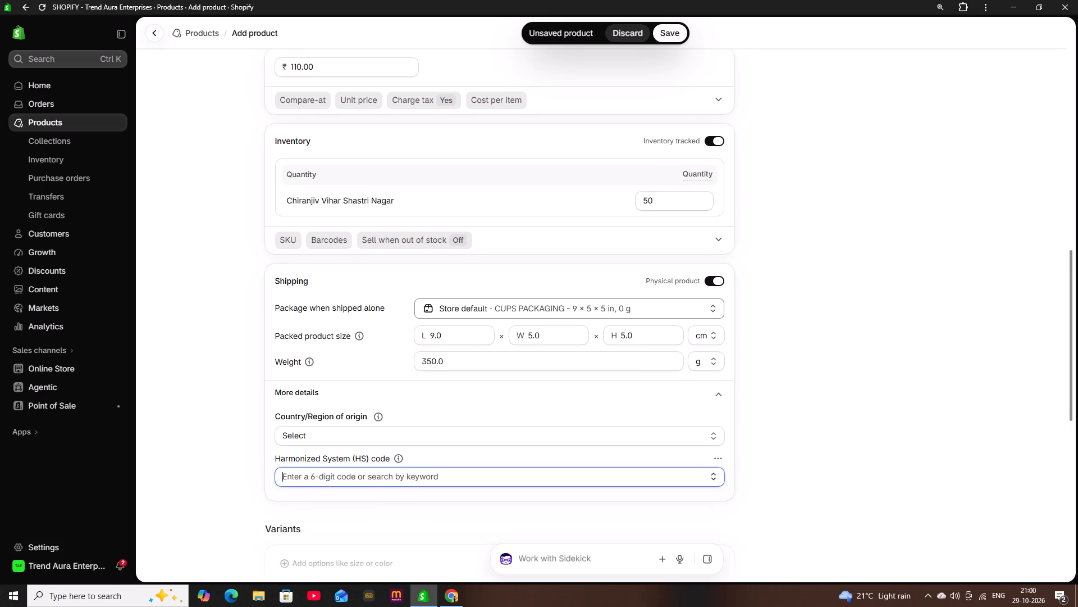
key("6")
type("912")
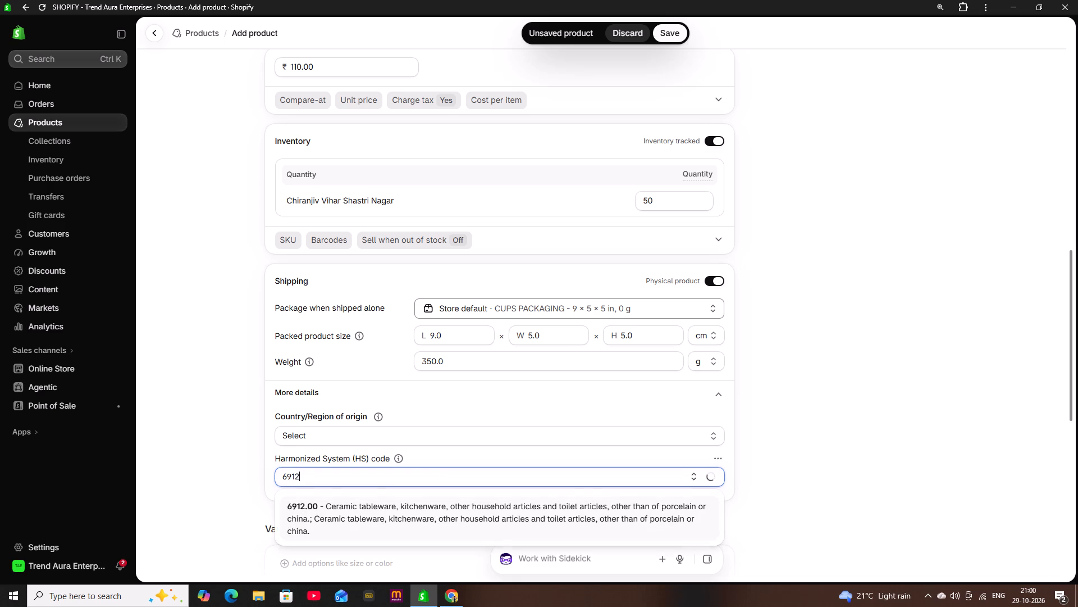
left_click(364, 529)
Set the product's country of origin to India.
left_click(344, 425)
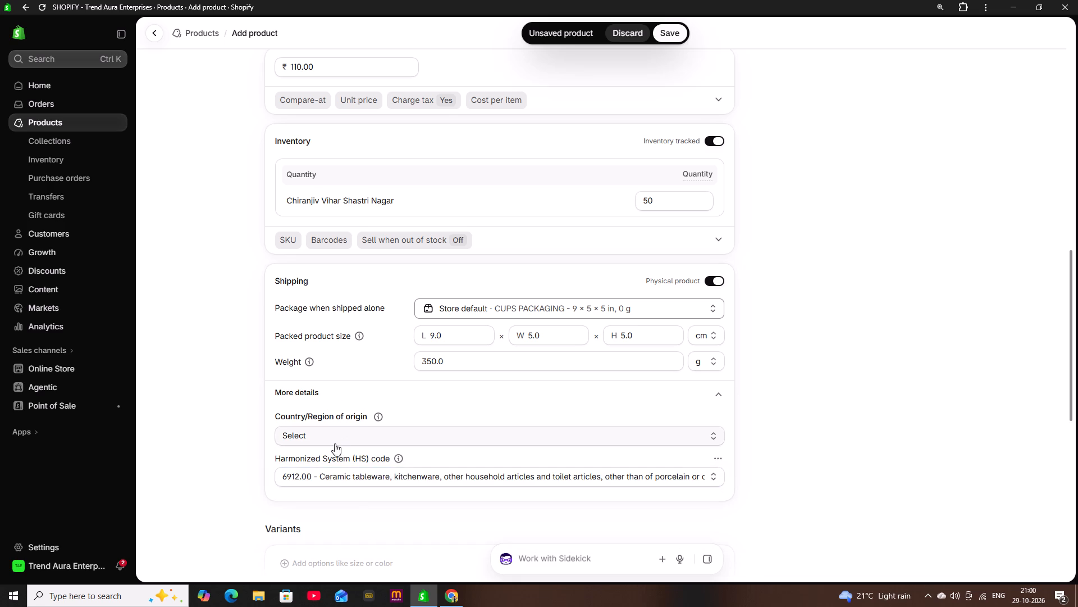
left_click(335, 441)
scroll(322, 366, "down", 7)
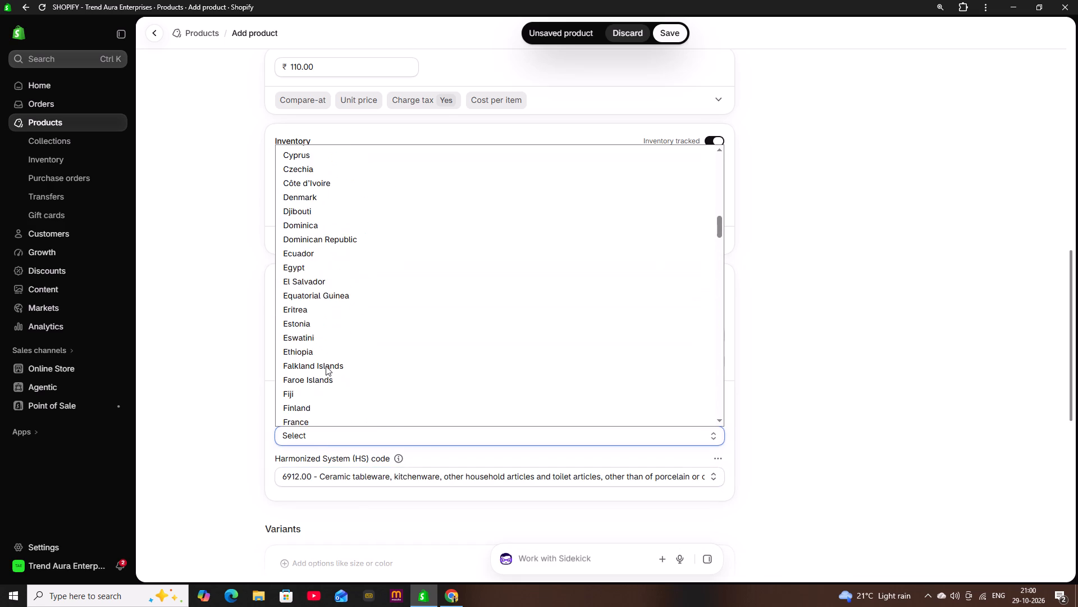
scroll(326, 366, "down", 3)
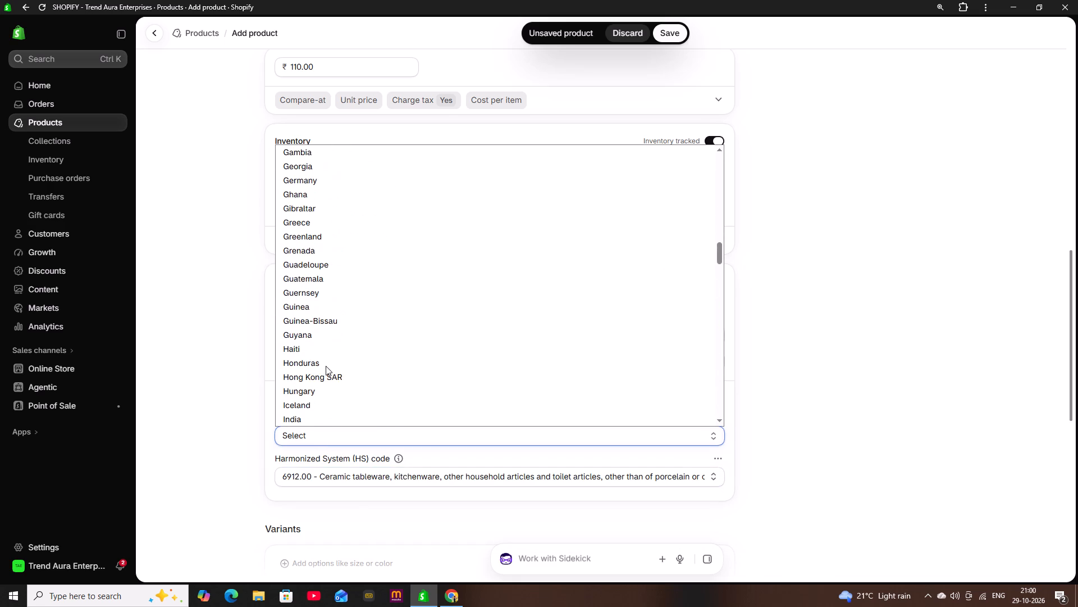
scroll(326, 366, "down", 1)
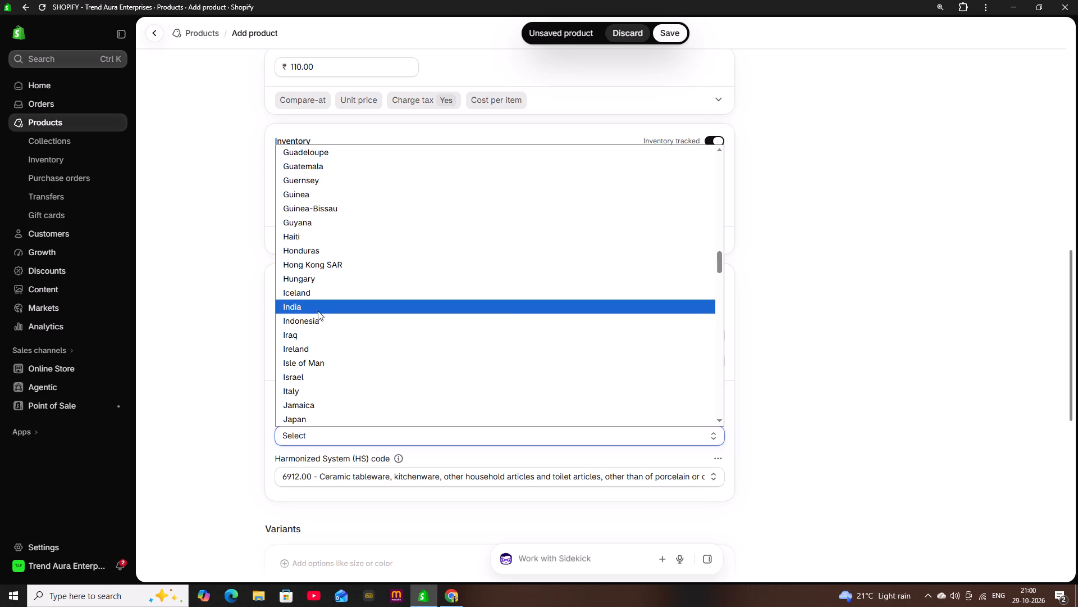
left_click(318, 310)
Review the filled-in Radha Krishna listing, from its metafields and search engine listing back up to the title.
scroll(609, 378, "down", 3)
scroll(695, 396, "down", 1)
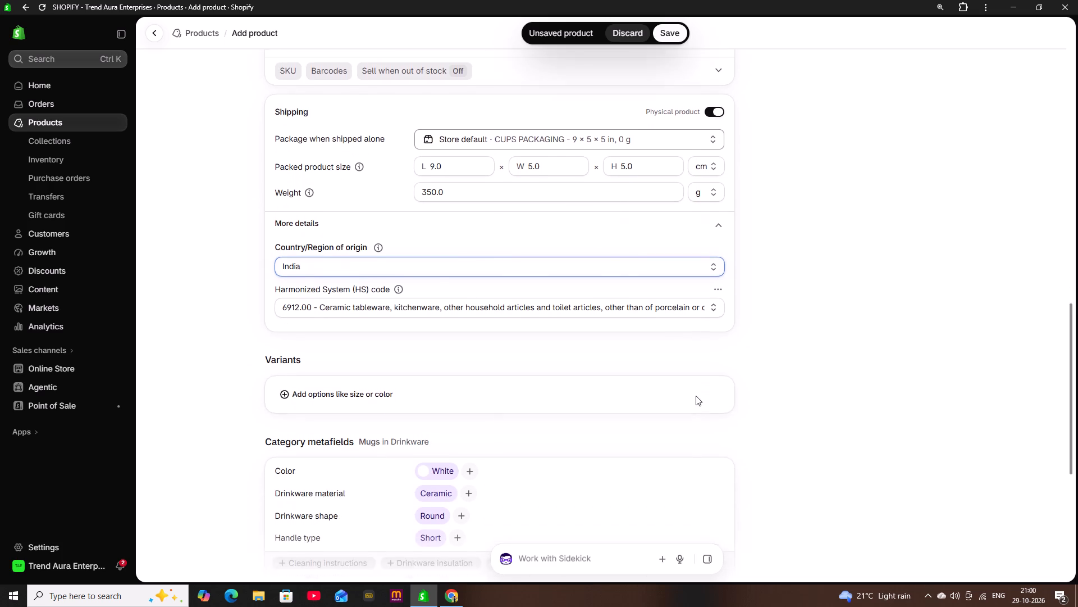
scroll(696, 396, "down", 5)
scroll(716, 374, "up", 2)
scroll(753, 307, "up", 2)
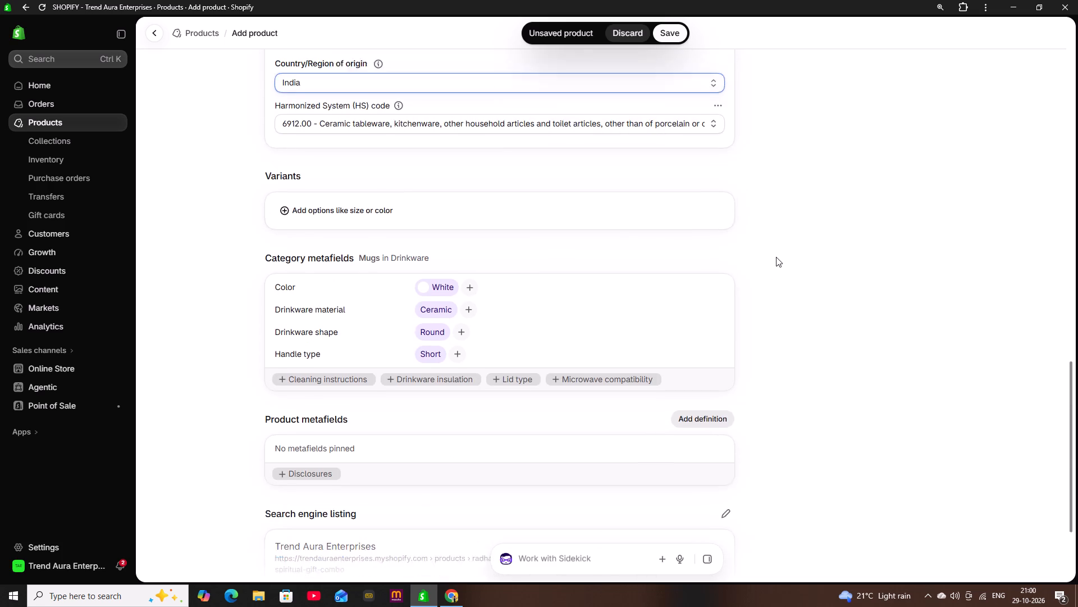
scroll(779, 256, "up", 9)
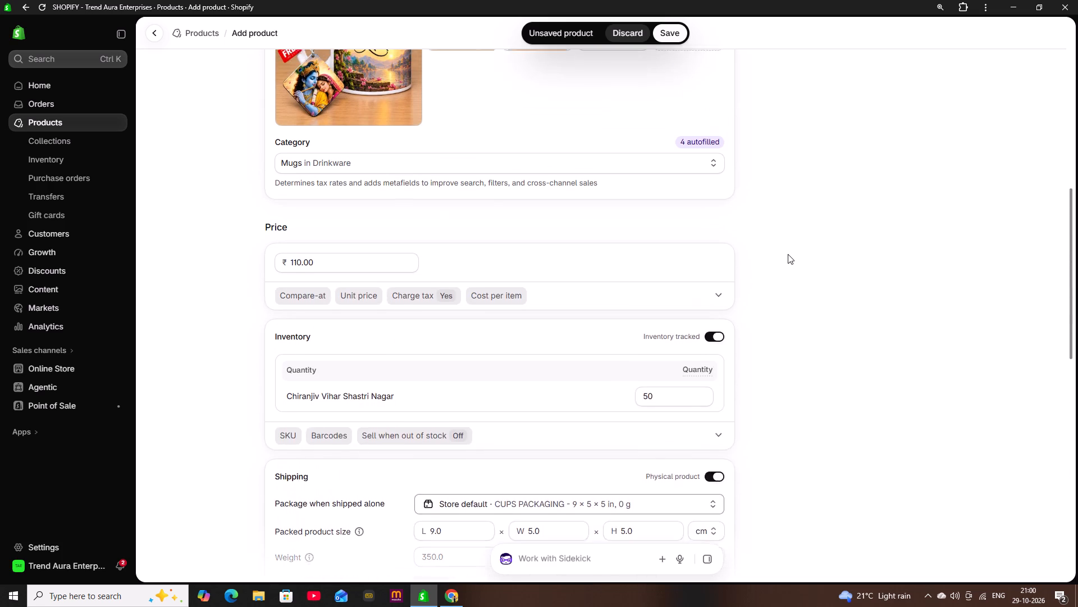
scroll(788, 254, "up", 4)
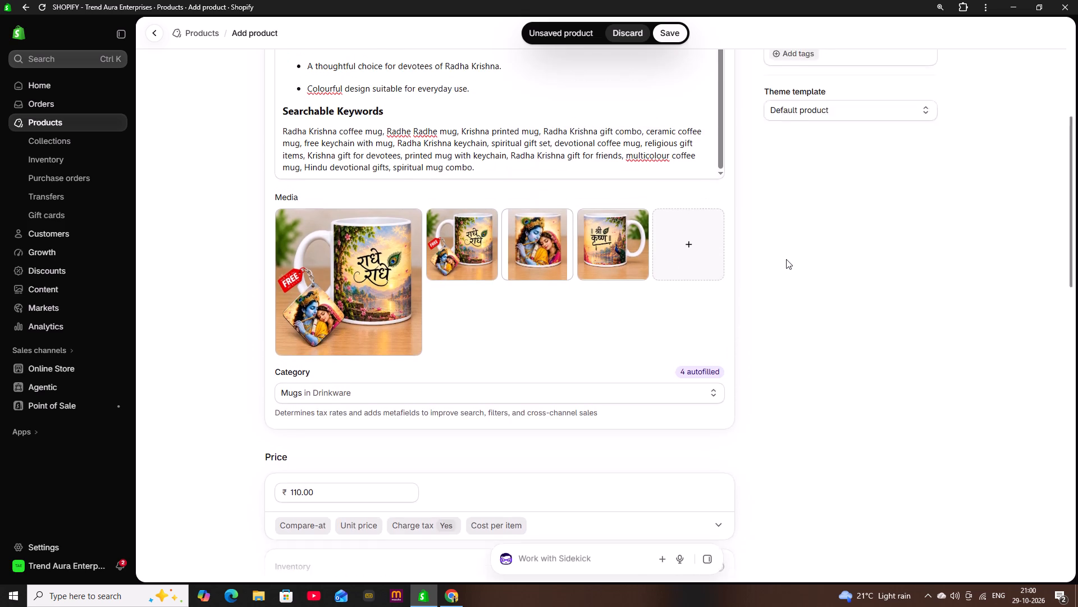
scroll(786, 259, "up", 7)
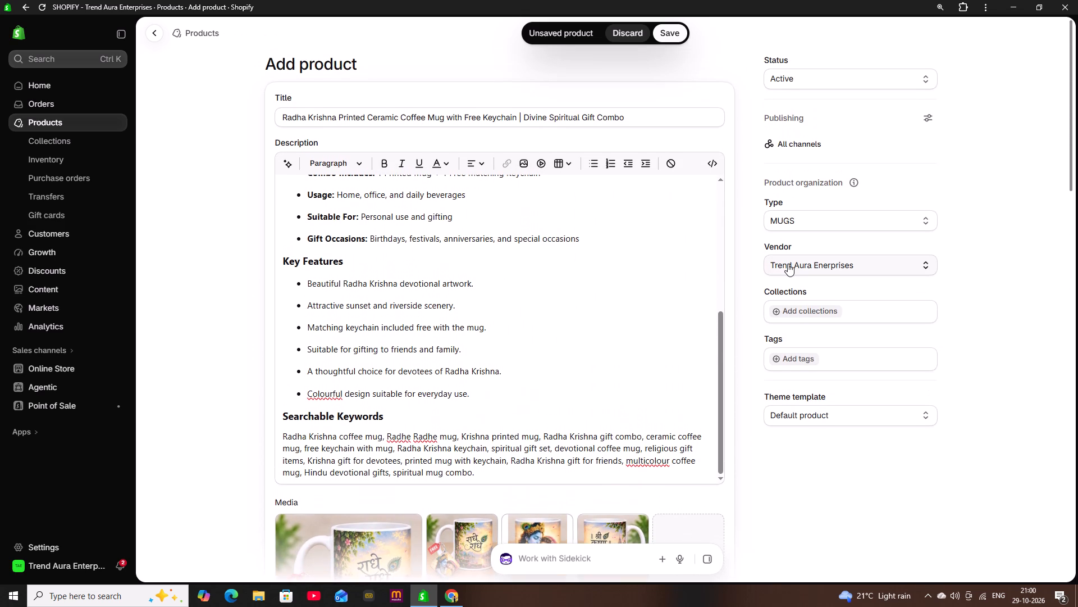
scroll(788, 264, "up", 1)
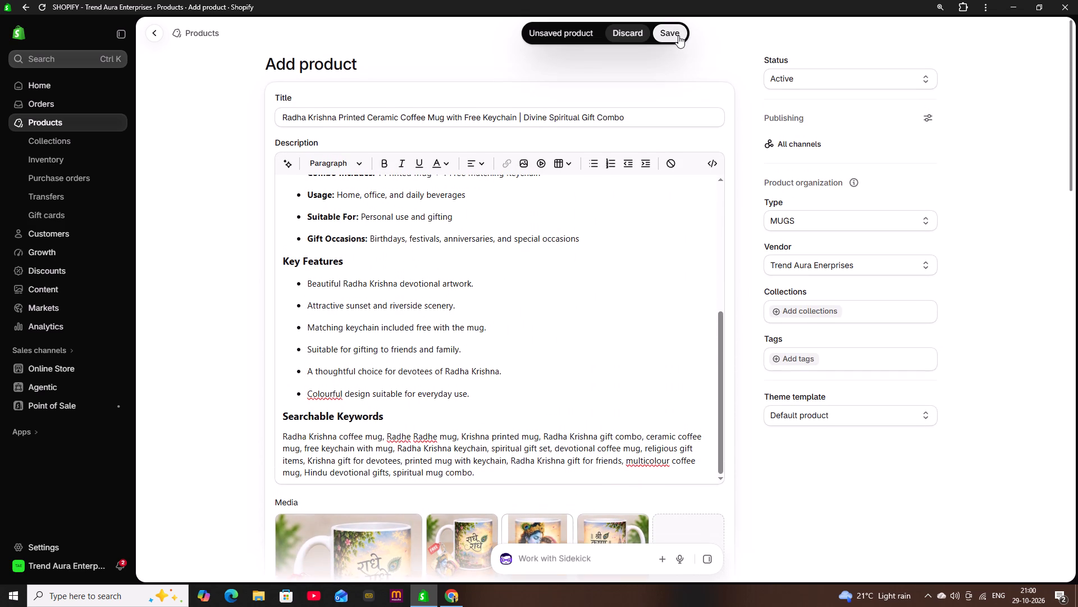
Save the Radha Krishna mug and keychain product.
left_click(678, 35)
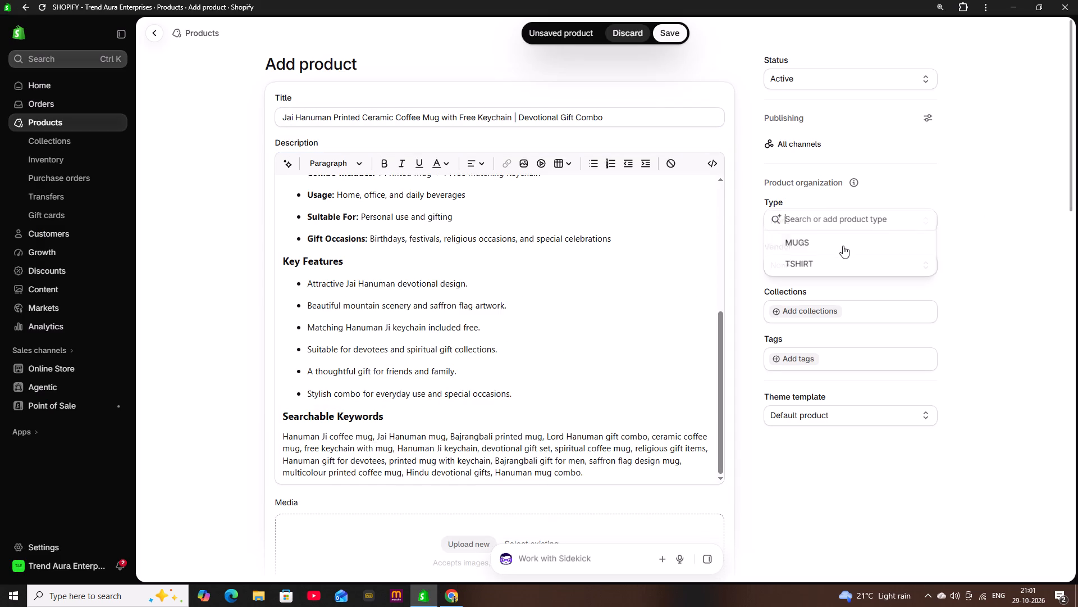
left_click(837, 246)
left_click(816, 264)
left_click(803, 291)
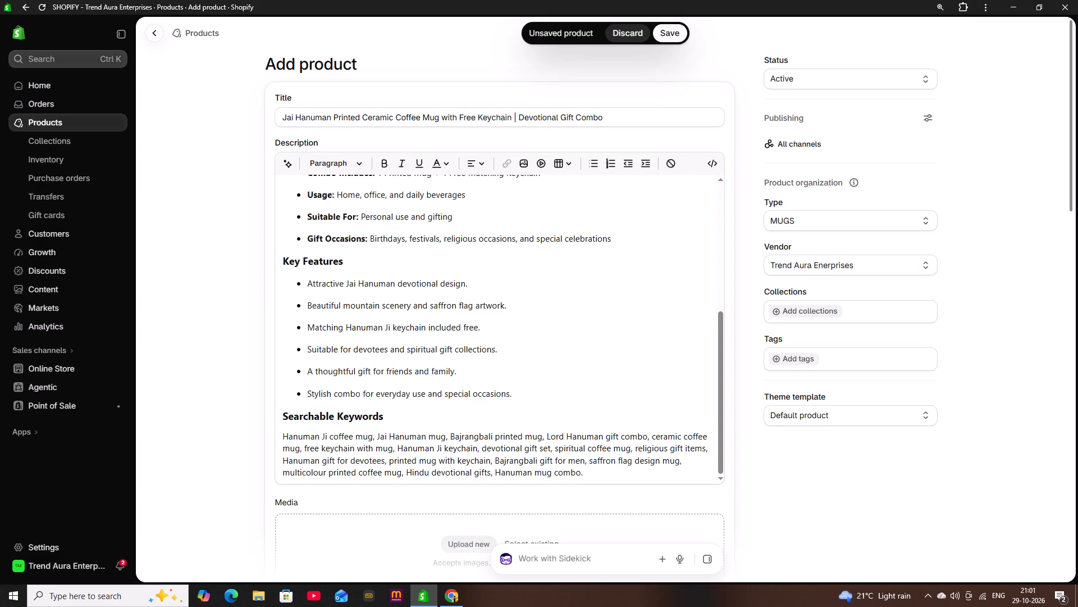
Upload image 16, the Hanuman mug with the free keychain, from the USB drive's Pictures folder as the first product image.
scroll(600, 386, "down", 2)
scroll(709, 352, "down", 1)
left_click(481, 377)
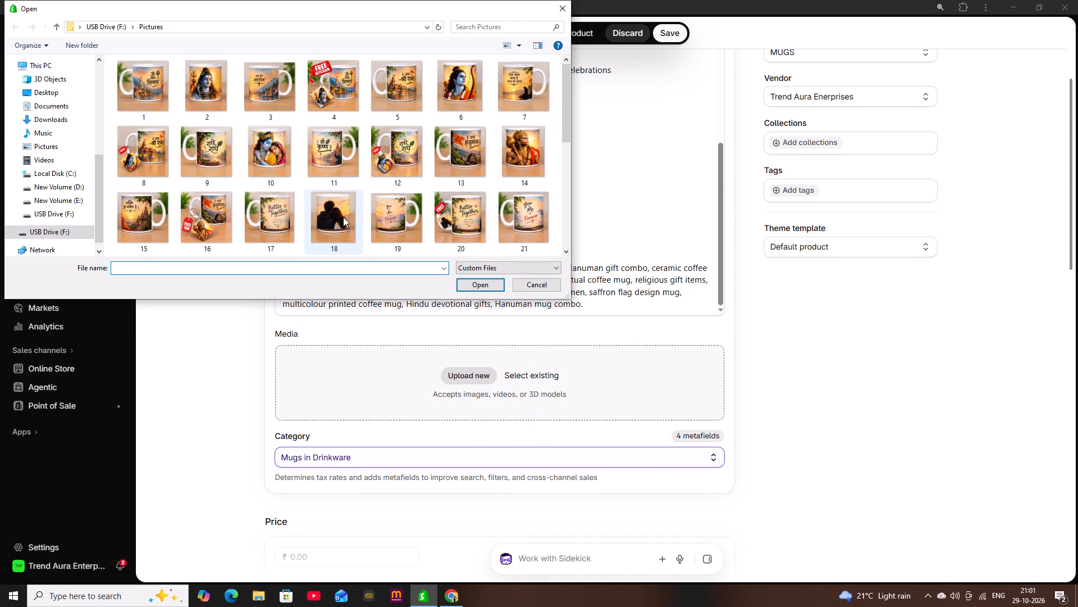
left_click(191, 221)
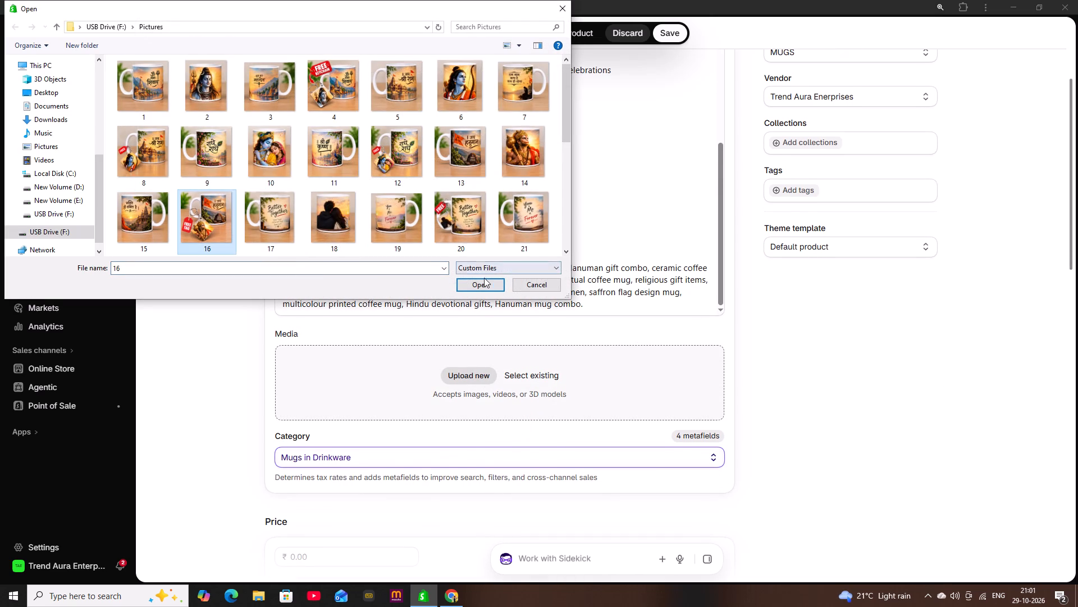
left_click(491, 283)
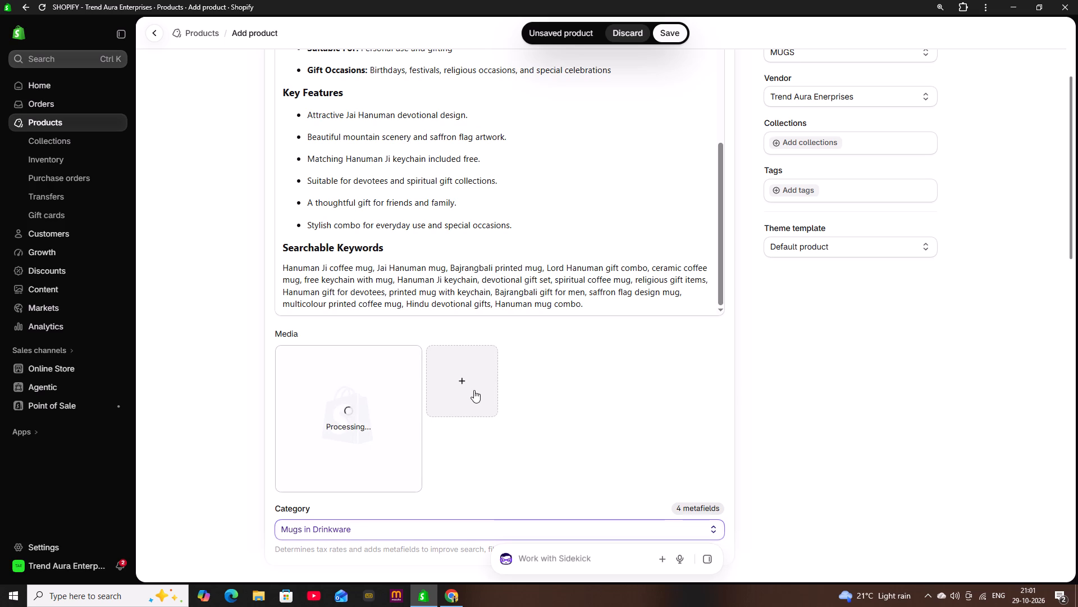
Upload images 13, 14 and 15 from the Pictures folder and add the Hanuman mug views 13 and 14 to the product media.
left_click(462, 383)
left_click(482, 206)
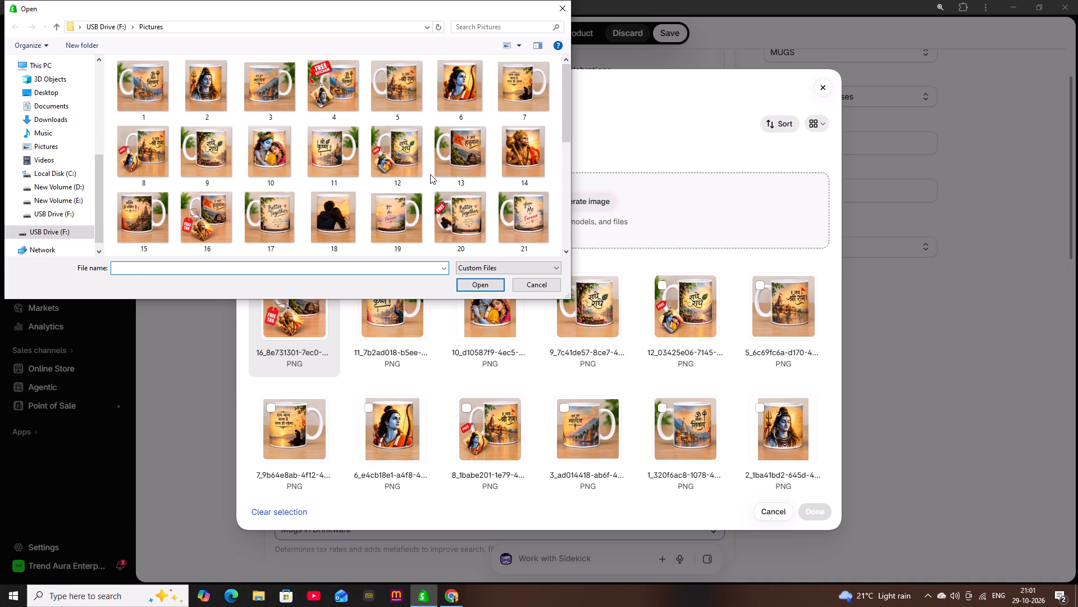
left_click_drag(430, 174, 519, 162)
left_click(483, 287)
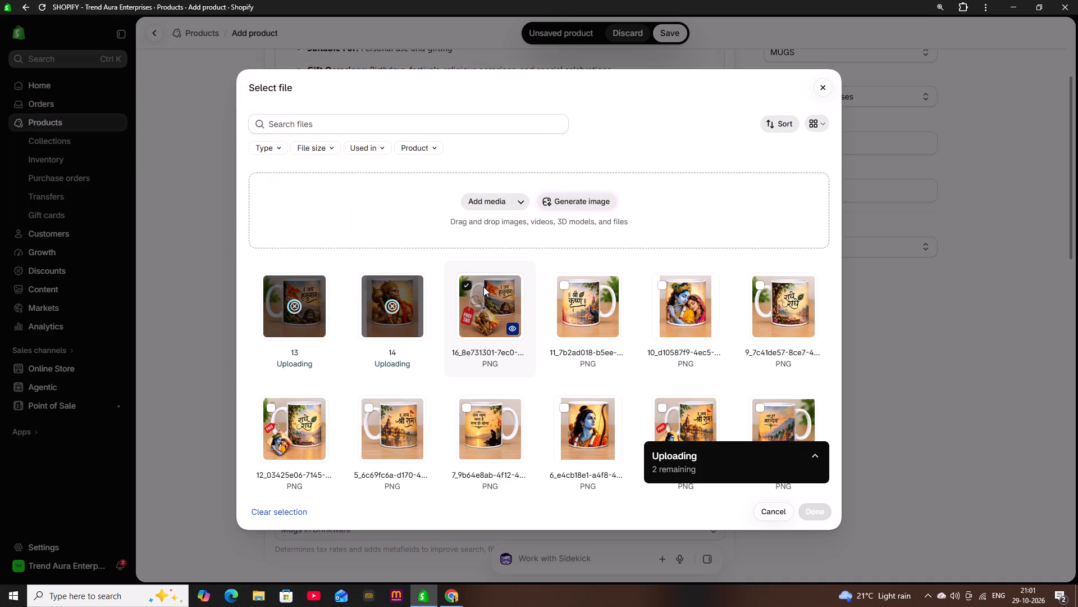
left_click(491, 206)
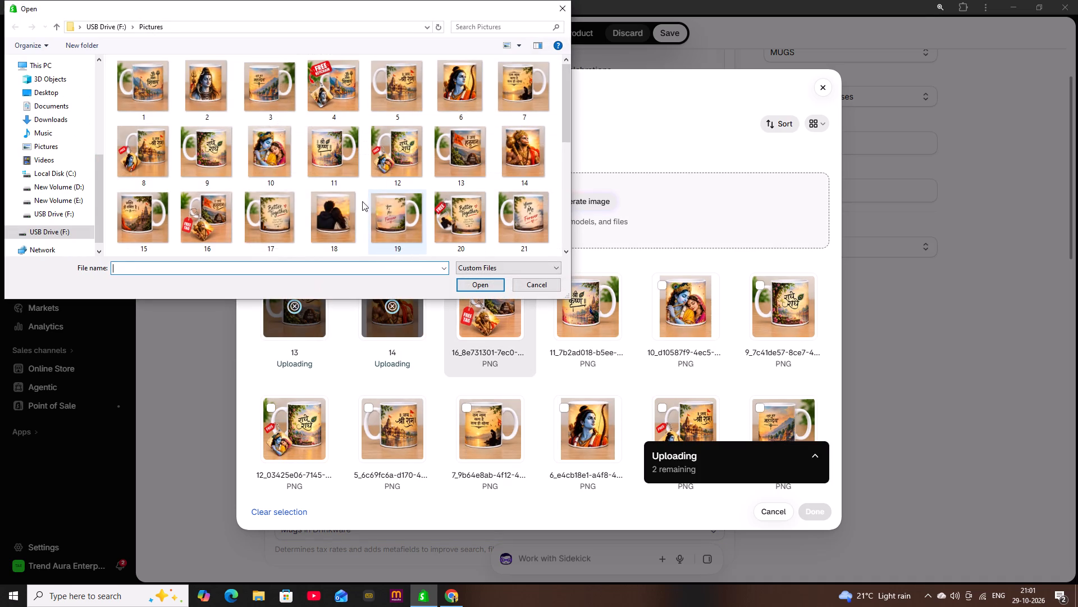
left_click(136, 211)
left_click(503, 286)
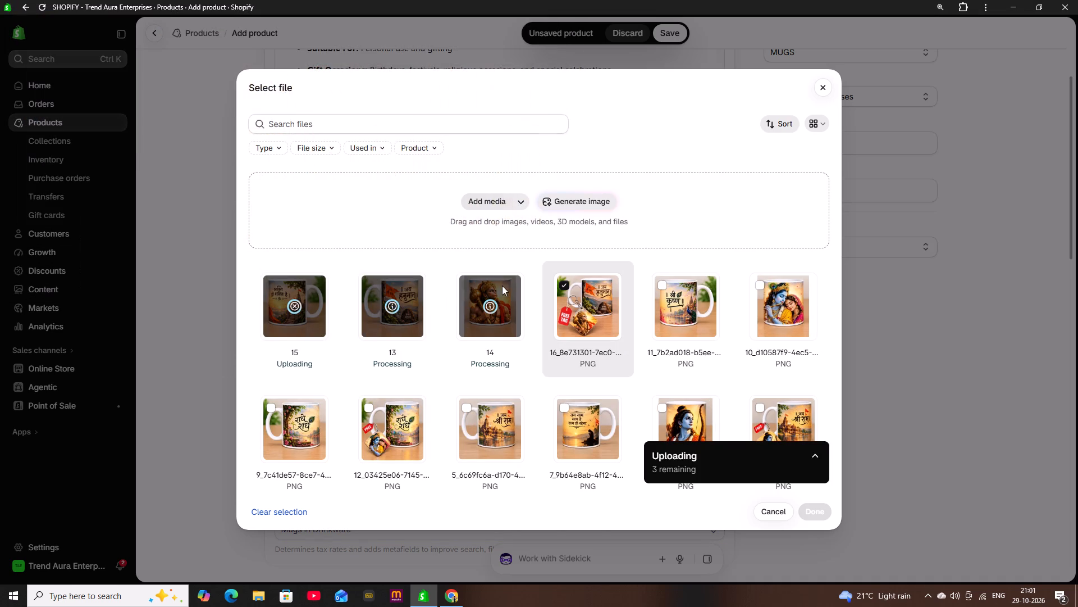
left_click(810, 510)
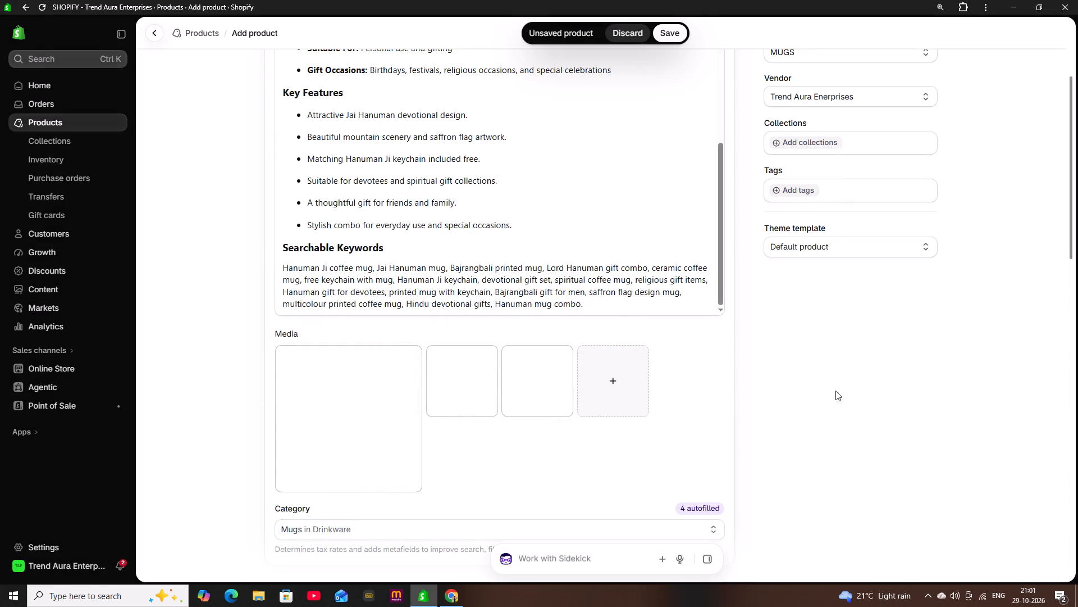
Add the uploaded image 15 to the product media as well.
left_click(619, 392)
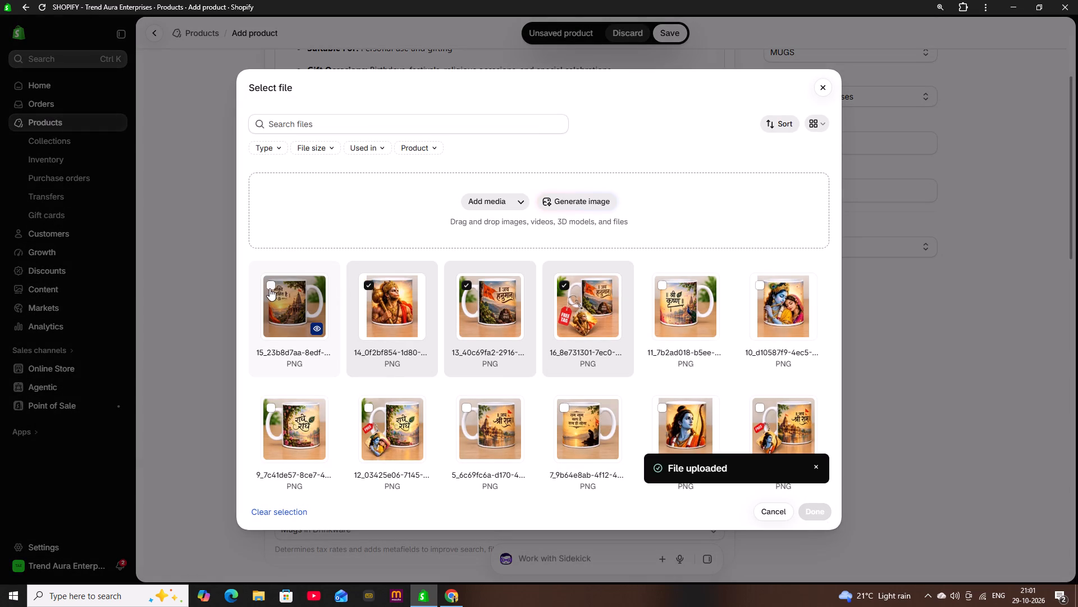
left_click(268, 287)
left_click(824, 508)
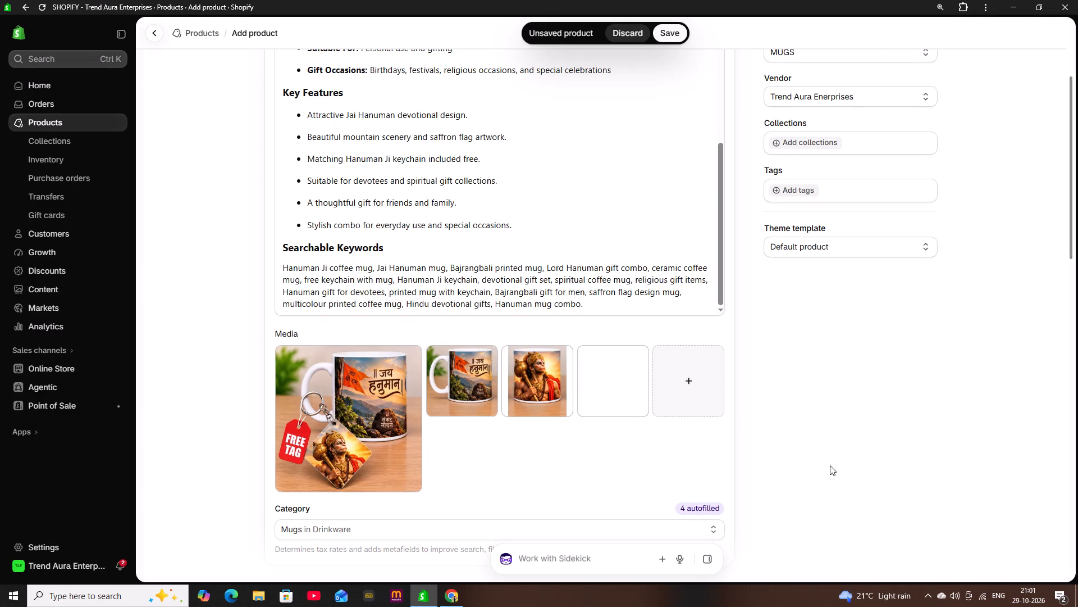
Set the product's price to ₹110.
scroll(830, 382, "down", 1)
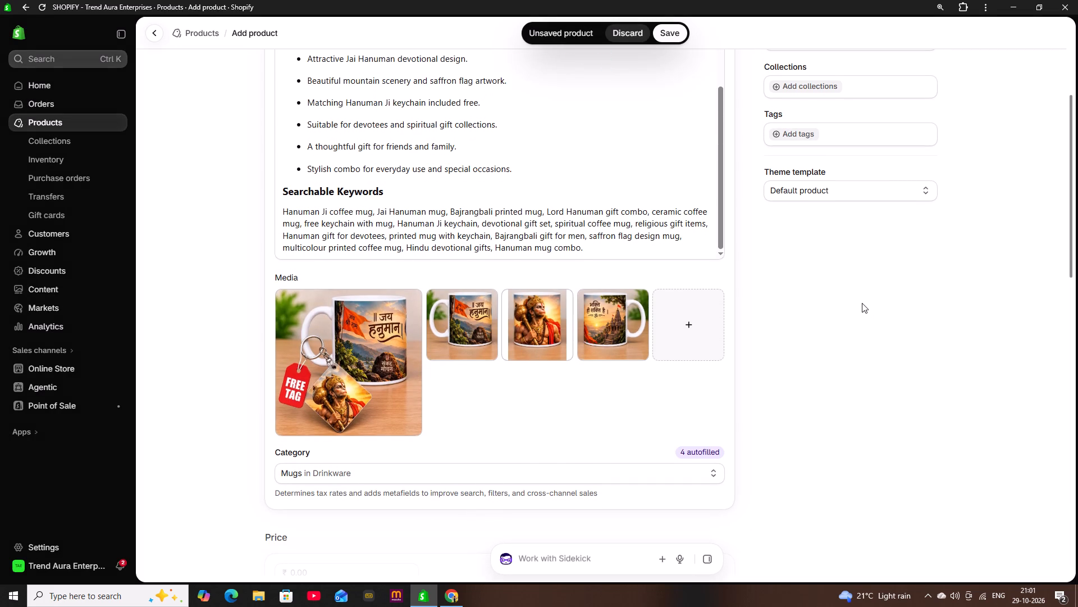
scroll(864, 270, "up", 1)
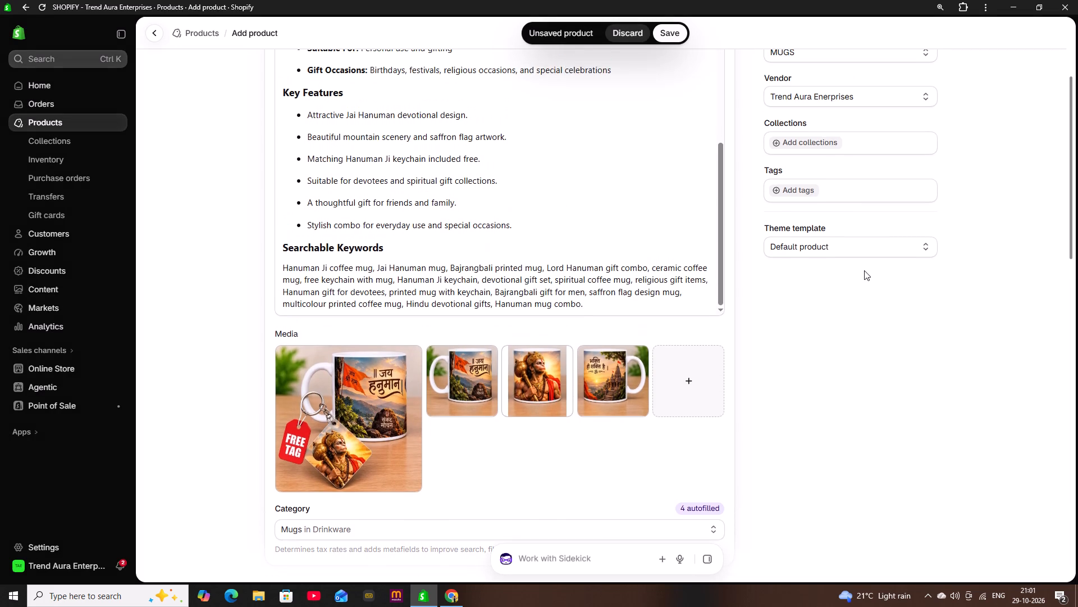
scroll(864, 275, "down", 4)
scroll(805, 296, "down", 1)
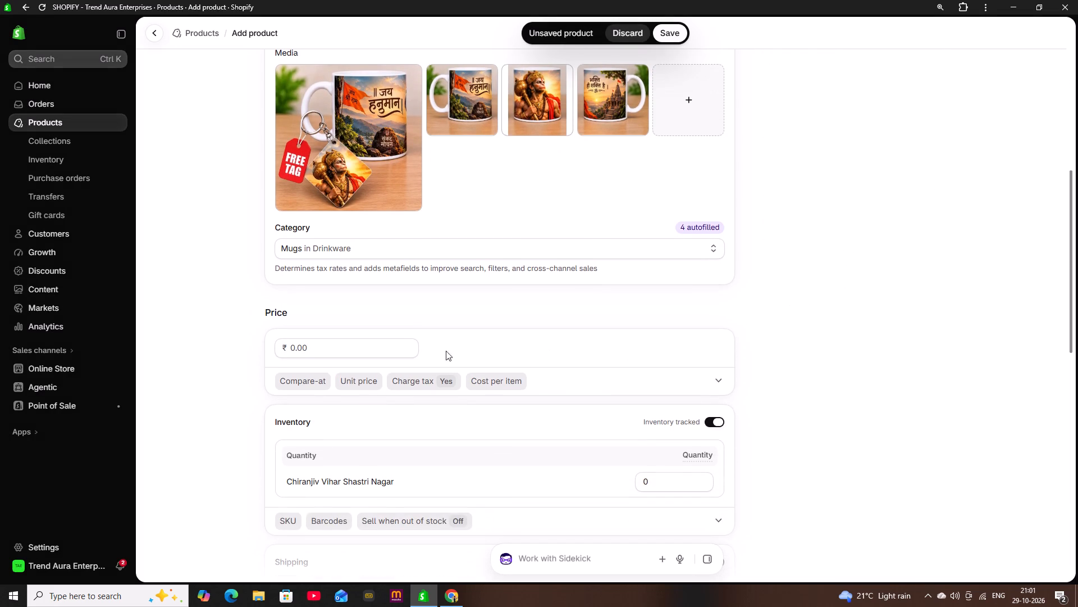
left_click(343, 351)
type("110")
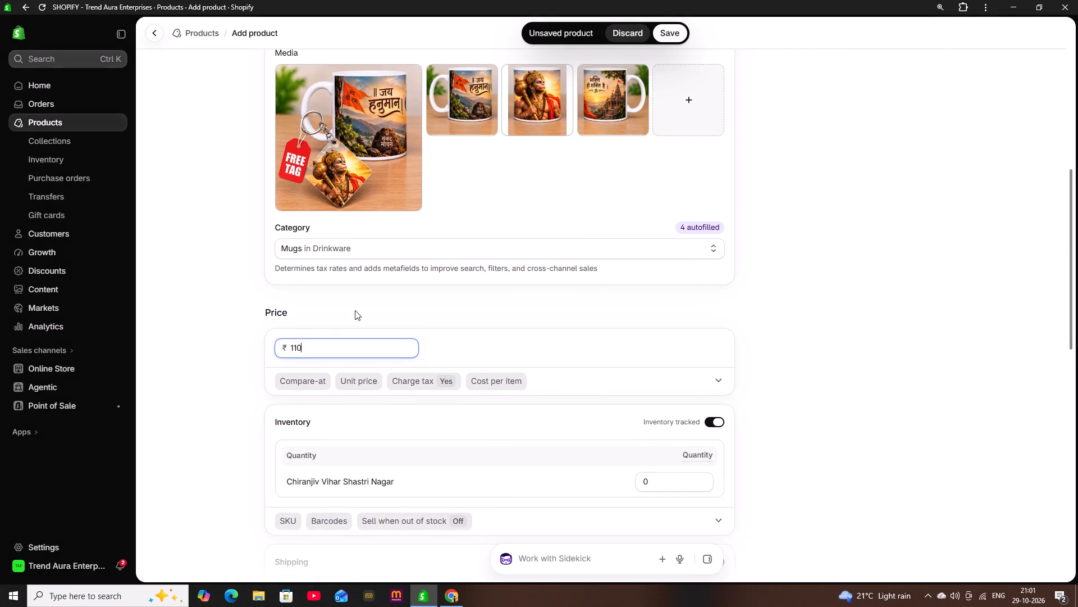
Set the product's inventory quantity to 50 at the store location.
scroll(459, 303, "down", 2)
scroll(679, 325, "down", 2)
left_click(654, 264)
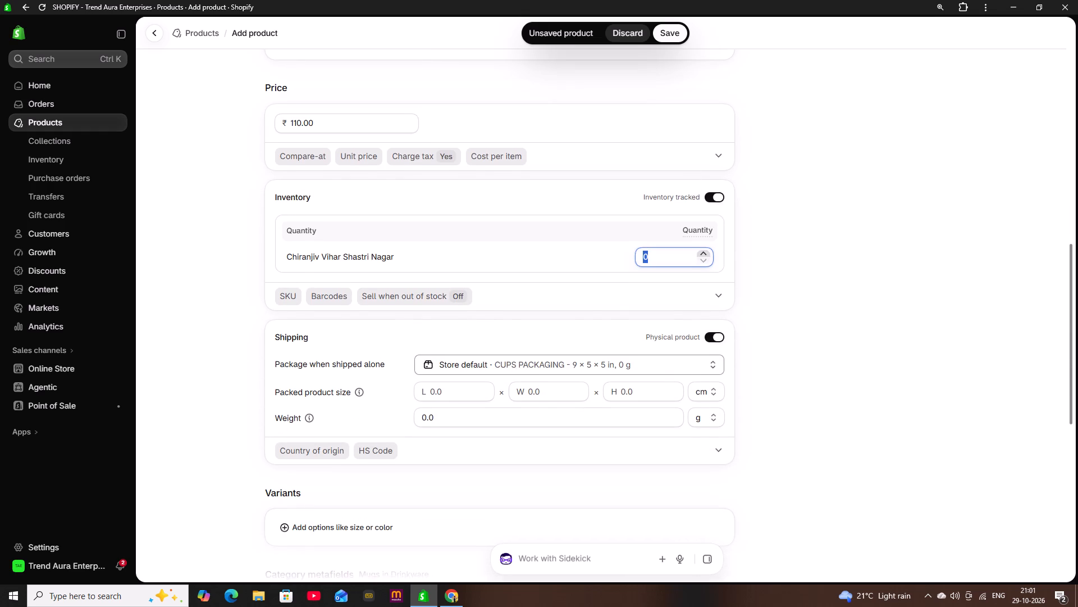
type("50")
Set the packed product size to length 9, width 5 and height 5 cm.
scroll(640, 306, "down", 1)
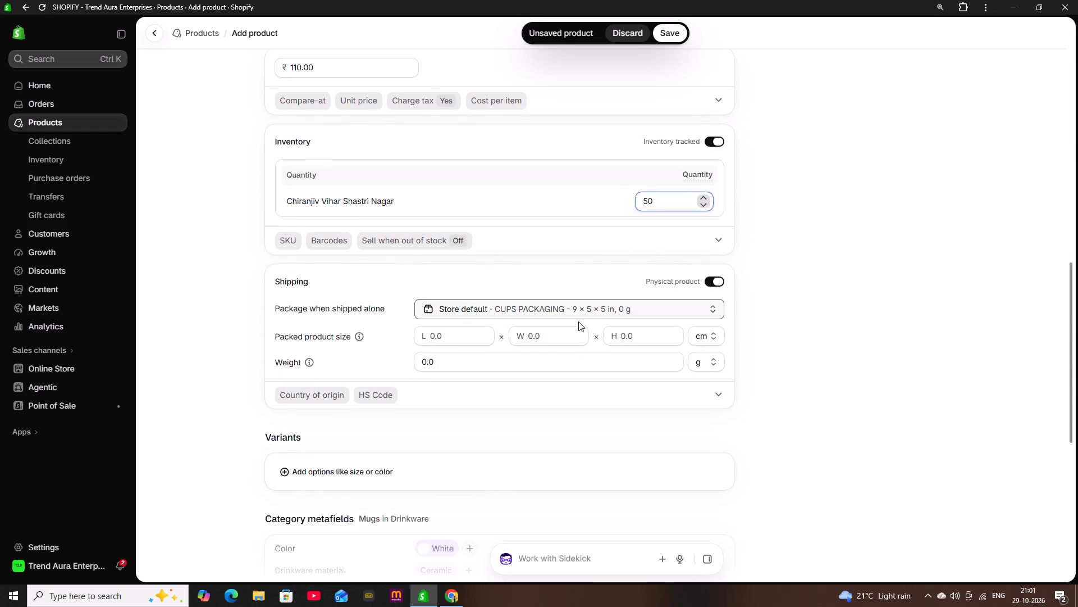
left_click(463, 334)
key("9")
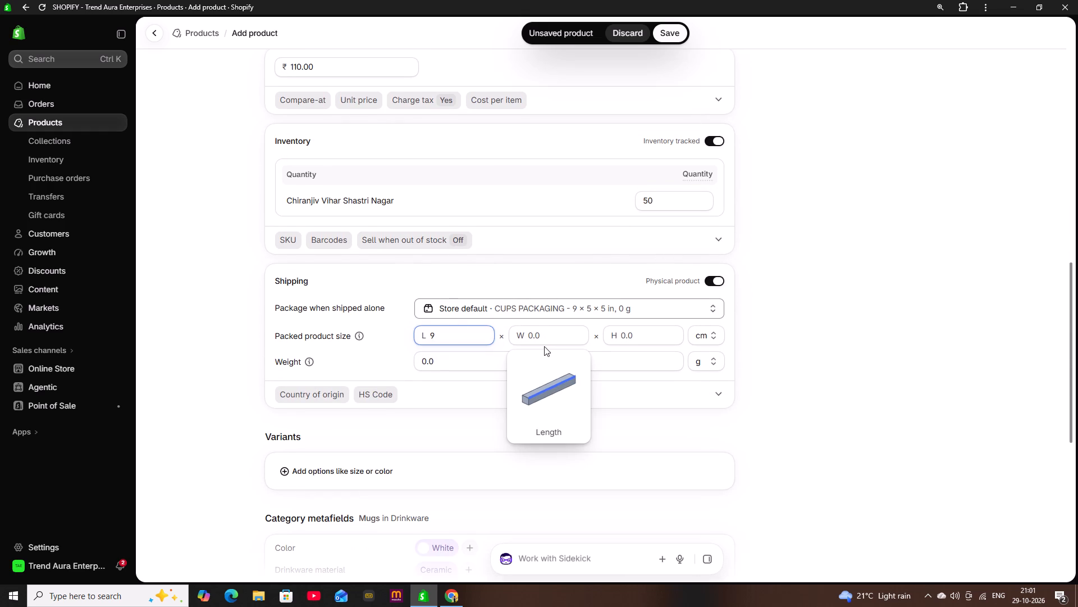
left_click(546, 338)
key("5")
left_click(627, 340)
key("5")
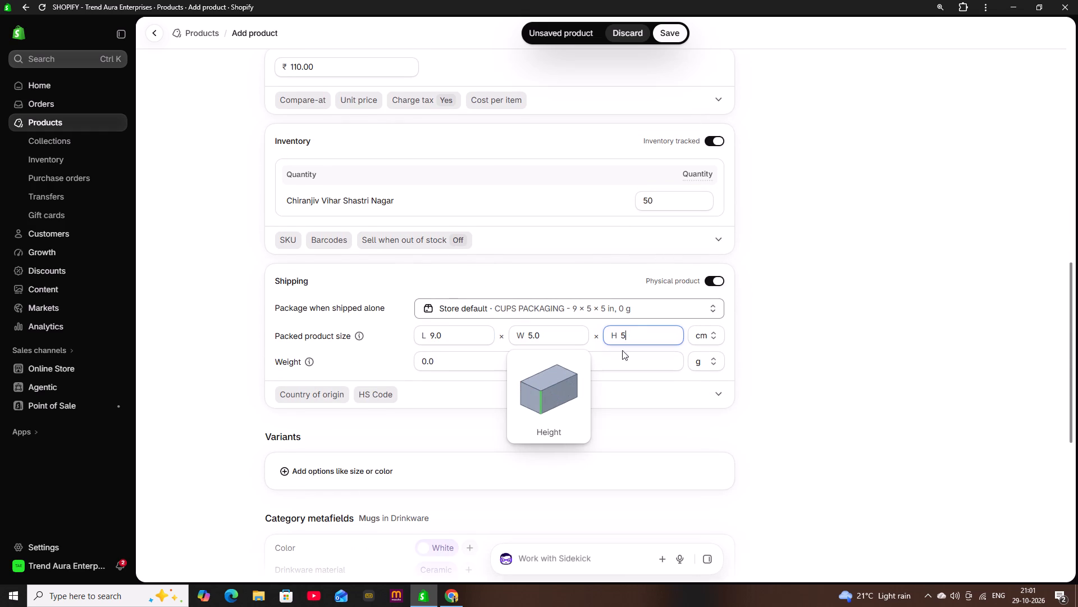
Set the product's shipping weight to 350 g.
left_click(598, 363)
key("BackSpace")
key("BackSpace")
key("BackSpace")
key("BackSpace")
key("BackSpace")
key("BackSpace")
key("BackSpace")
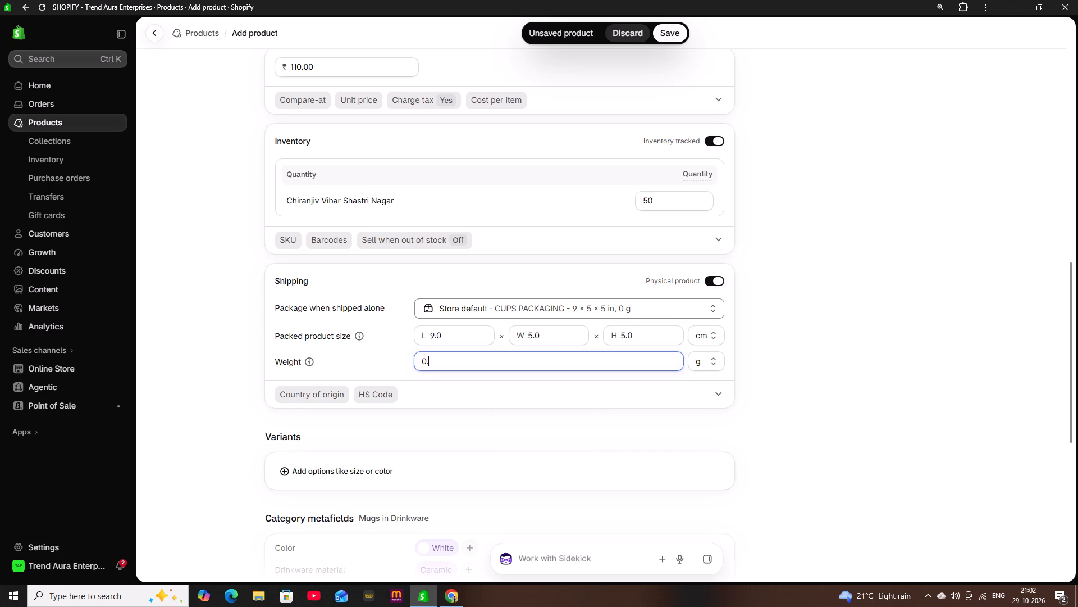
type("35")
key("0")
Set the product's country of origin to India in the shipping details.
scroll(779, 367, "down", 1)
left_click(325, 332)
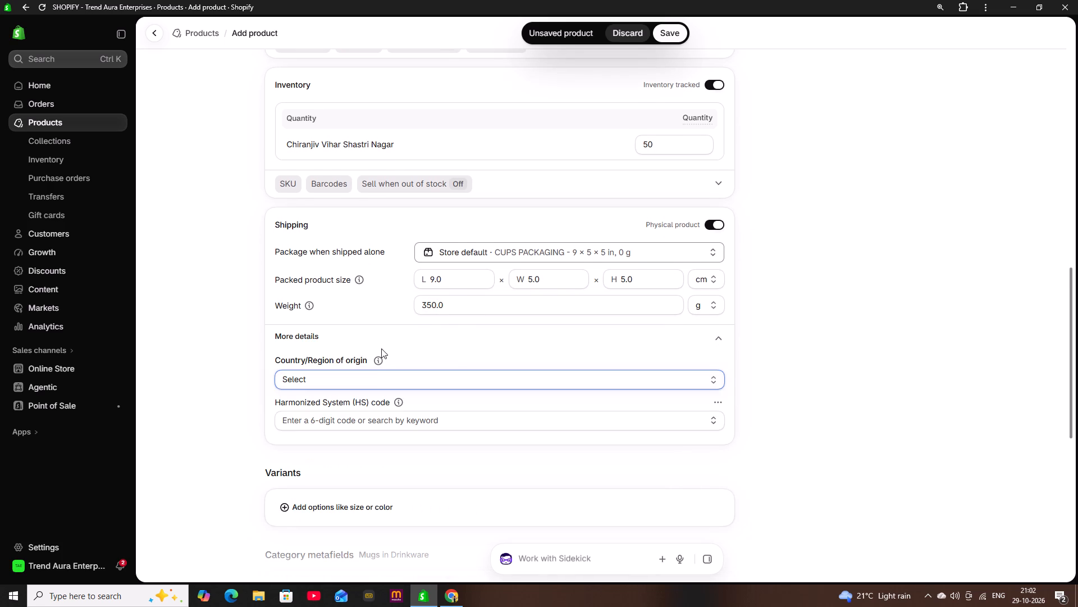
left_click(368, 373)
scroll(394, 307, "down", 6)
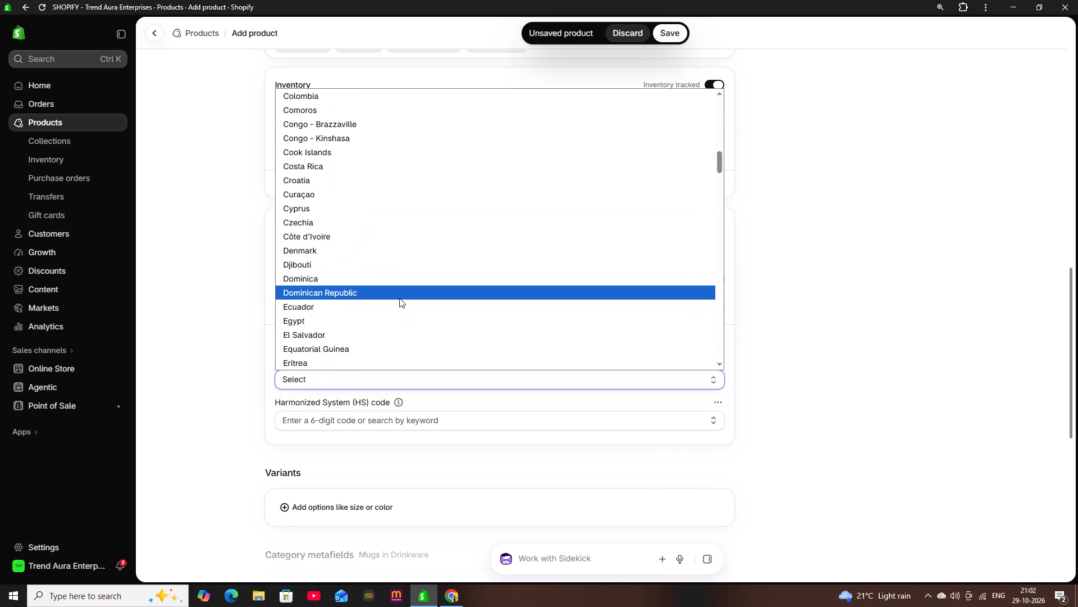
scroll(399, 298, "down", 6)
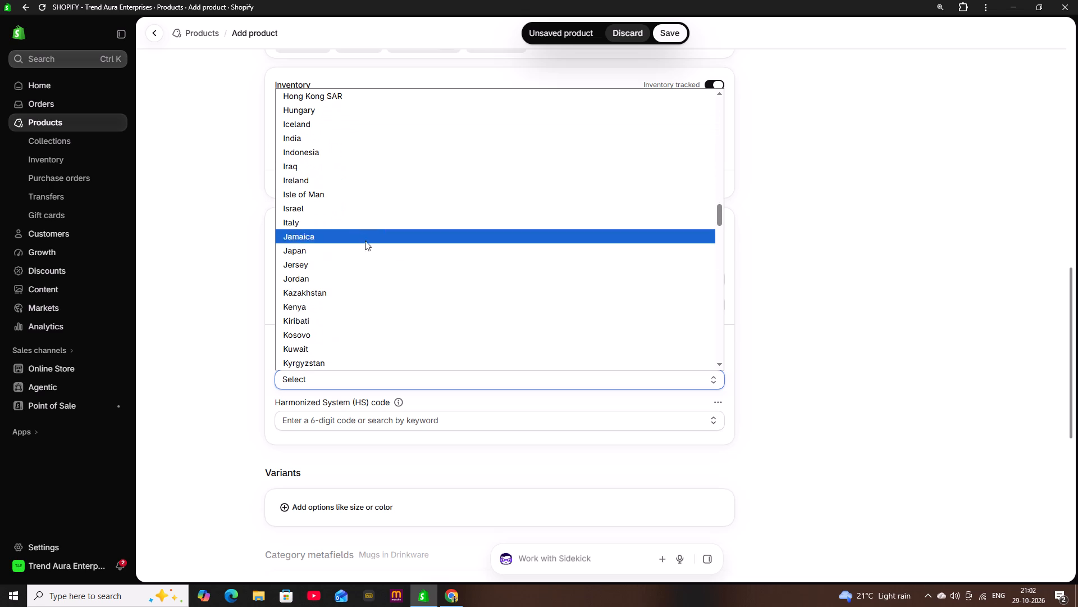
left_click(318, 140)
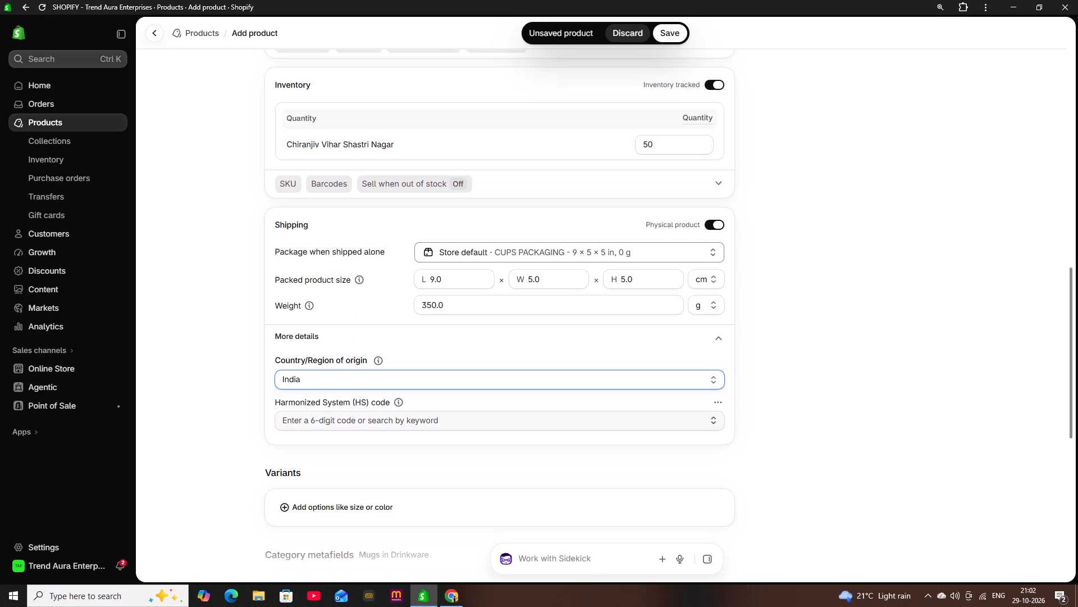
Set the Harmonized System code to 6912.00 for ceramic tableware and kitchenware.
left_click(327, 414)
type("69")
type("12")
left_click(326, 457)
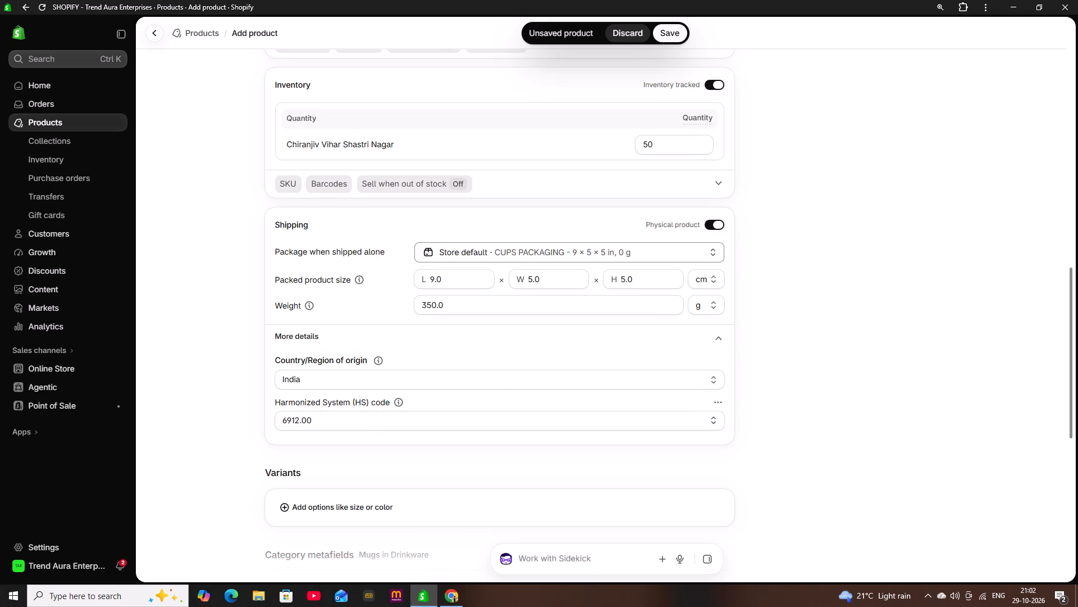
Review the Jai Hanuman listing's metafields, search engine listing, shipping, inventory, price, media and description.
scroll(591, 382, "down", 2)
scroll(673, 417, "down", 2)
scroll(739, 397, "down", 4)
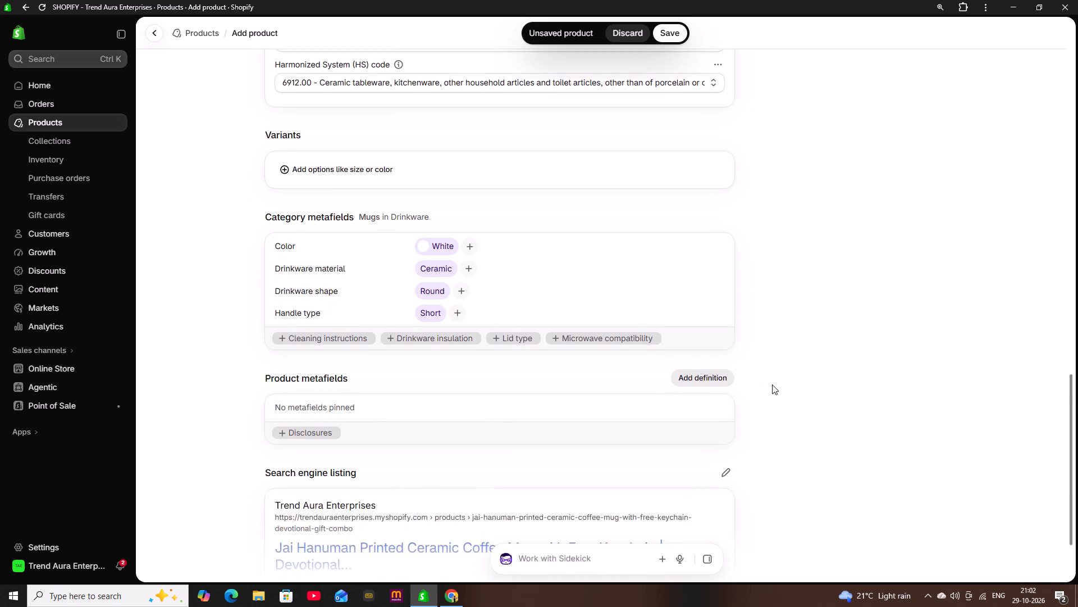
scroll(772, 384, "down", 1)
scroll(776, 378, "up", 4)
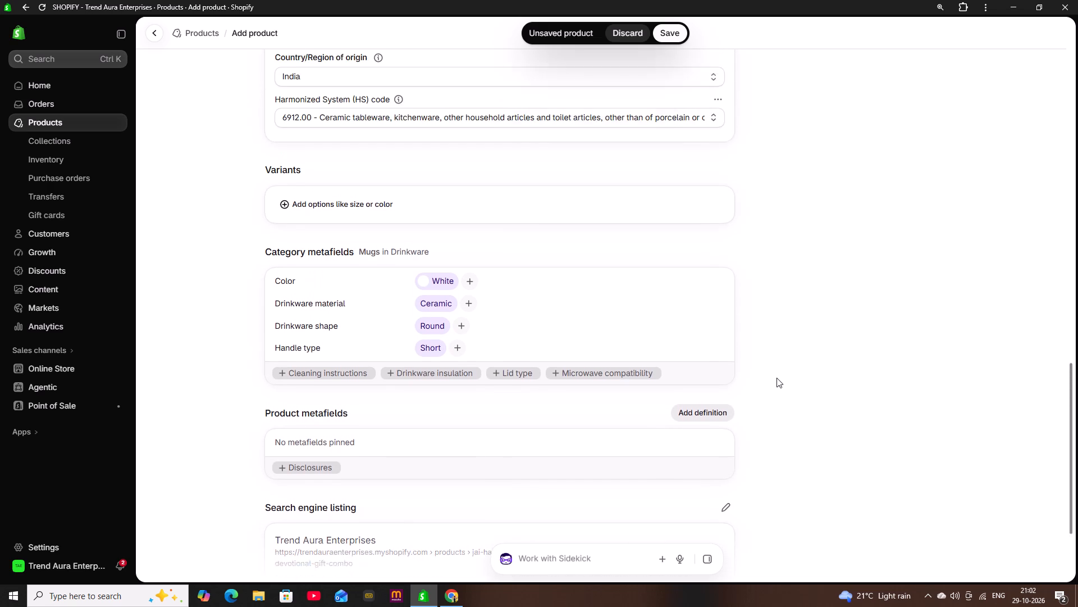
scroll(776, 378, "up", 5)
scroll(773, 319, "up", 7)
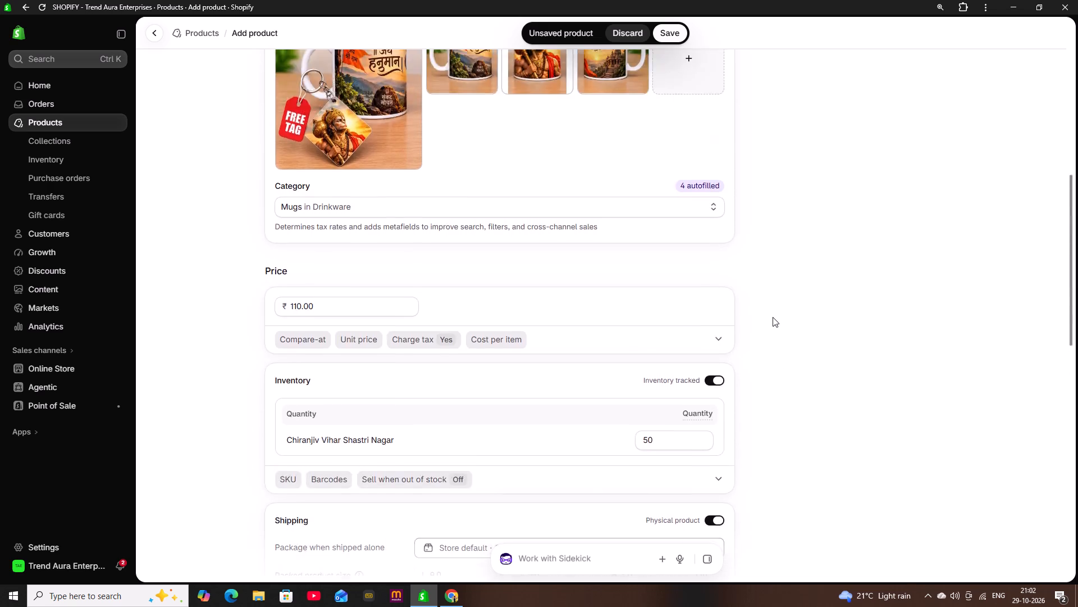
scroll(773, 317, "up", 9)
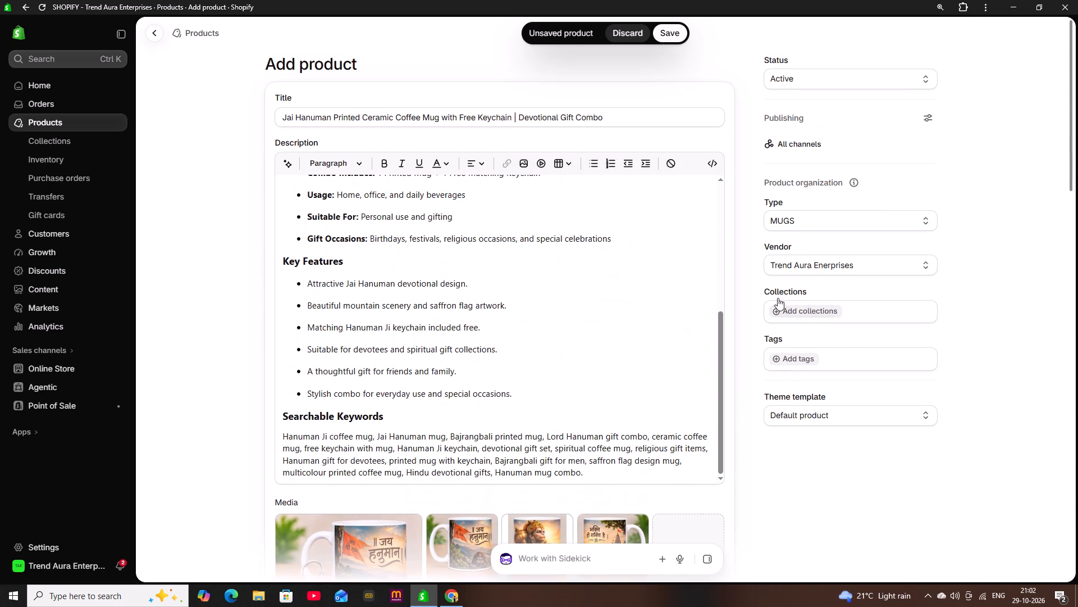
Save the Jai Hanuman mug with free keychain product.
left_click(659, 28)
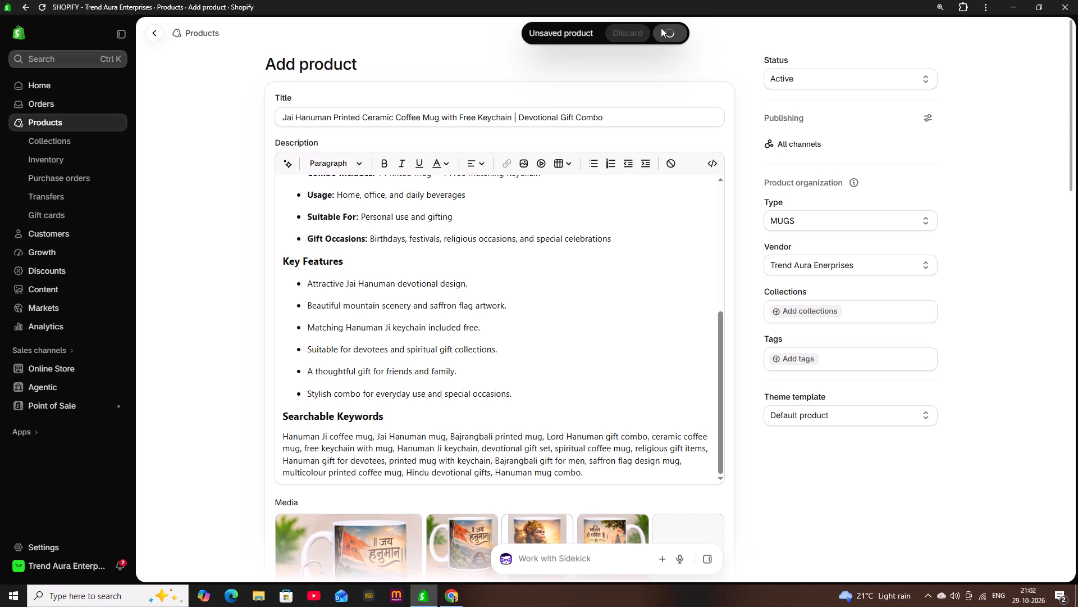
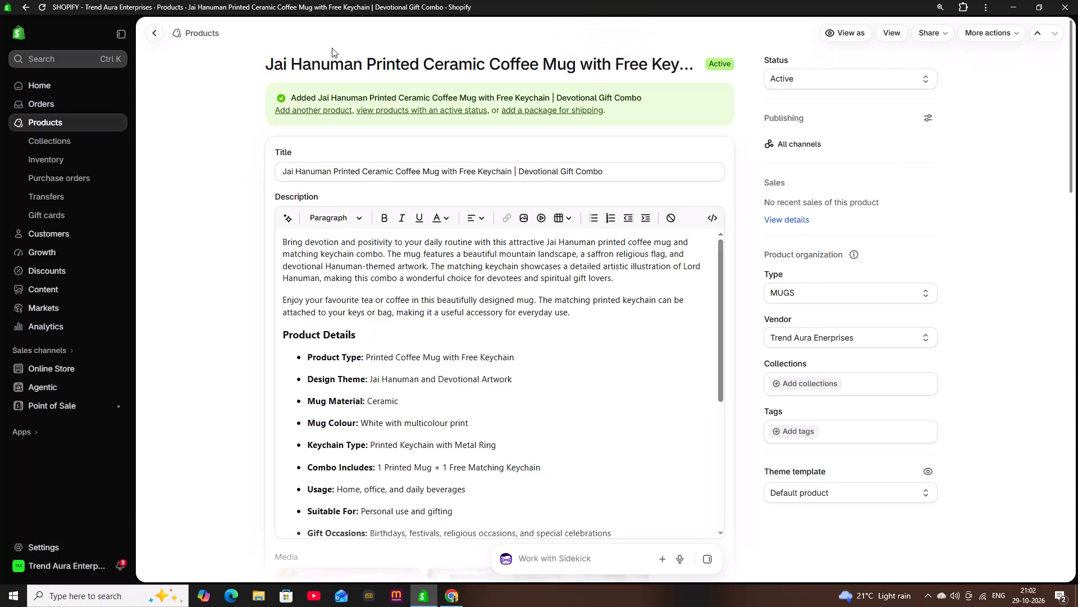
Return to the product list and start adding a new product.
left_click(216, 35)
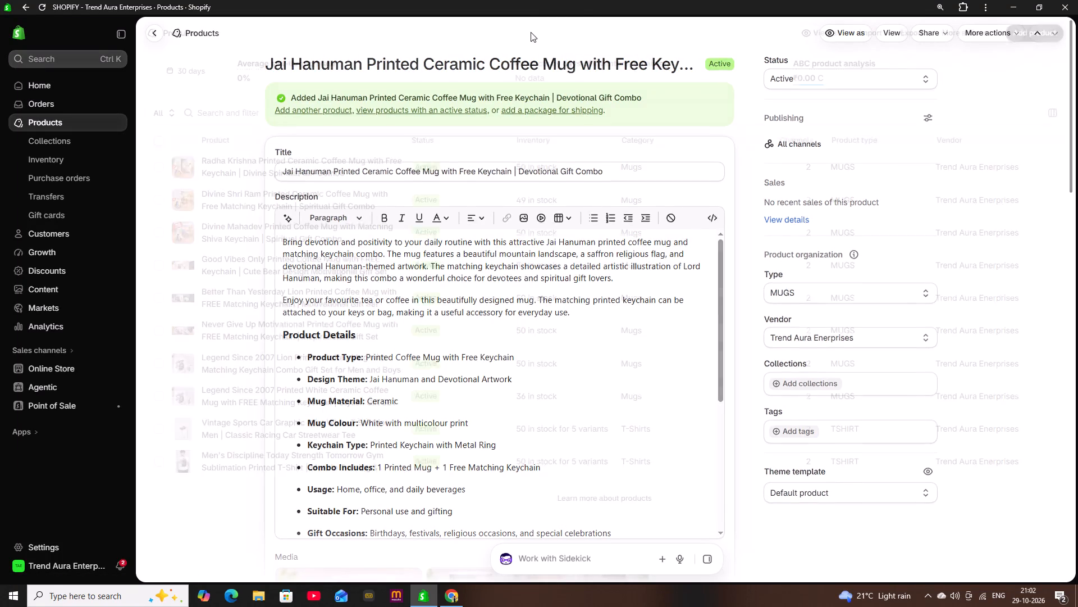
left_click(1018, 34)
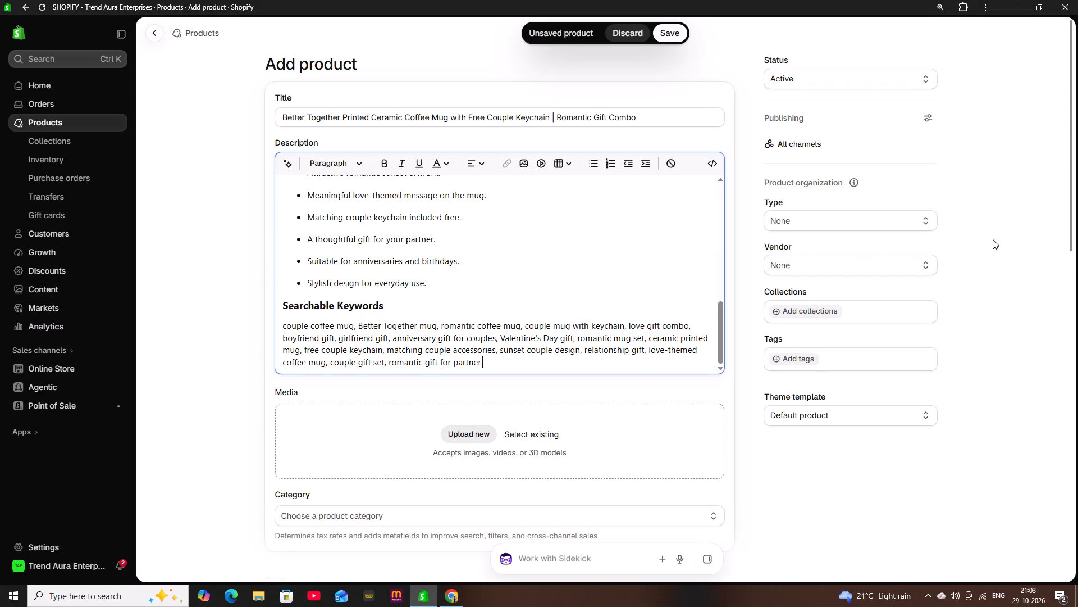
Set the product type to MUGS and the vendor to Trend Aura Enerprises.
left_click(847, 210)
left_click(843, 207)
left_click(837, 219)
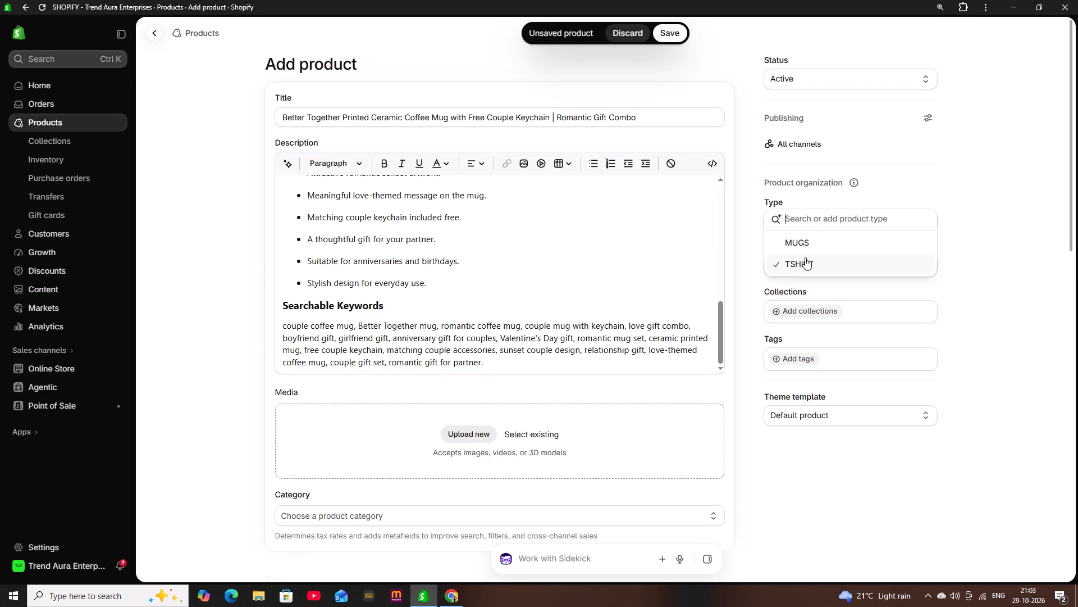
left_click(807, 243)
left_click(794, 271)
left_click(797, 287)
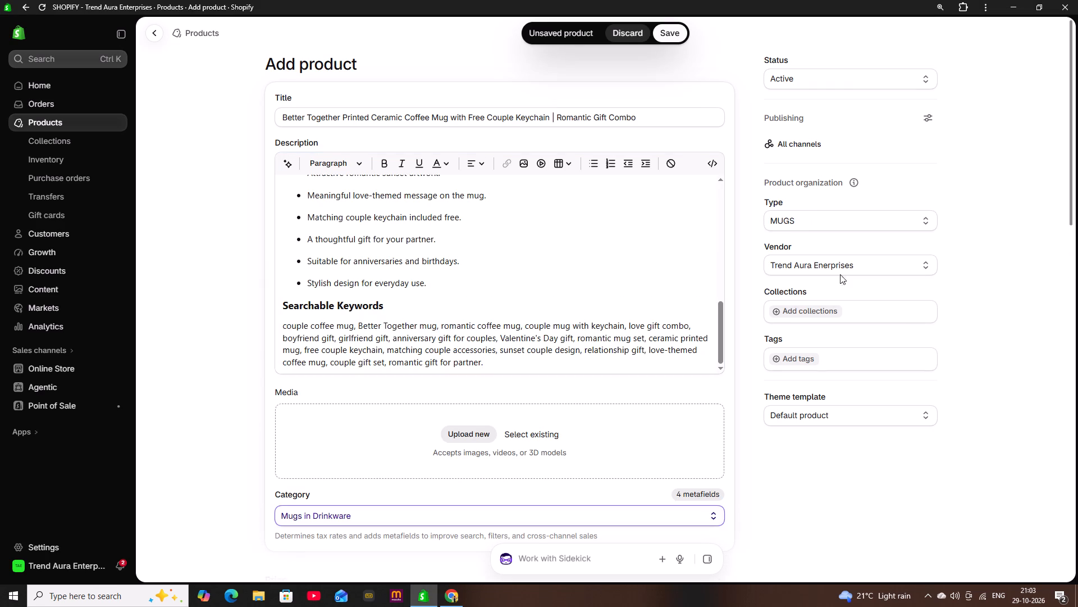
left_click(985, 230)
Upload picture 20, the Better Together mug with the free keychain, from the Pictures folder as the first product image.
scroll(453, 348, "down", 2)
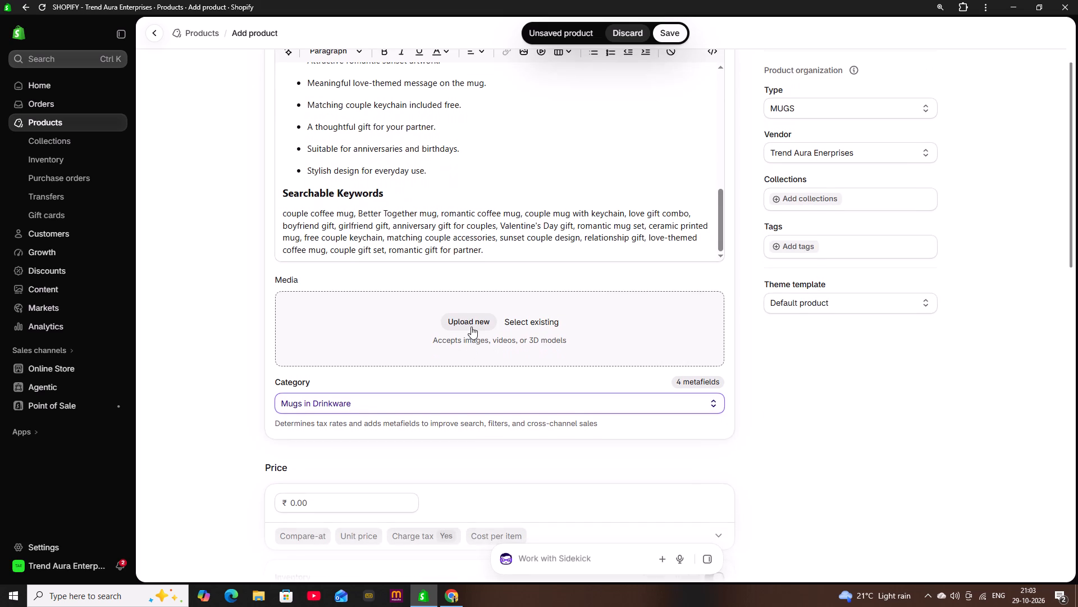
left_click(471, 327)
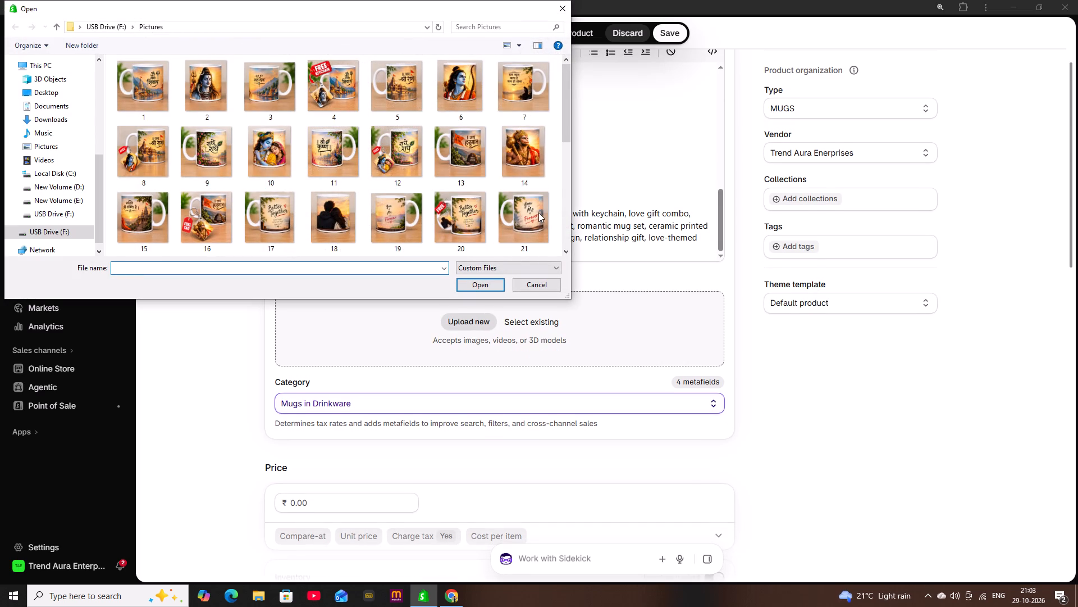
left_click(482, 225)
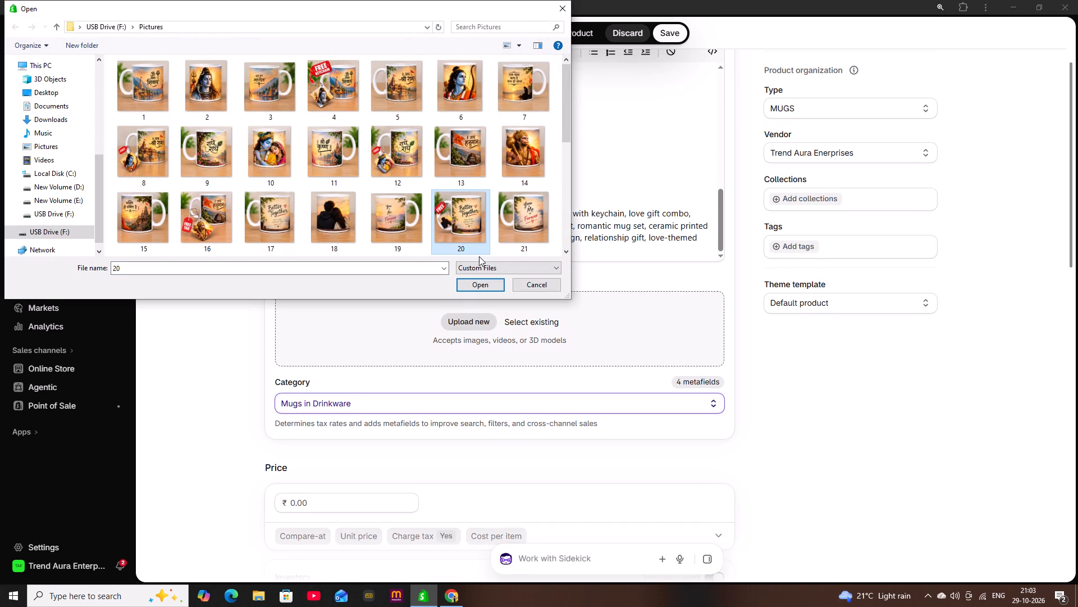
left_click(464, 284)
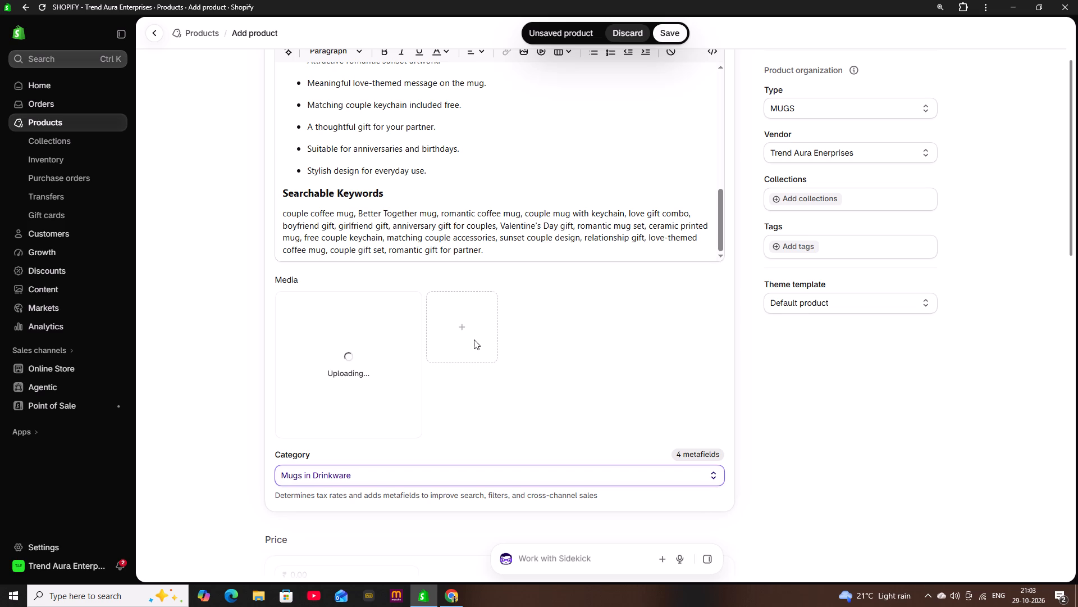
Upload pictures 17, 18 and 19 and add them to the product's media alongside the first image.
scroll(557, 320, "down", 1)
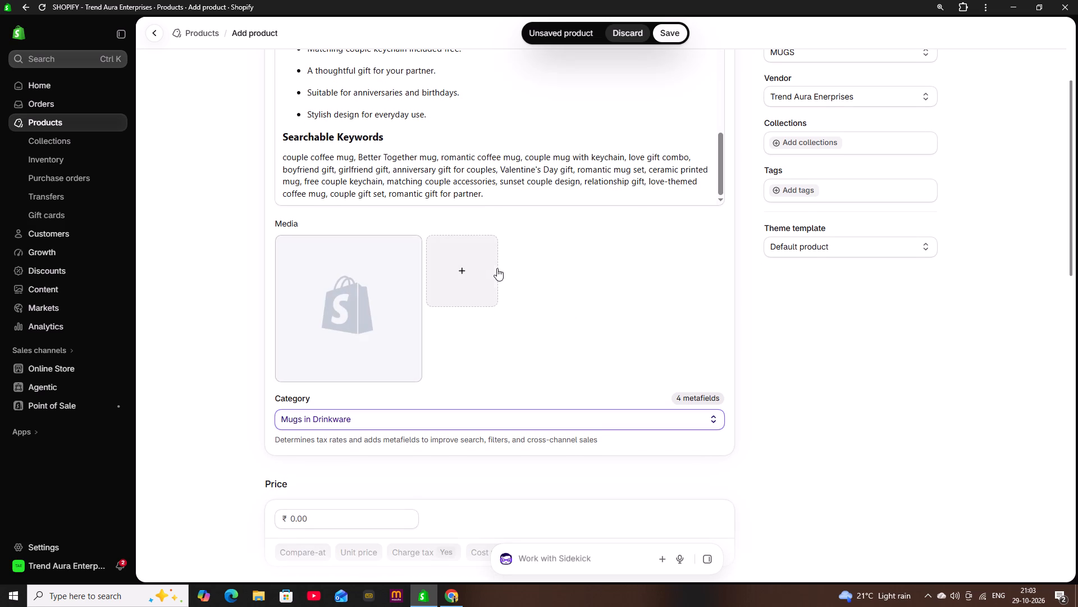
left_click(496, 268)
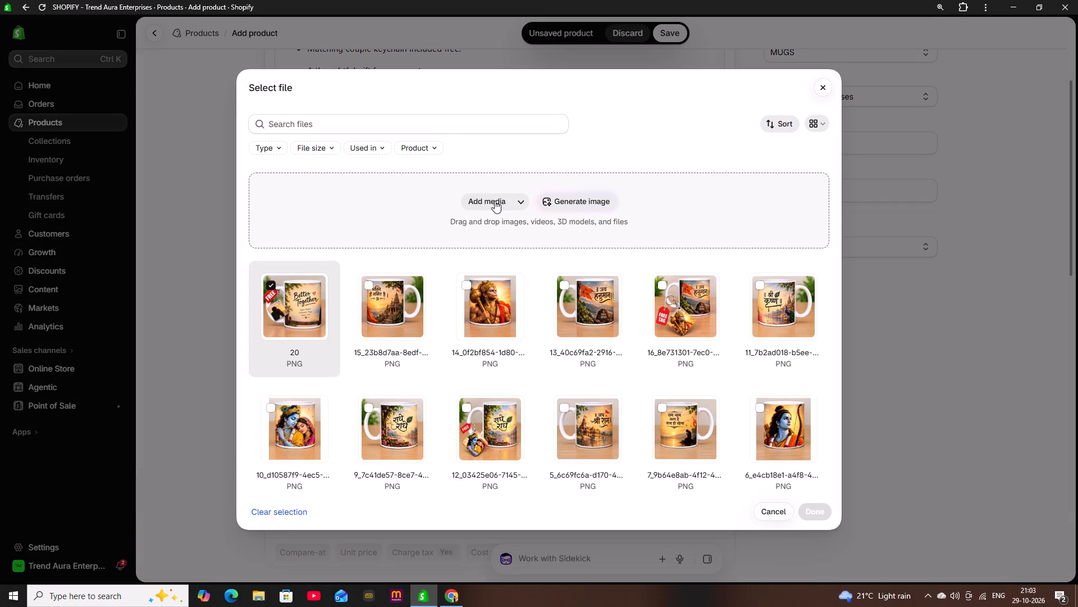
left_click(495, 198)
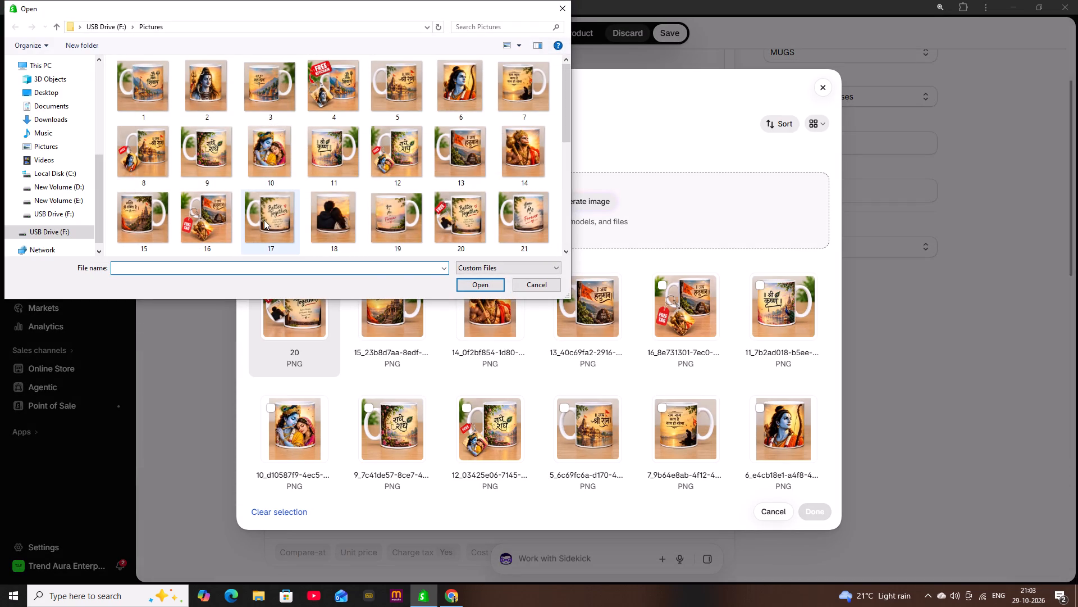
left_click_drag(240, 234, 399, 229)
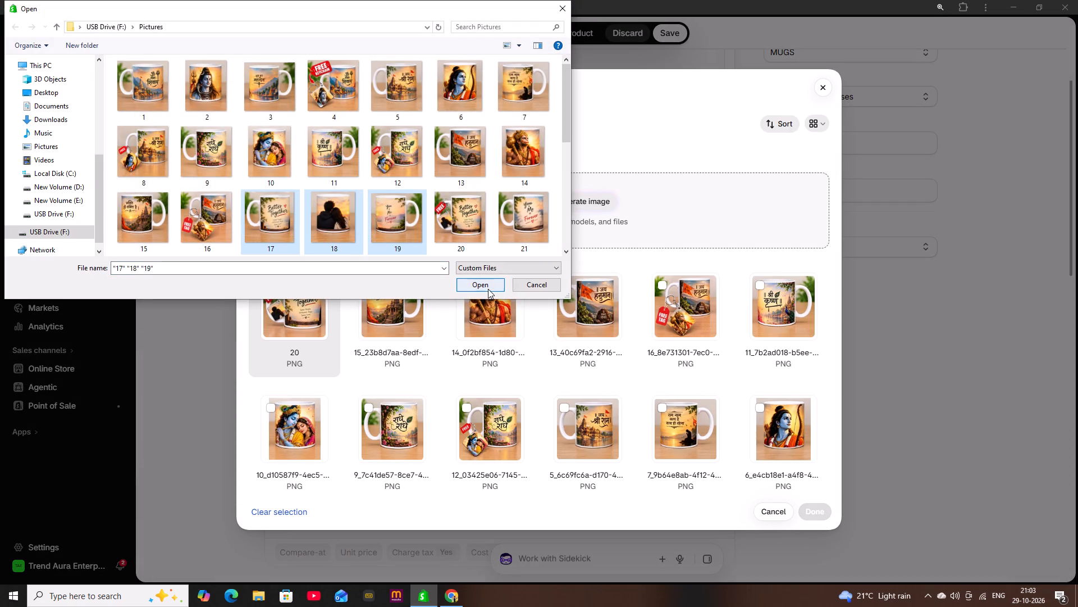
left_click(487, 286)
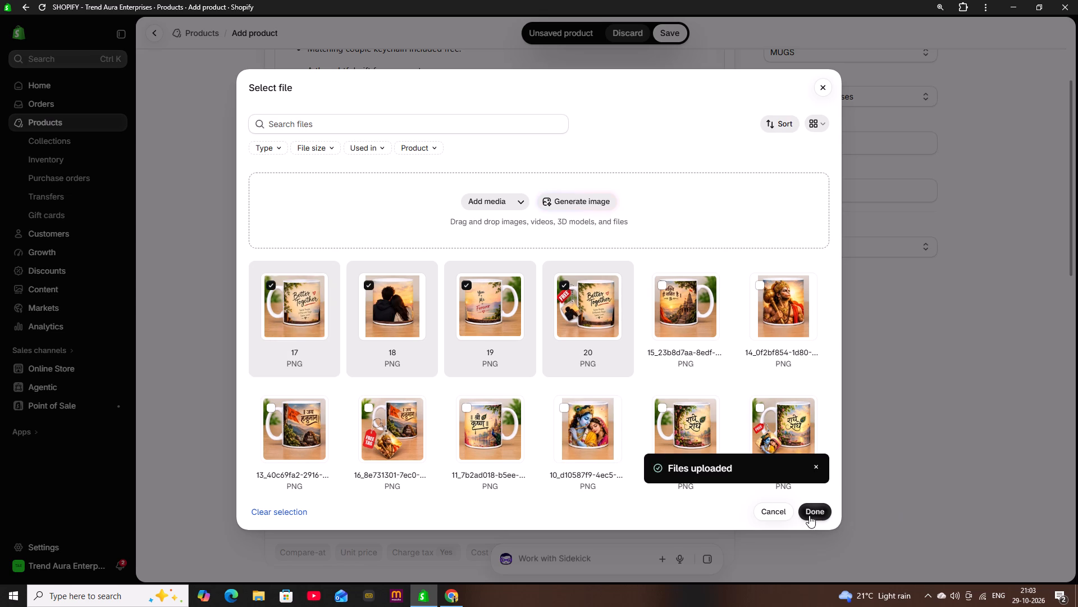
left_click(812, 514)
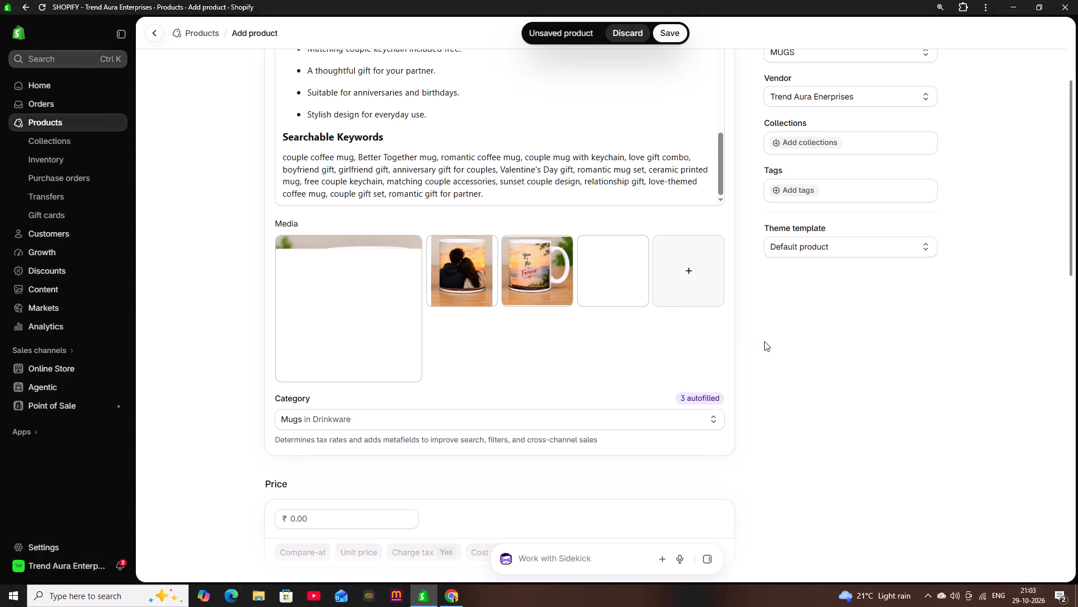
Set the product's price to ₹110.
scroll(828, 300, "down", 2)
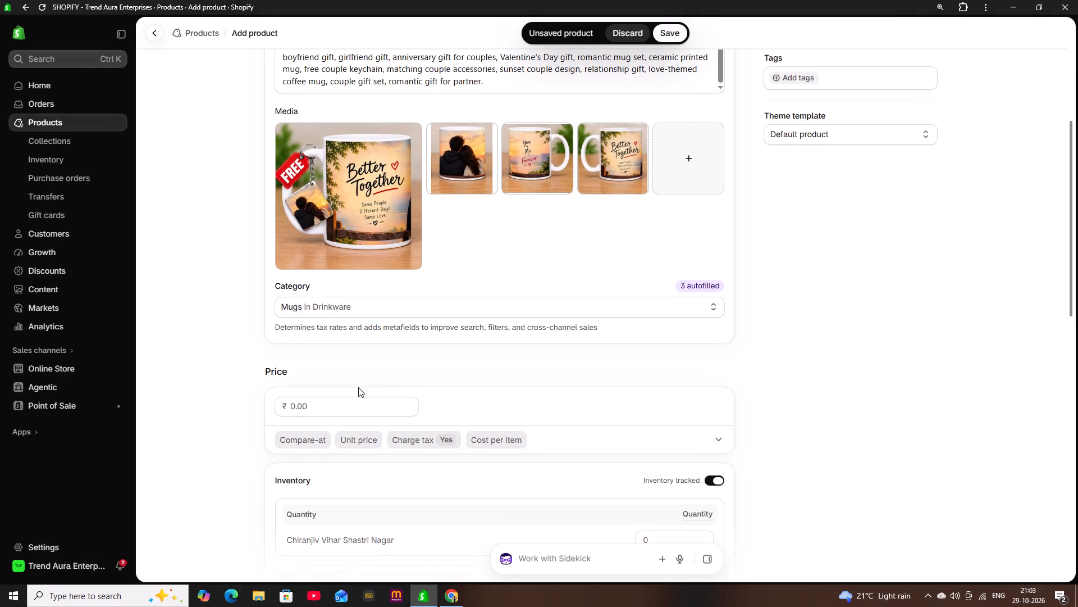
left_click(326, 398)
type("110")
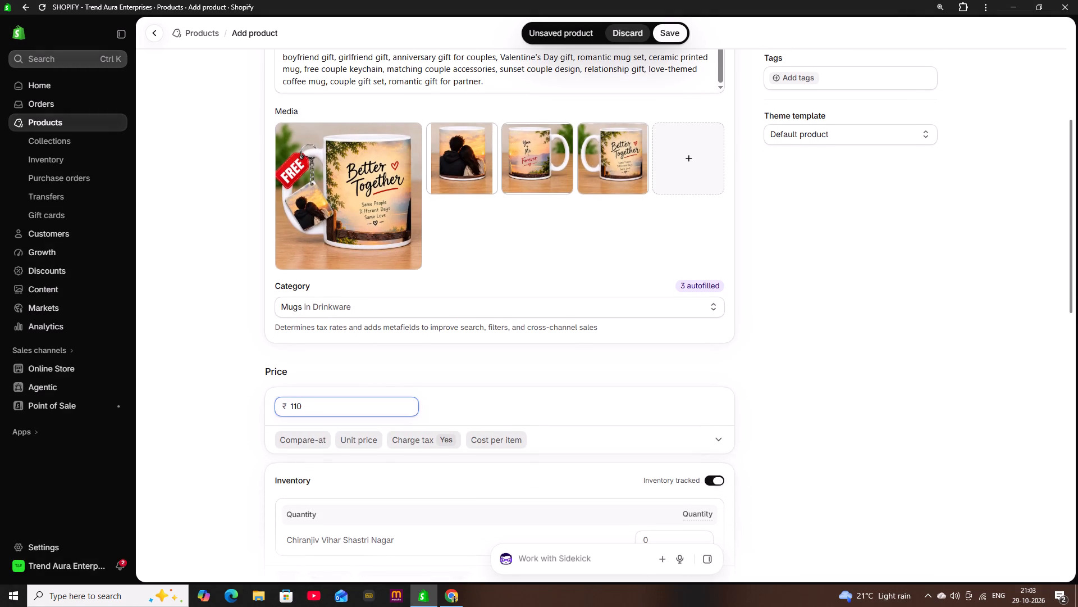
Set the inventory quantity to 50.
scroll(434, 445, "down", 3)
scroll(485, 389, "down", 2)
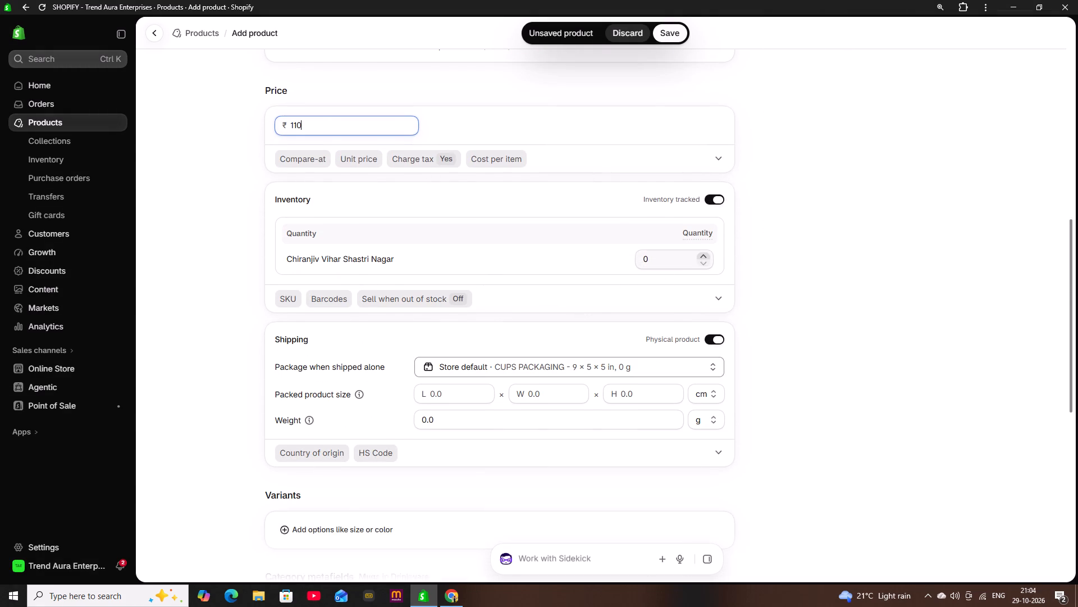
left_click(663, 260)
key("5")
key("0")
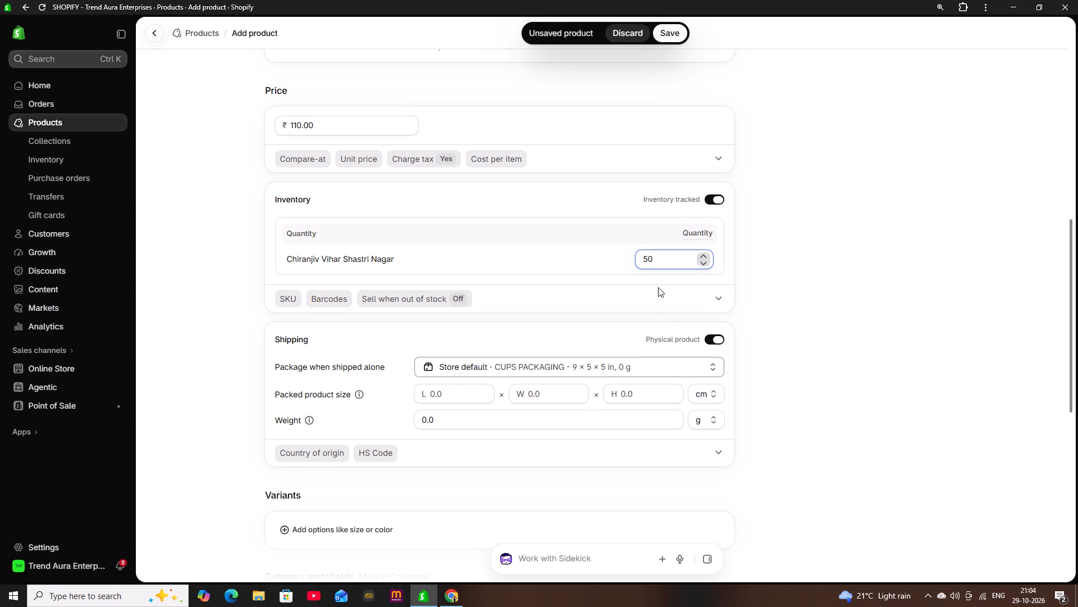
Set the packed product size to 9 × 5 × 5 cm in the shipping details.
scroll(648, 335, "down", 1)
left_click(473, 352)
left_click(474, 338)
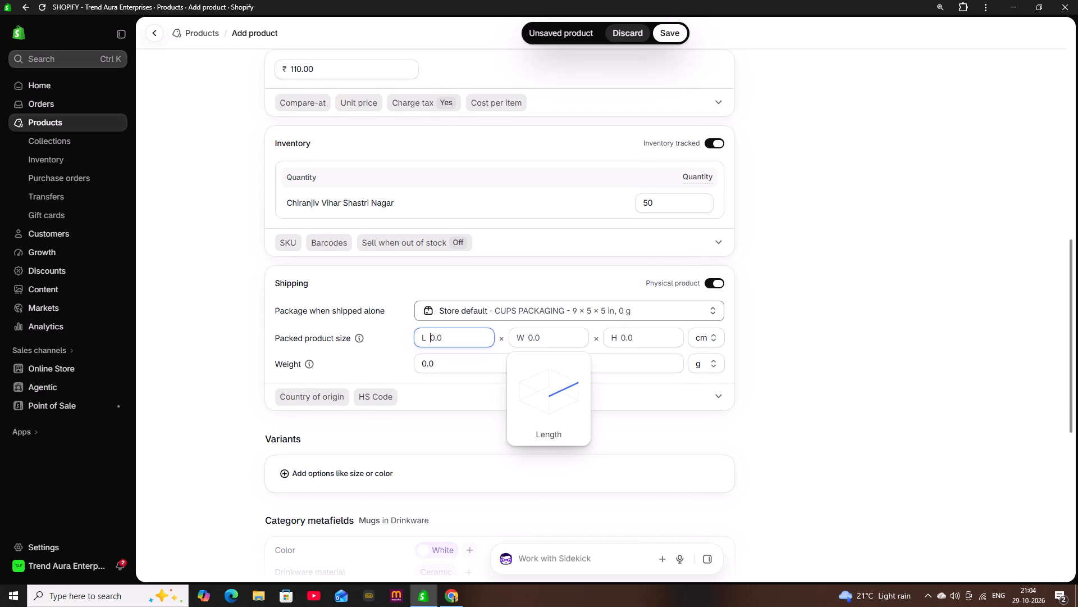
key("9")
left_click(552, 337)
key("5")
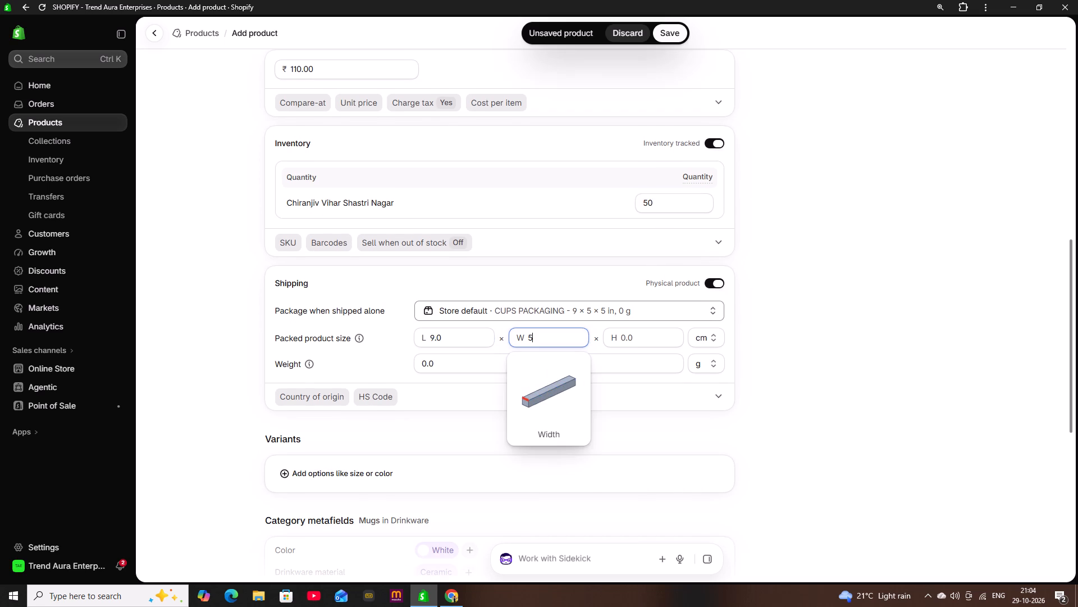
left_click(623, 341)
key("5")
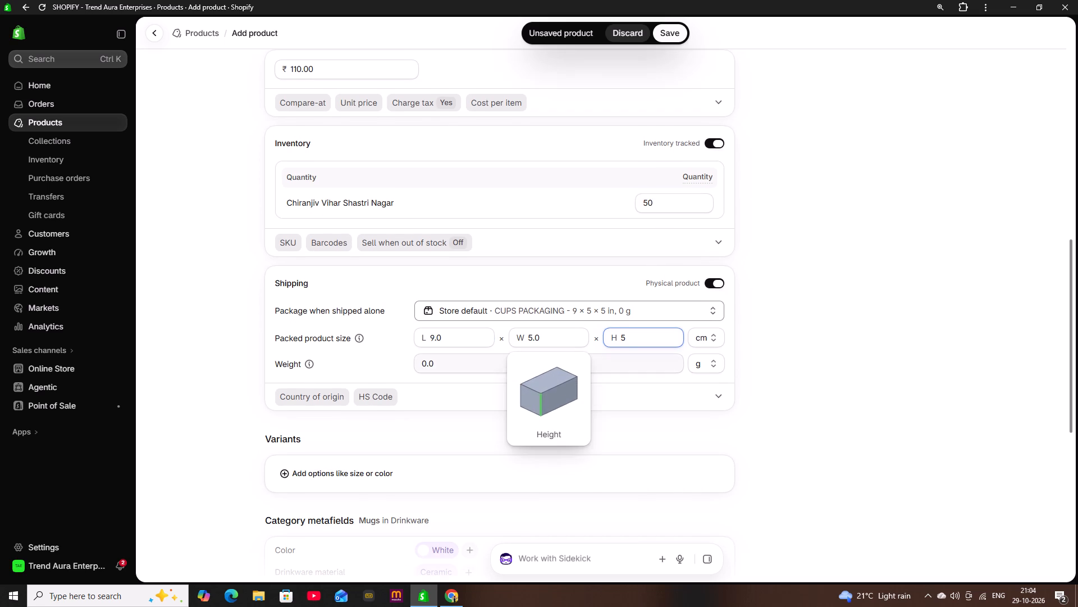
Set the product's shipping weight to 351 g.
left_click(655, 366)
key("BackSpace")
key("BackSpace")
key("BackSpace")
key("BackSpace")
key("BackSpace")
key("BackSpace")
key("BackSpace")
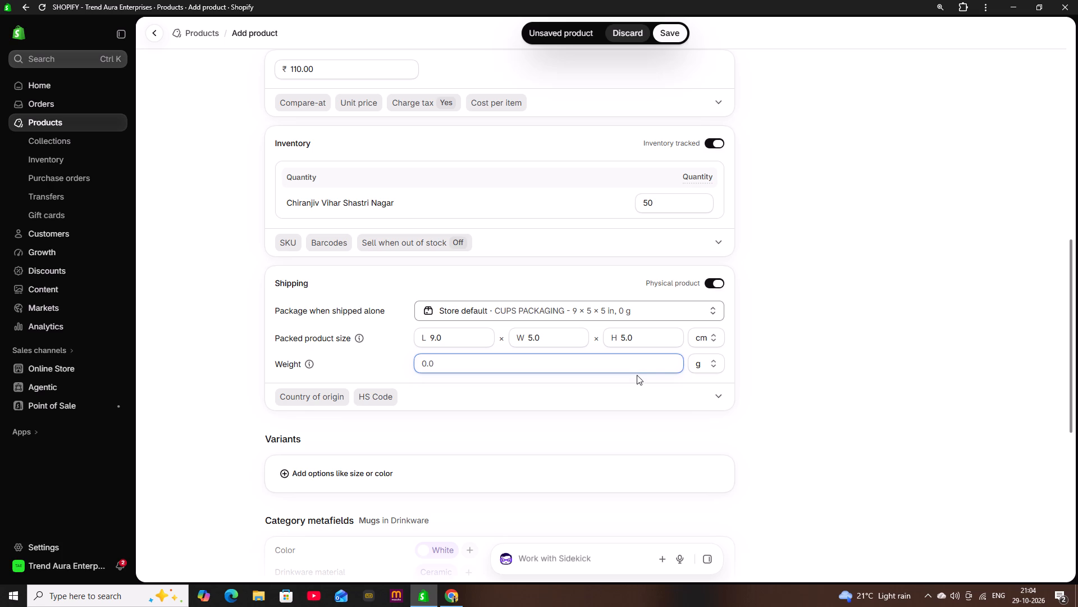
key("3")
key("5")
key("1")
Correct the product's shipping weight to 350 g.
key("BackSpace")
key("0")
Set the product's country of origin to India in the additional shipping details.
scroll(713, 402, "down", 1)
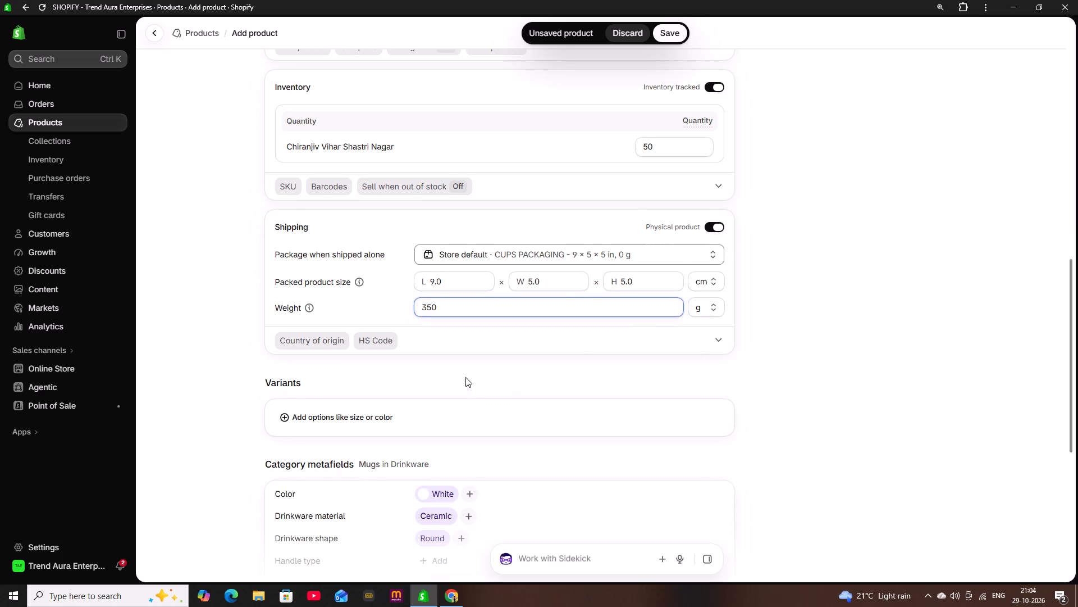
left_click(345, 345)
left_click(360, 376)
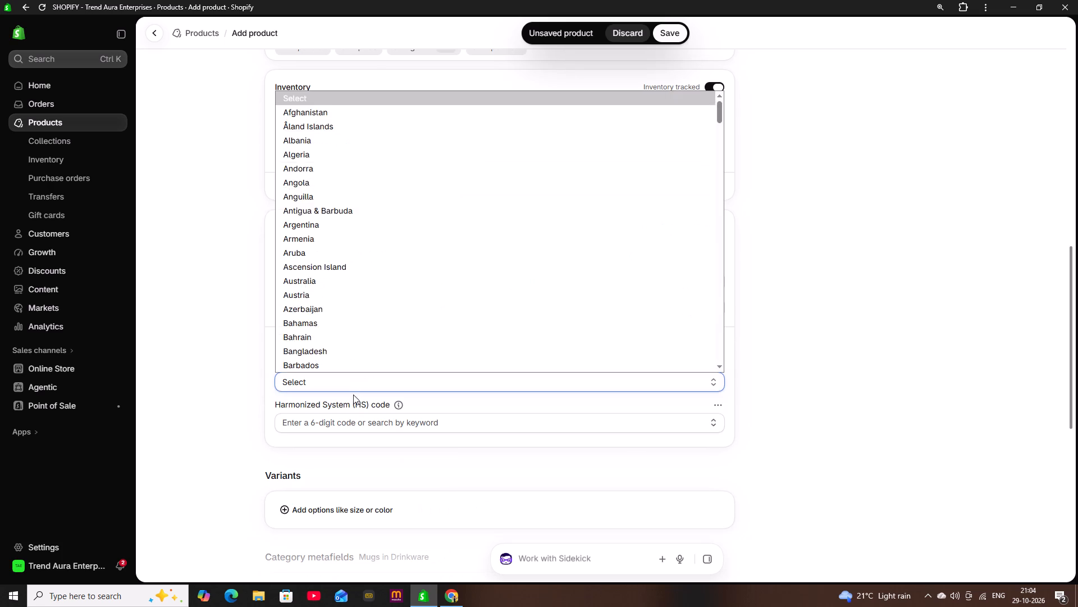
scroll(366, 318, "down", 8)
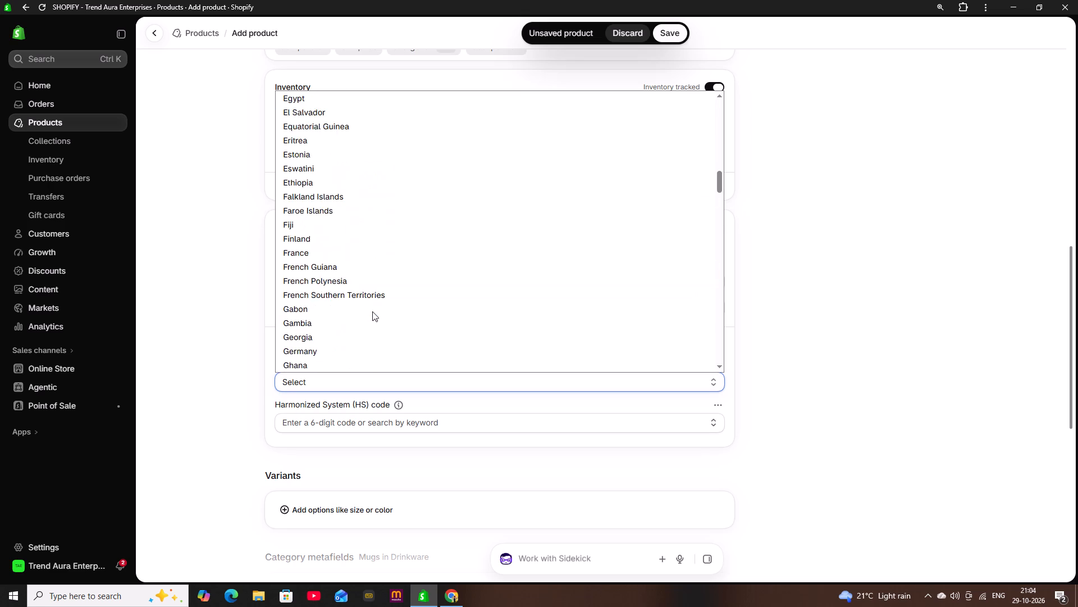
scroll(372, 311, "down", 3)
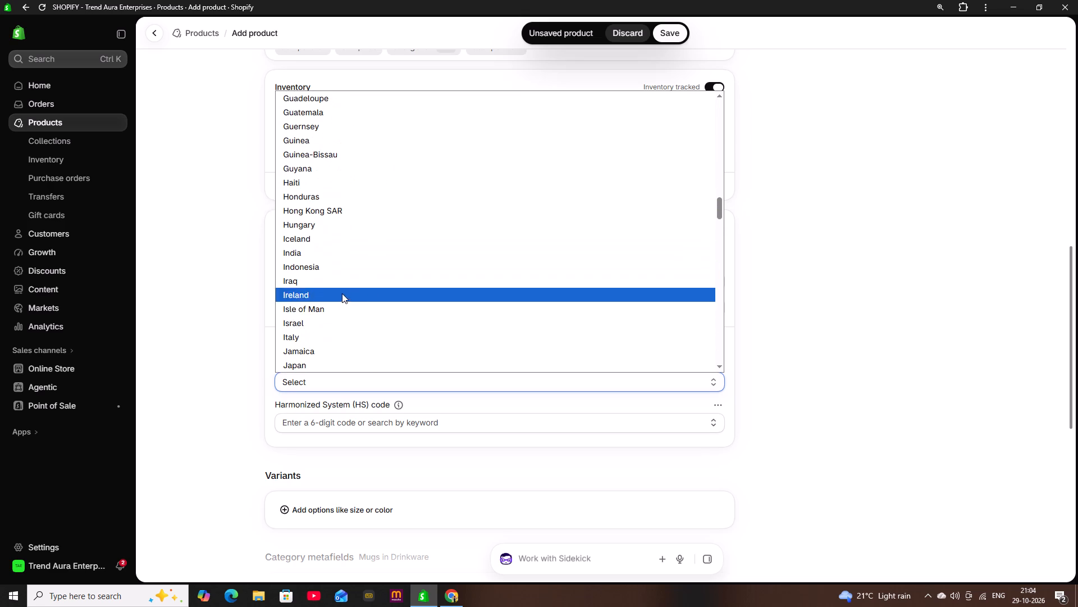
left_click(331, 256)
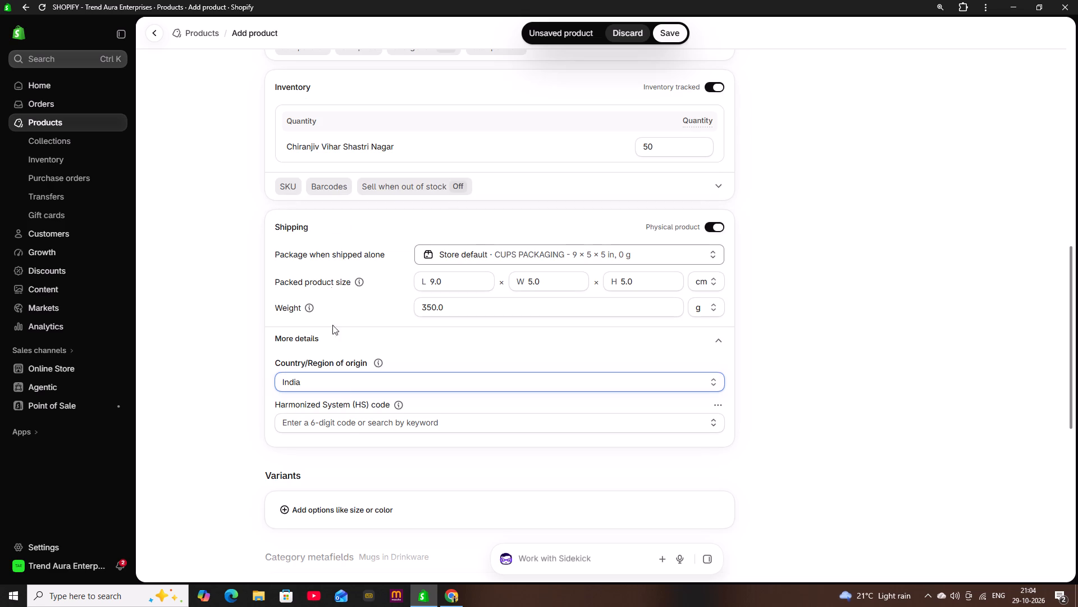
Look up HS code 69120 and assign 6912.00, ceramic tableware and kitchenware, to the product.
left_click(345, 422)
type("69120")
left_click(326, 466)
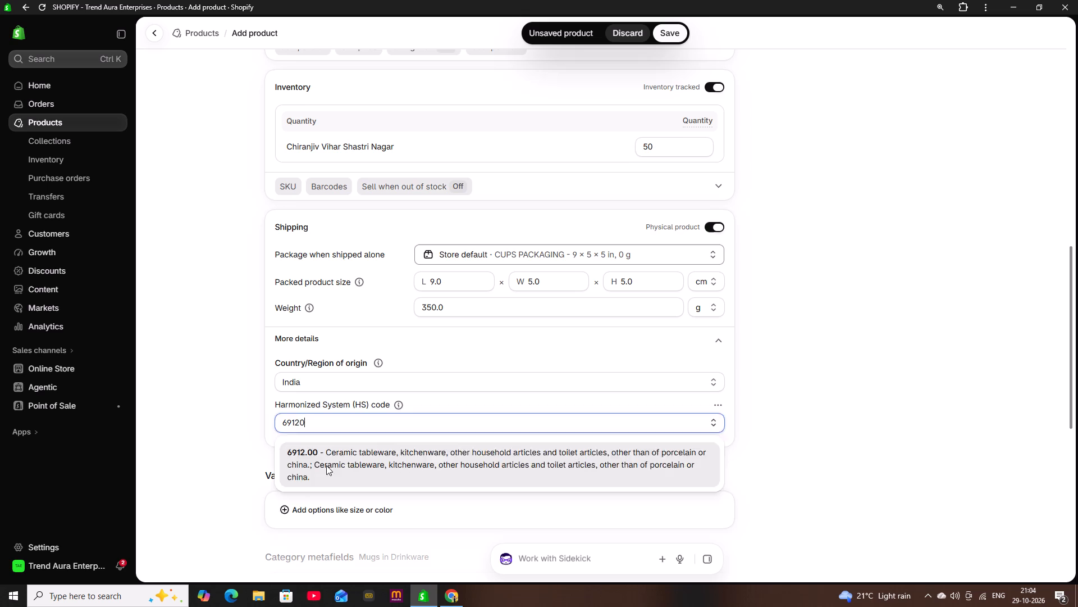
Set the handle type to Short in the mug's category metafields.
scroll(426, 470, "down", 2)
scroll(793, 407, "down", 3)
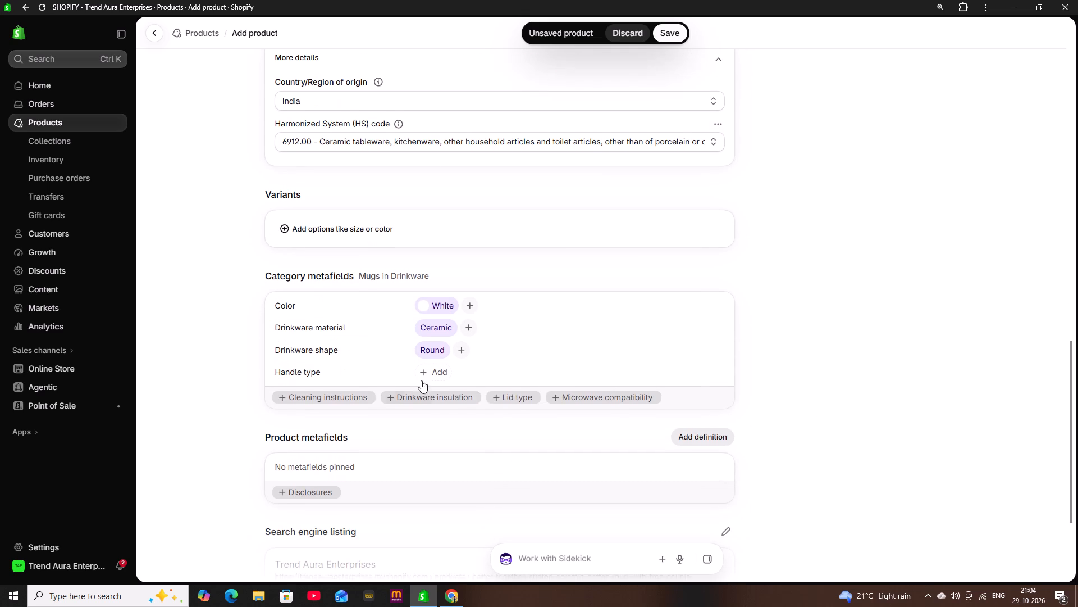
left_click(438, 366)
left_click(488, 415)
left_click(853, 365)
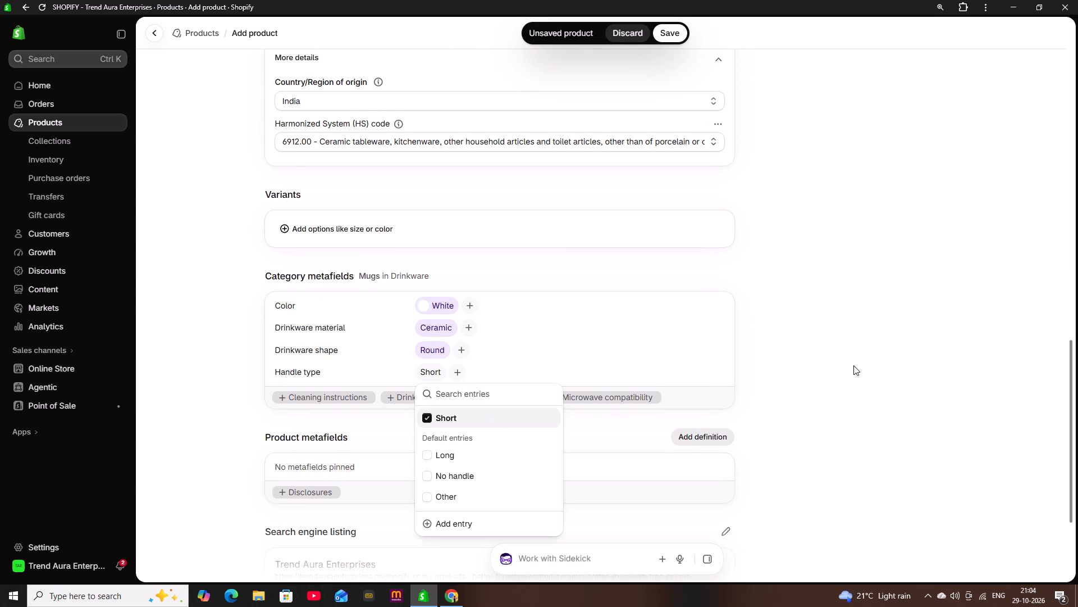
Check the completed Better Together listing and save the product.
scroll(784, 397, "down", 4)
scroll(784, 397, "up", 2)
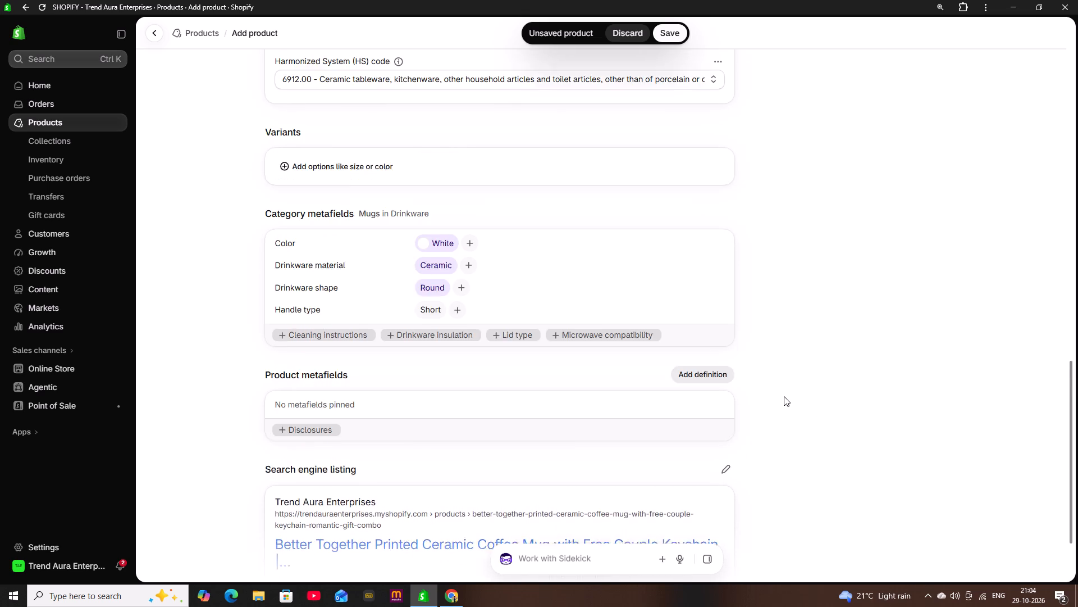
scroll(784, 395, "up", 6)
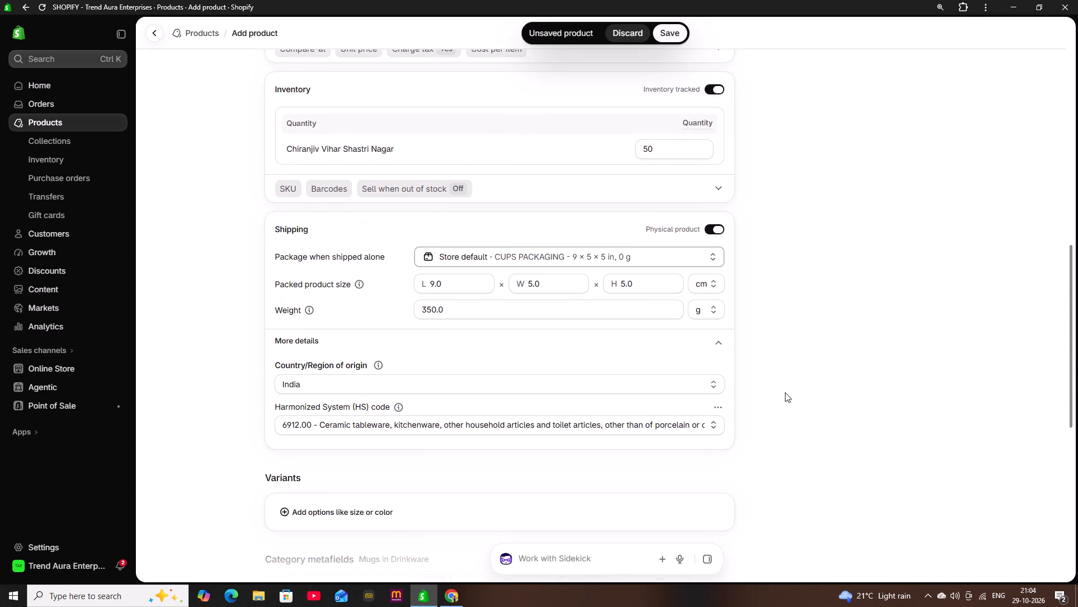
scroll(785, 392, "up", 2)
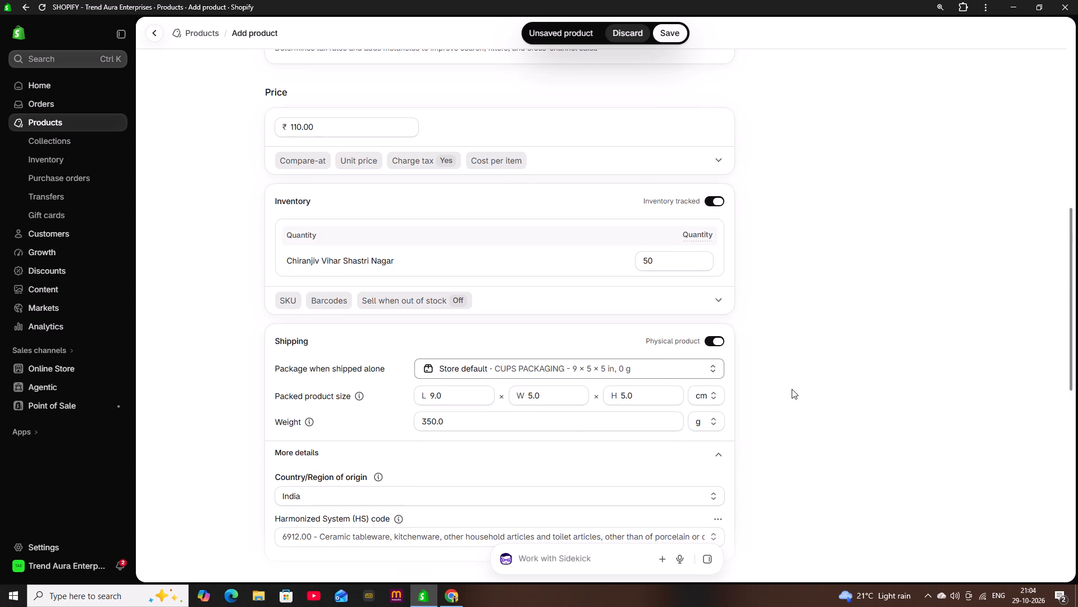
scroll(792, 389, "up", 7)
scroll(792, 337, "up", 6)
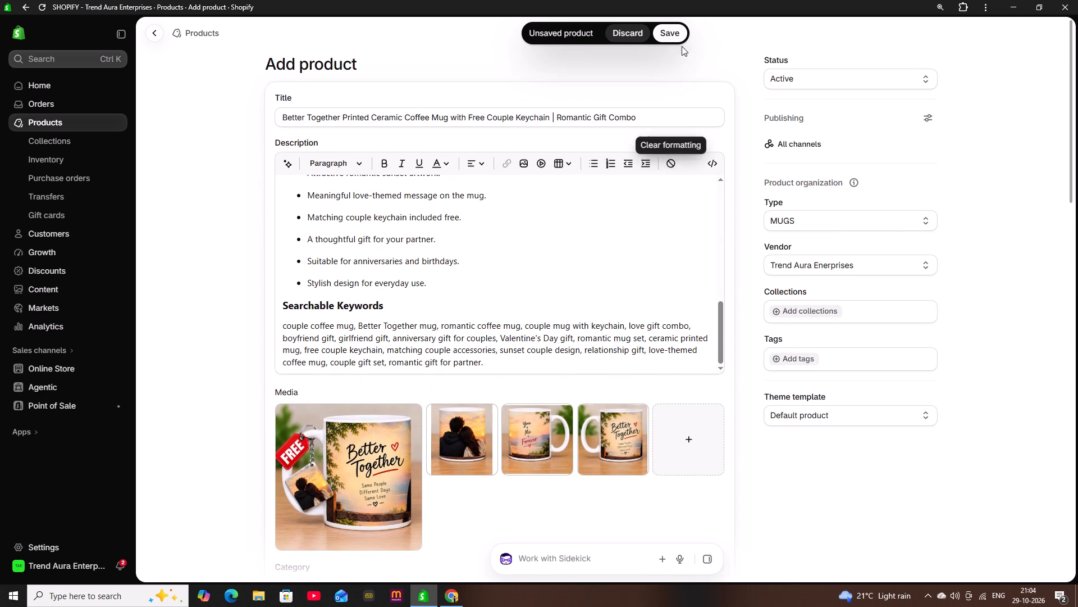
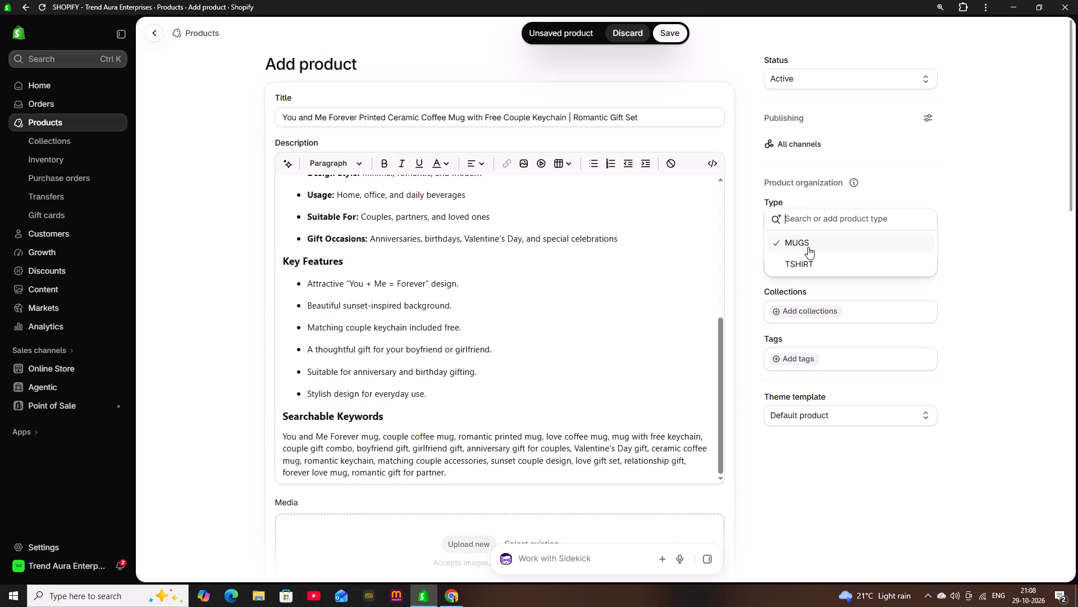
left_click(808, 247)
left_click(808, 260)
left_click(807, 292)
Upload picture 24, the You and Me Forever mug with its free keychain, as the product's first media image.
scroll(935, 244, "down", 3)
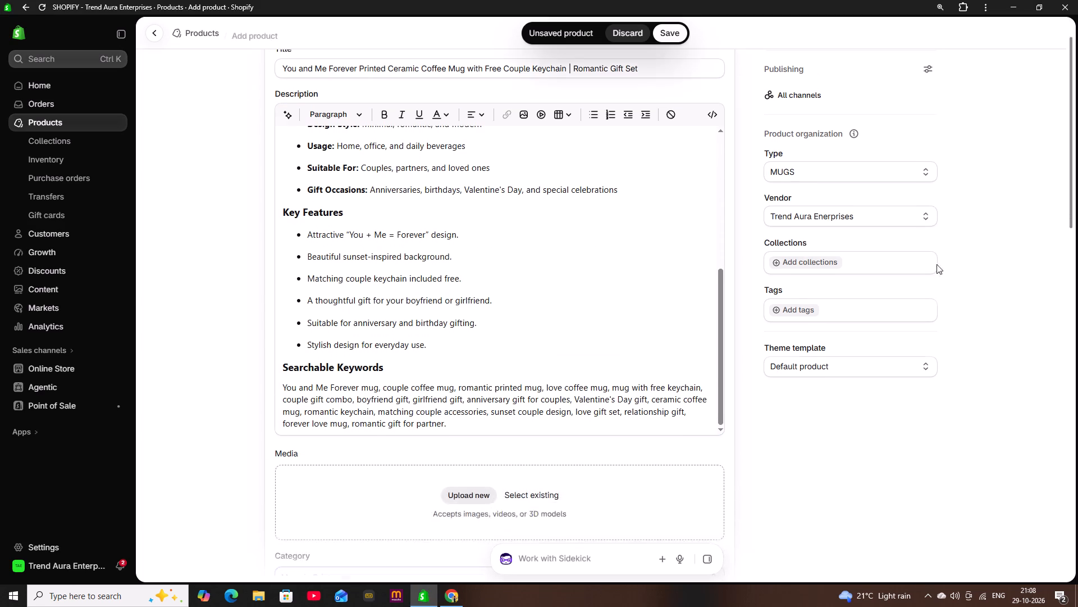
scroll(922, 279, "down", 1)
left_click(469, 320)
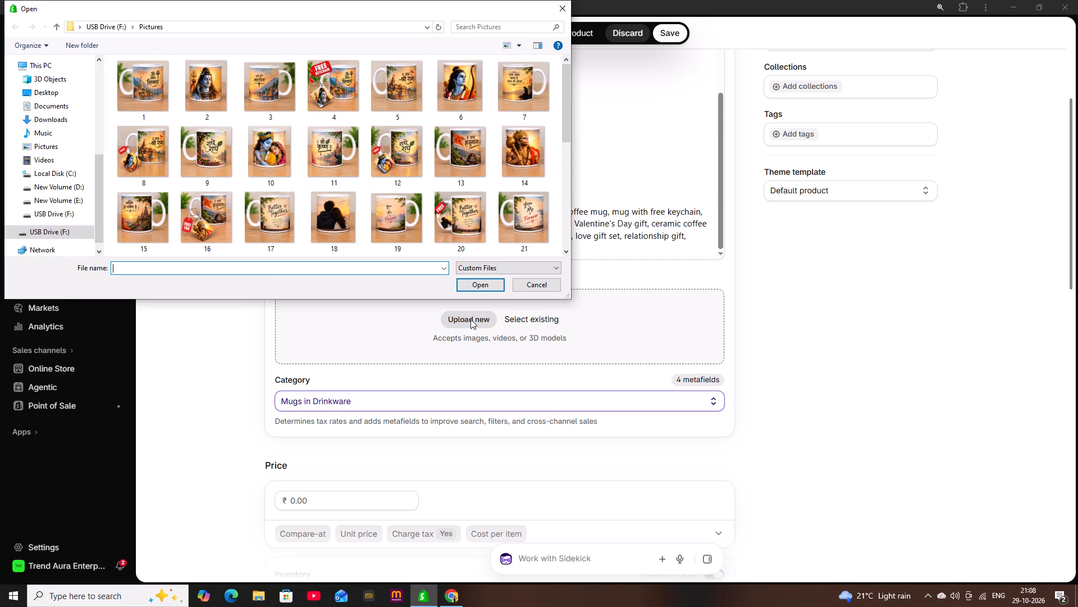
scroll(421, 175, "down", 1)
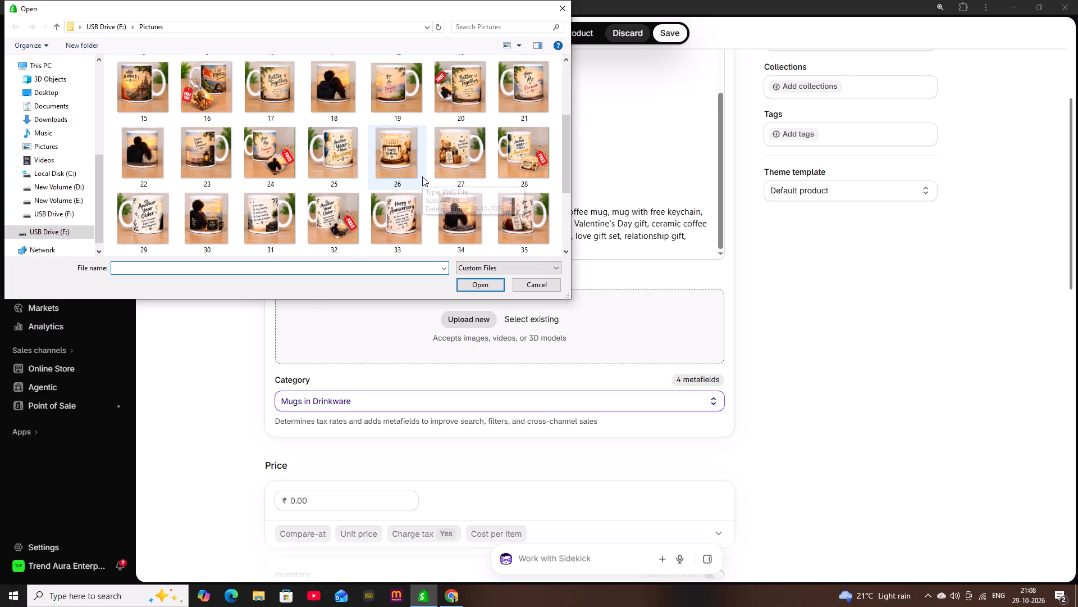
left_click(281, 158)
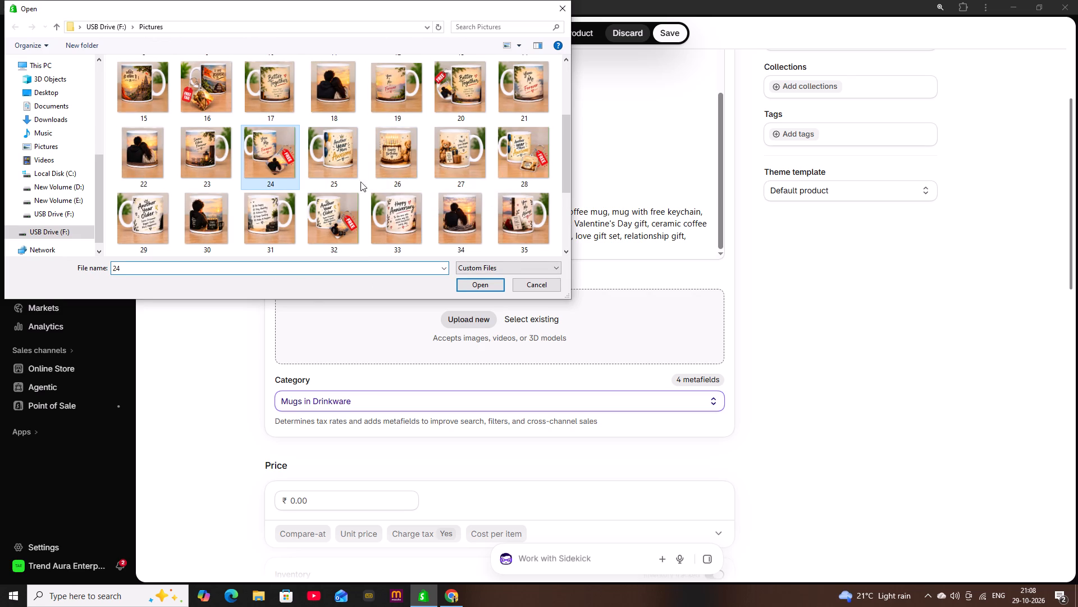
left_click(479, 284)
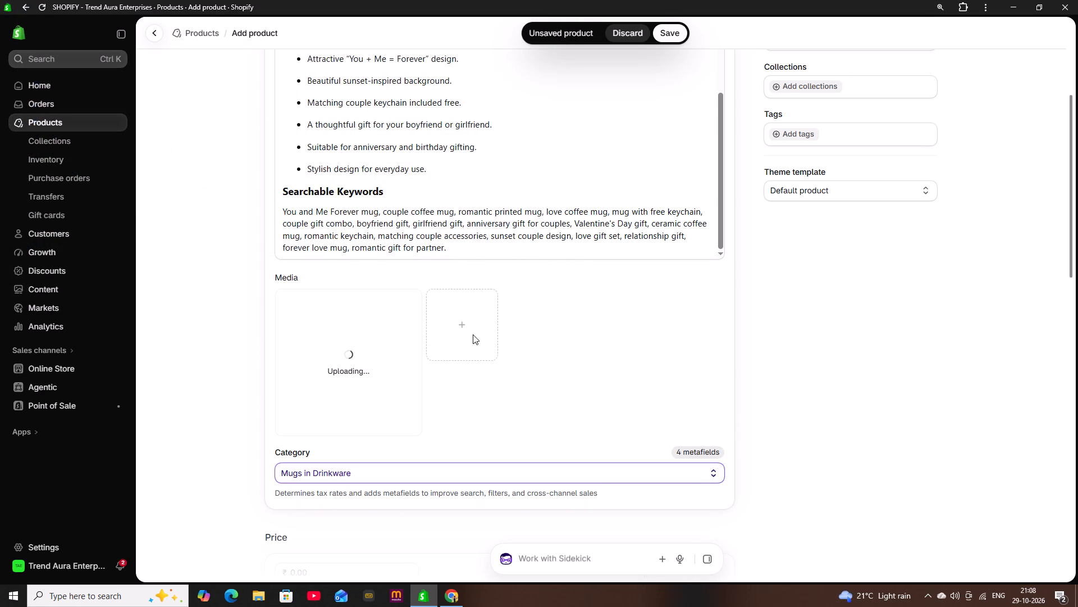
Upload picture 21, the You and Me Forever mug alone, as additional product media.
scroll(565, 369, "down", 2)
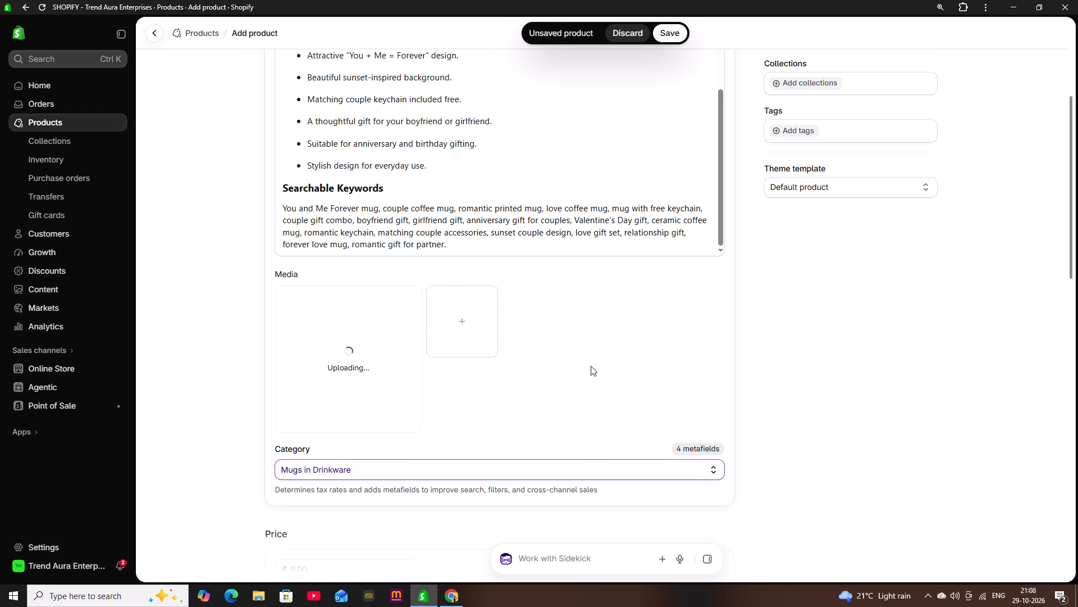
left_click(463, 229)
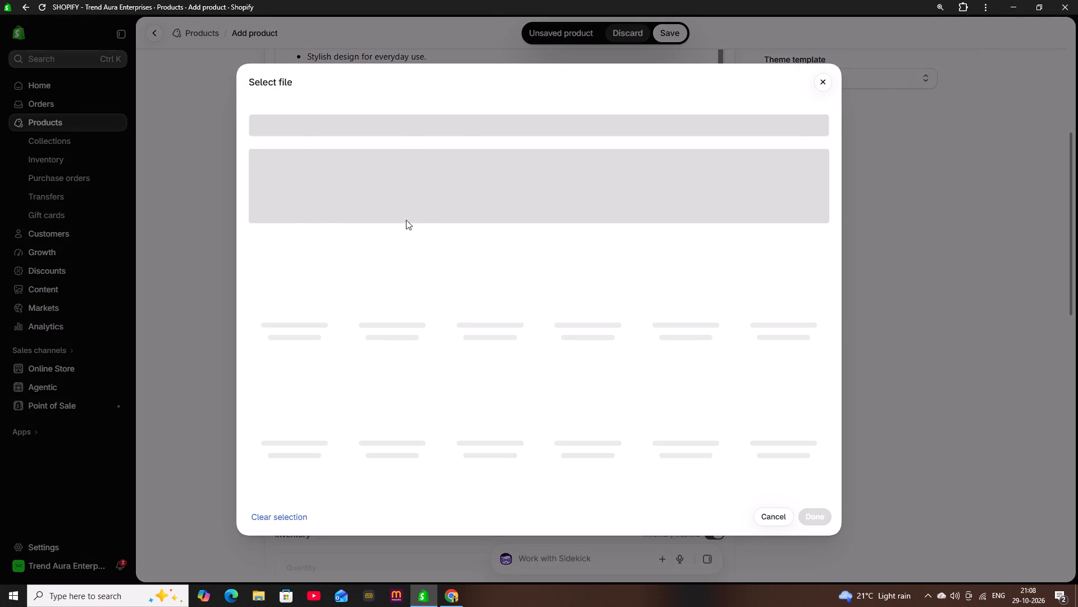
left_click(489, 202)
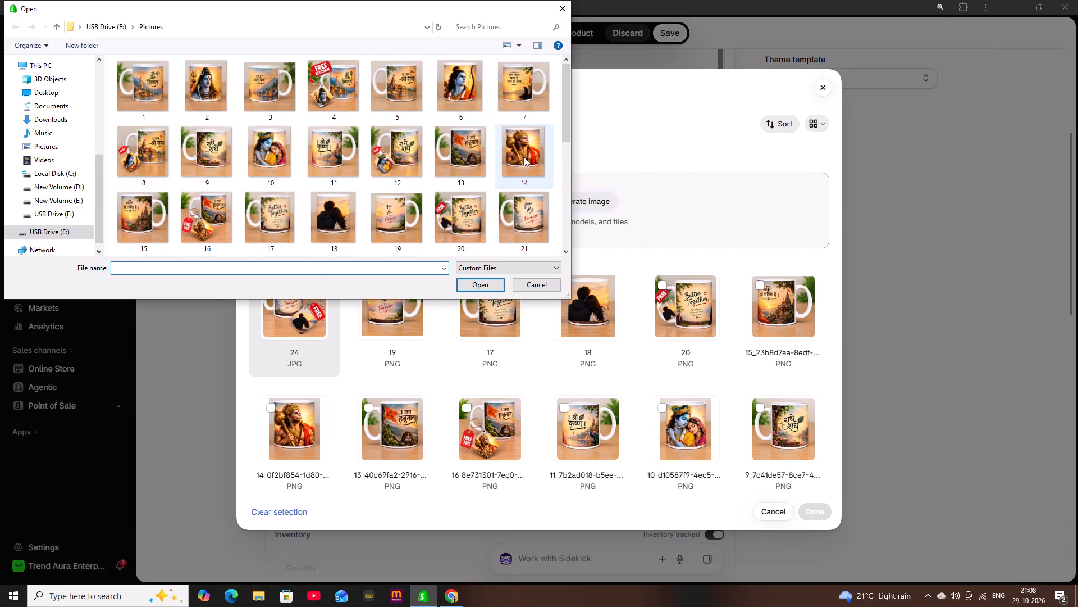
left_click(533, 203)
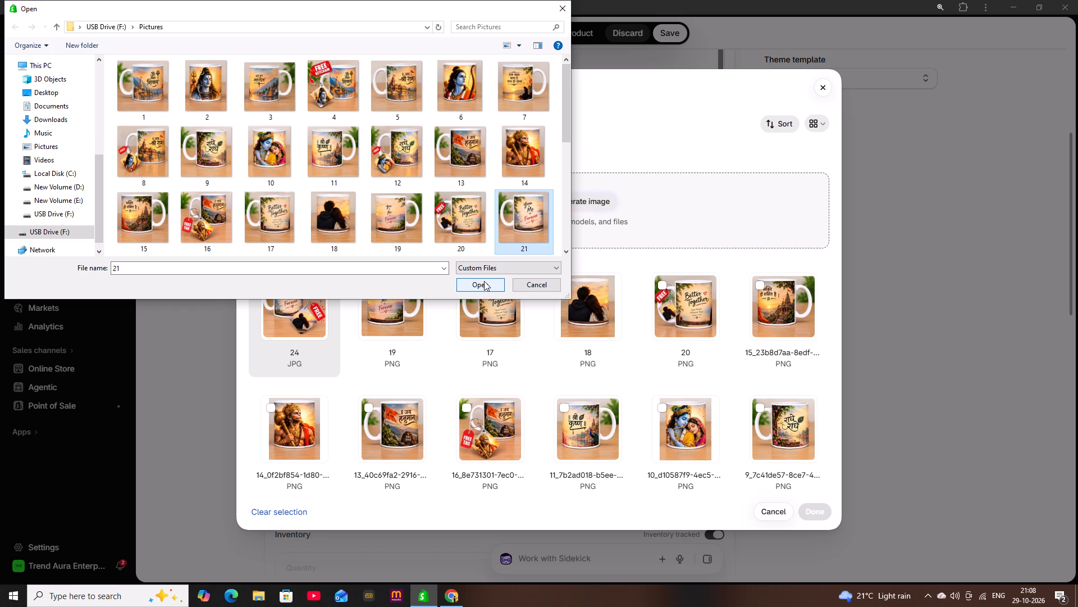
scroll(511, 243, "down", 1)
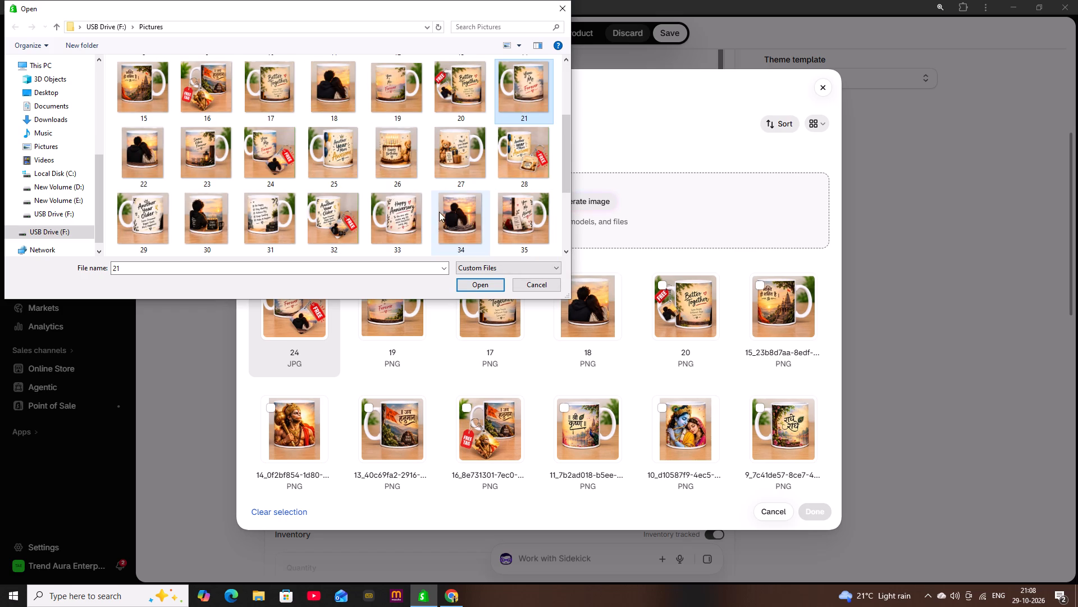
left_click(478, 279)
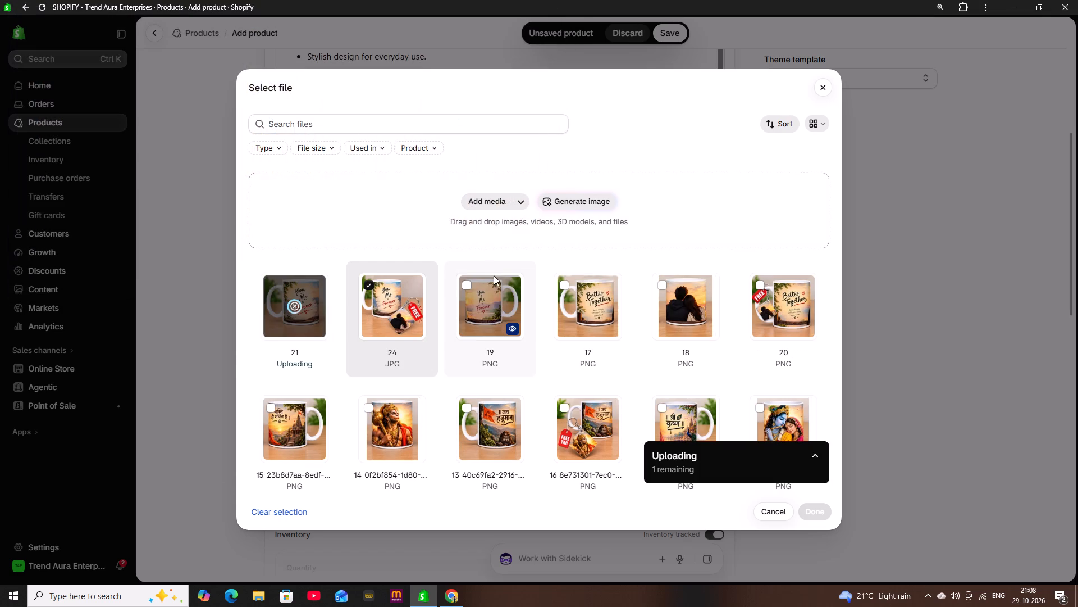
Upload pictures 22 and 23 as well and attach the selected images to the product.
left_click(486, 197)
scroll(299, 136, "down", 1)
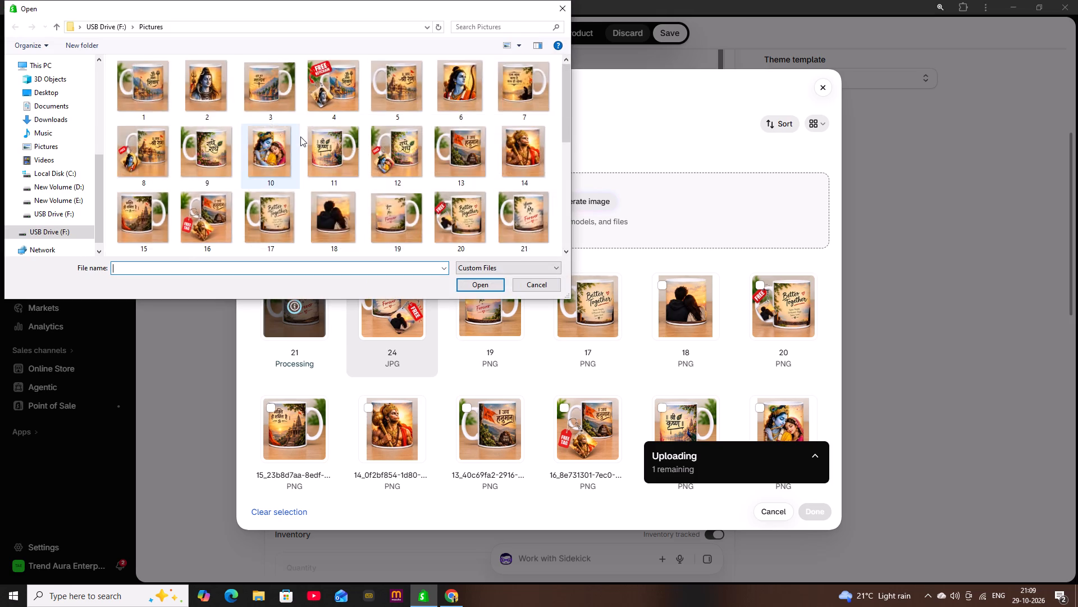
left_click_drag(115, 163, 129, 162)
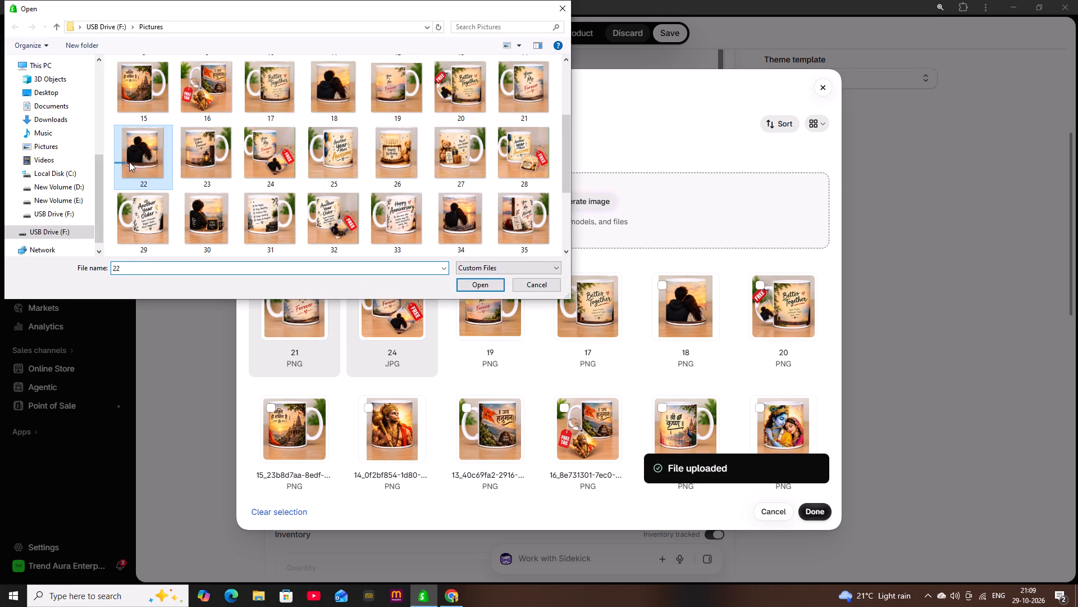
left_click_drag(129, 162, 220, 161)
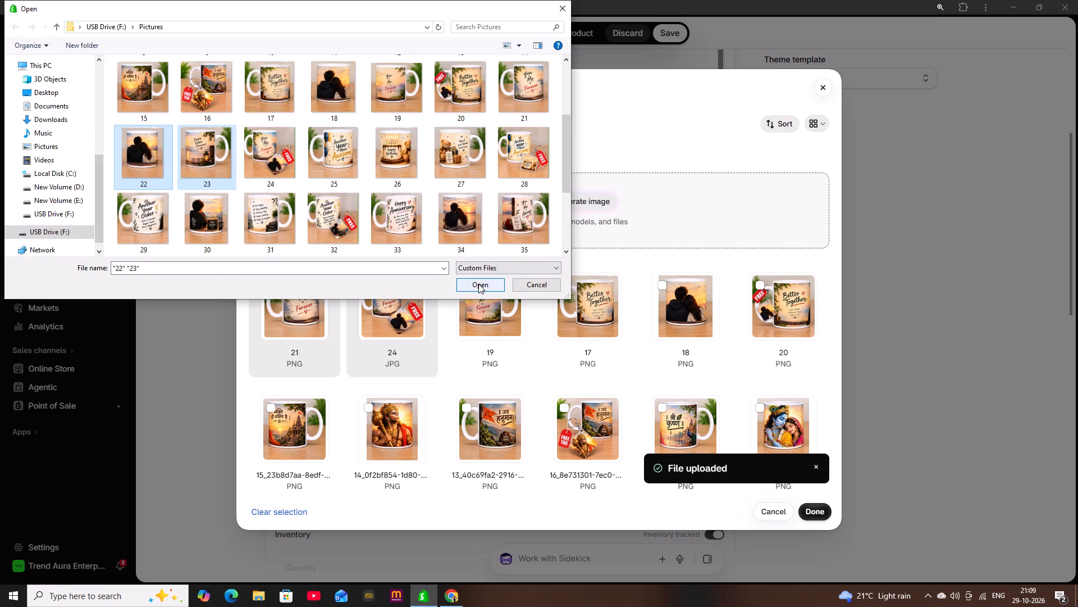
left_click(478, 284)
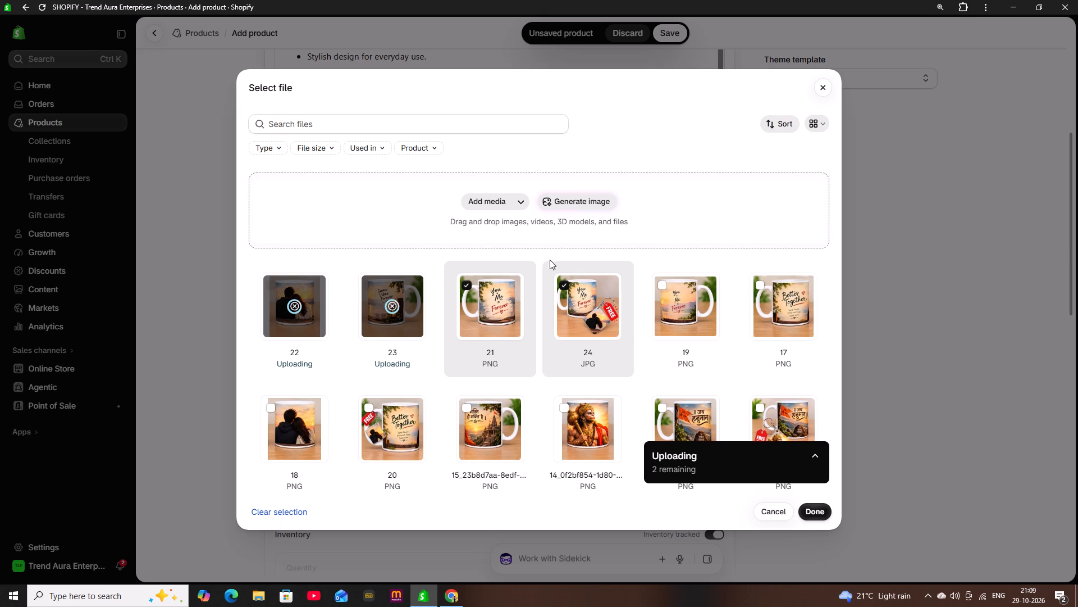
left_click(816, 514)
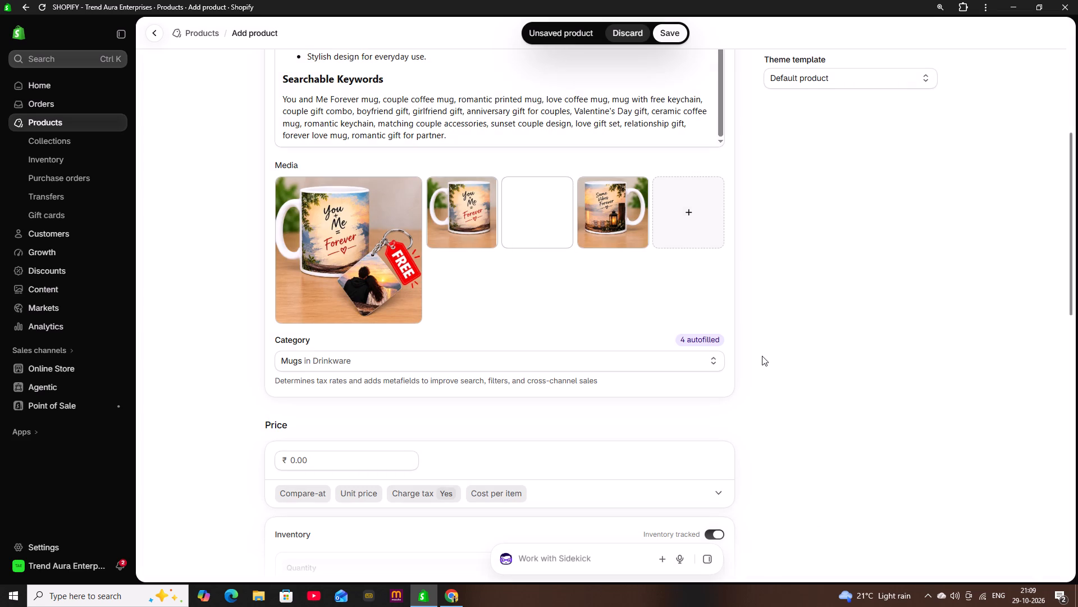
Set the You and Me Forever product's price to ₹110 and its stock quantity to 50.
left_click(316, 455)
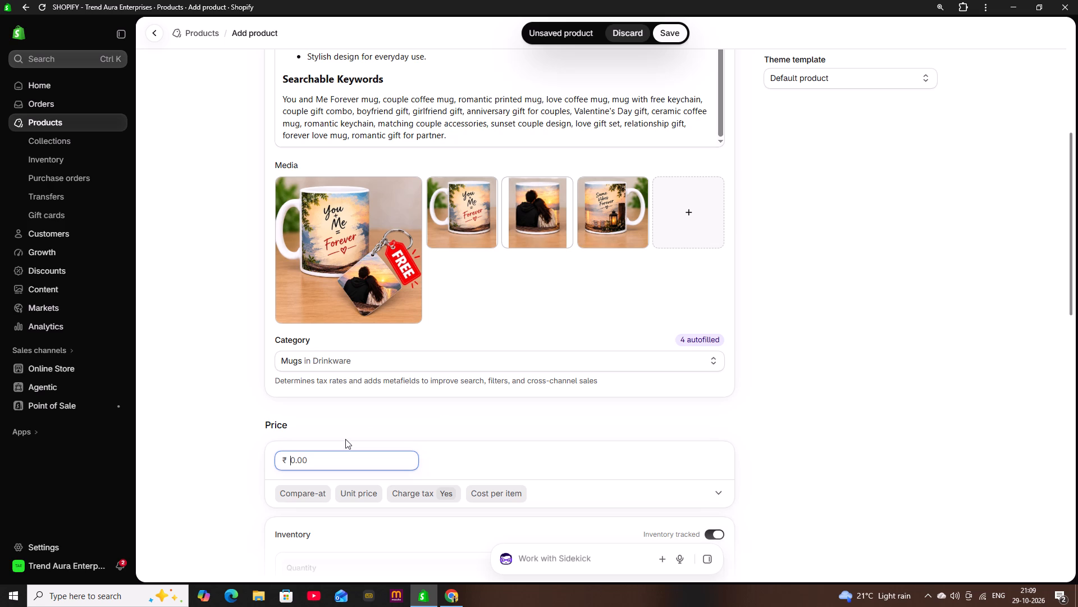
type("110")
scroll(577, 453, "down", 2)
scroll(609, 414, "down", 1)
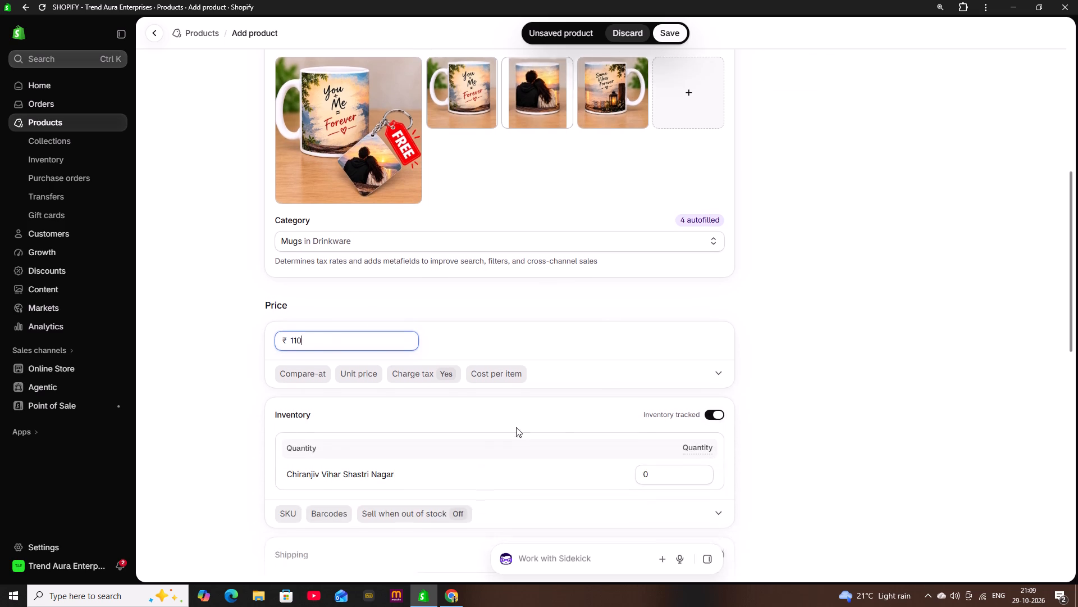
scroll(737, 388, "down", 2)
left_click(673, 306)
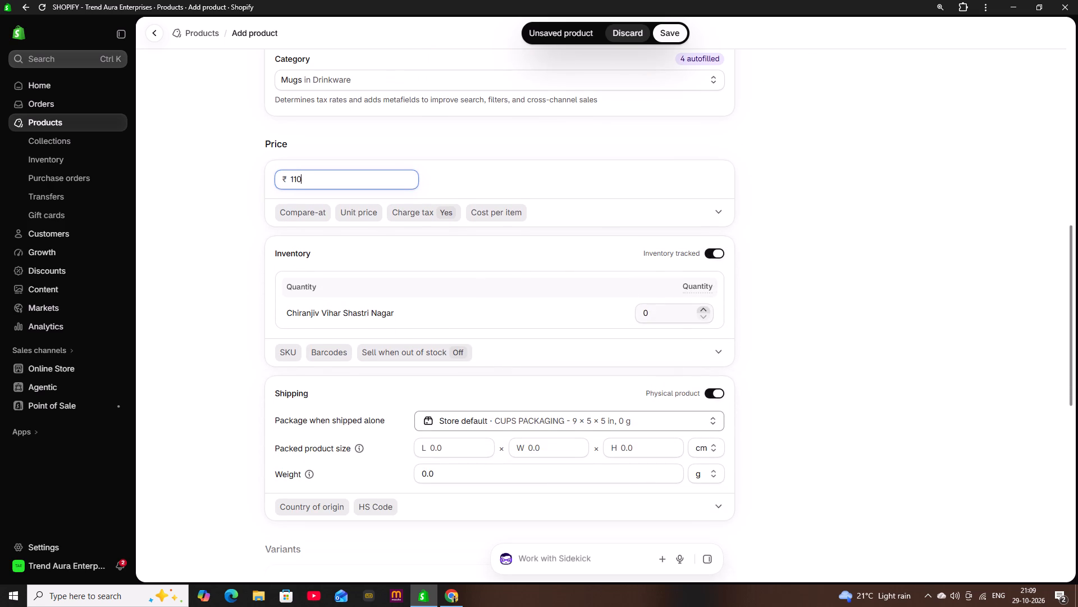
type("50")
Set the packed product size to 9 cm long, 5 cm wide and 5 cm high.
scroll(670, 361, "down", 1)
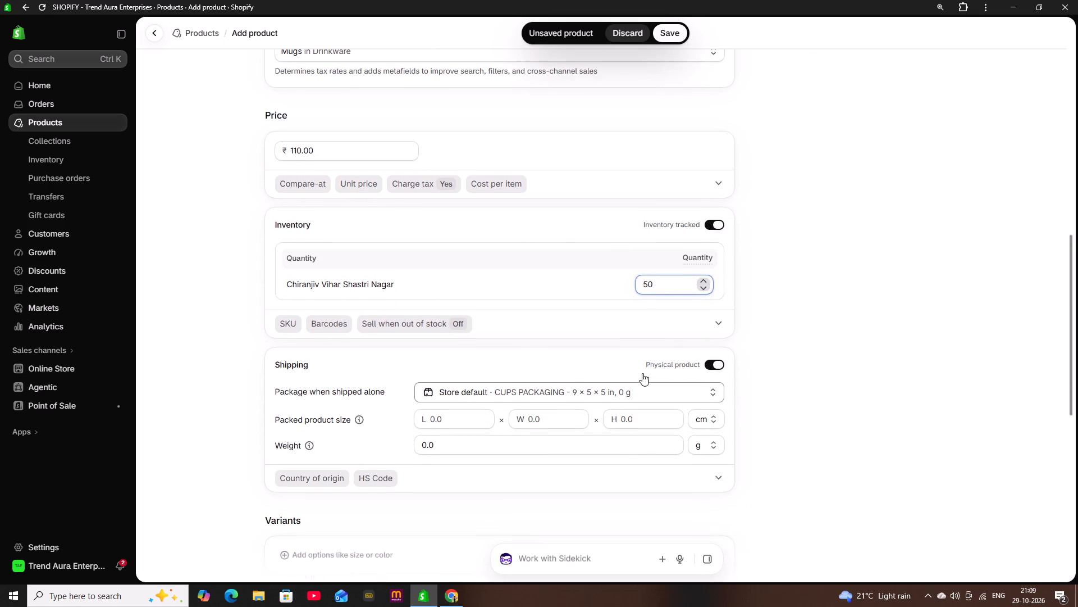
left_click(456, 386)
key("9")
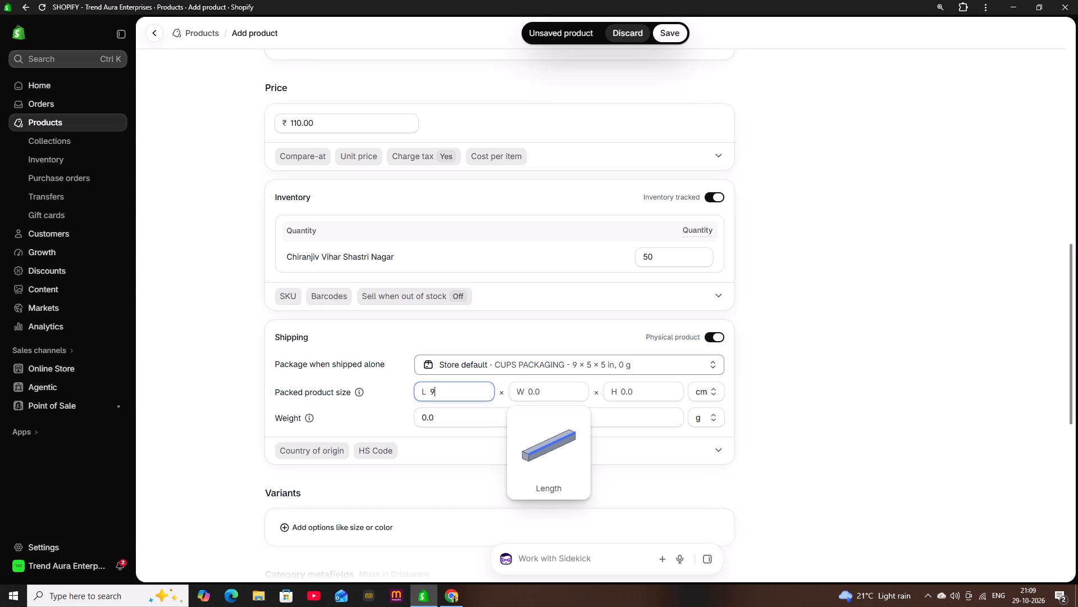
left_click(564, 386)
key("5")
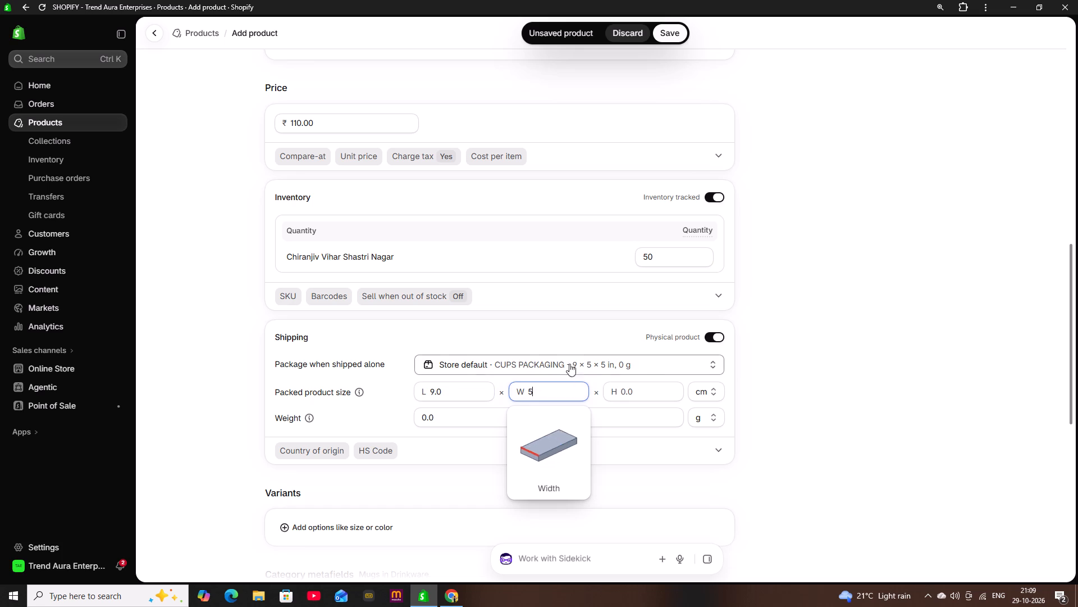
left_click(652, 388)
key("5")
Set the product's shipping weight to 350 g.
left_click(600, 420)
key("BackSpace")
key("BackSpace")
key("BackSpace")
key("BackSpace")
key("BackSpace")
key("BackSpace")
key("BackSpace")
key("BackSpace")
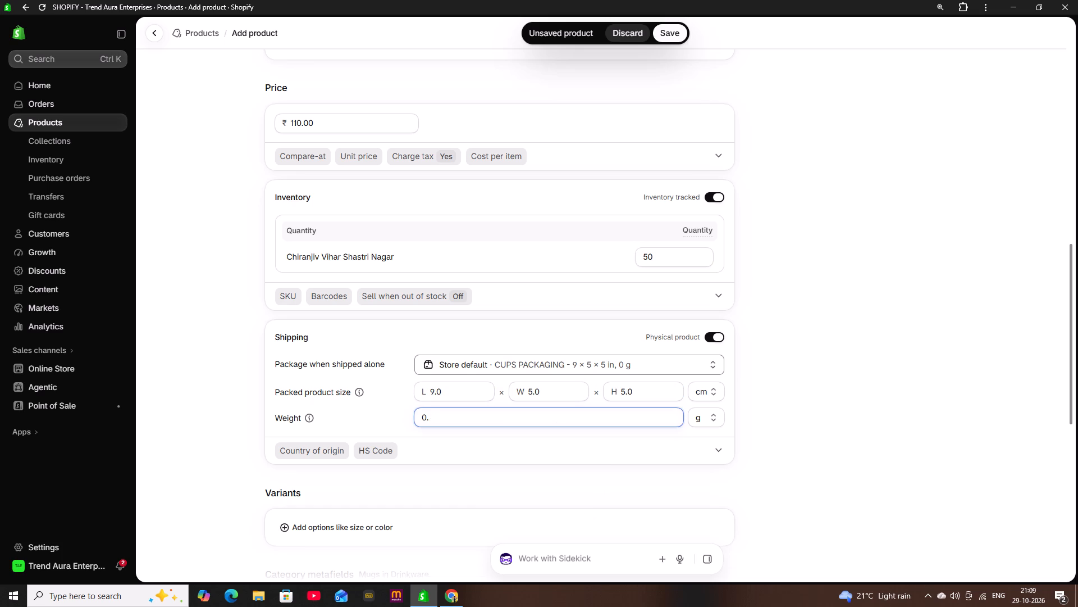
type("35")
key("0")
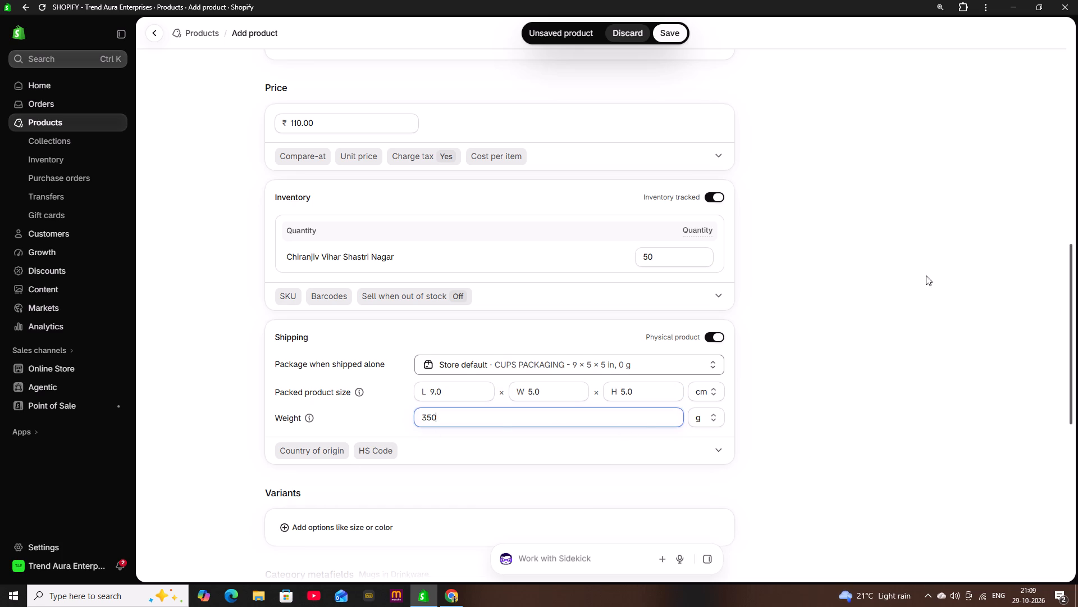
Review the product's description, media, organization details, price, inventory and shipping entries.
scroll(897, 277, "up", 1)
scroll(851, 296, "up", 10)
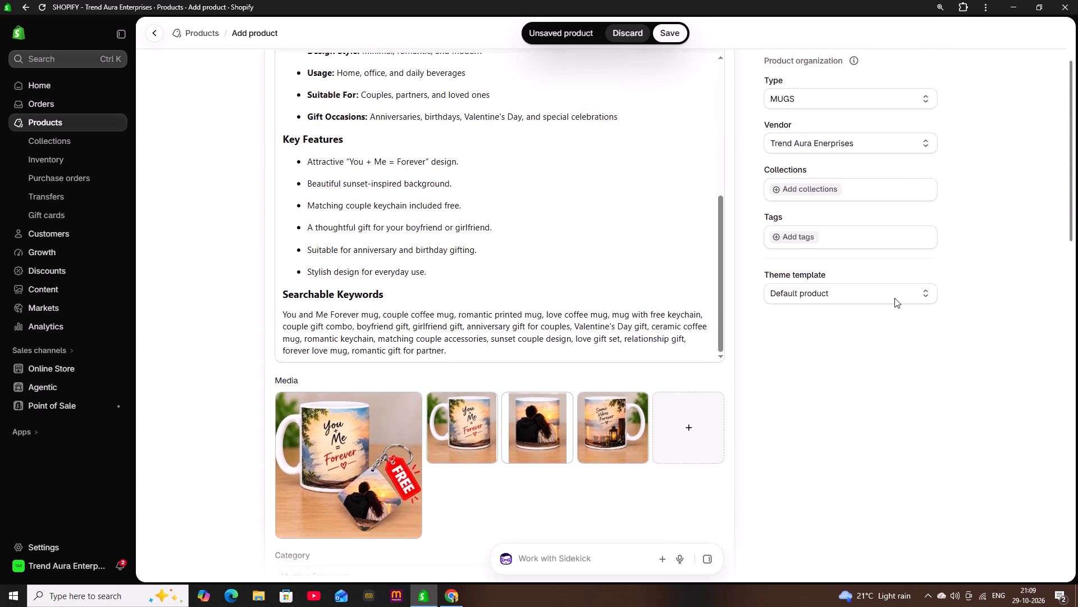
scroll(896, 323, "down", 3)
scroll(881, 368, "down", 2)
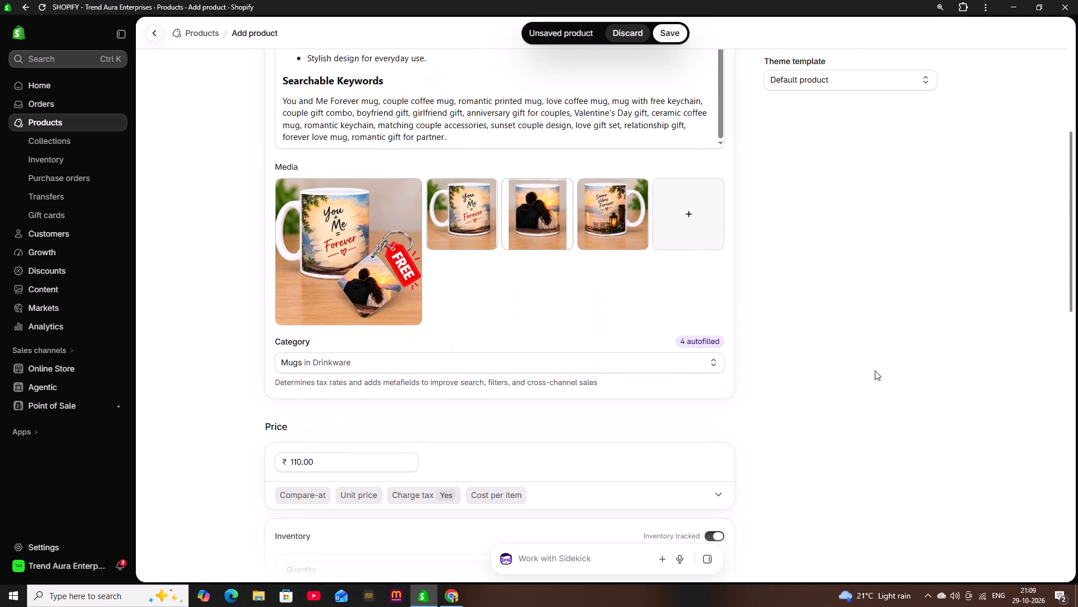
scroll(871, 374, "down", 2)
scroll(794, 377, "down", 2)
scroll(452, 378, "down", 2)
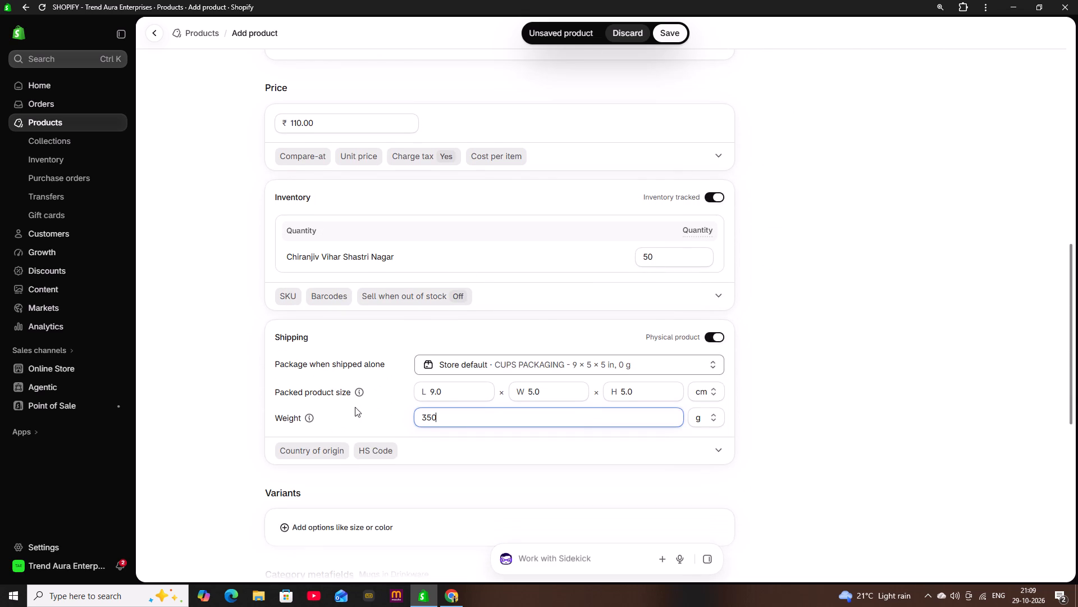
Set the product's country of origin to India in the additional shipping details.
left_click(300, 454)
left_click(366, 493)
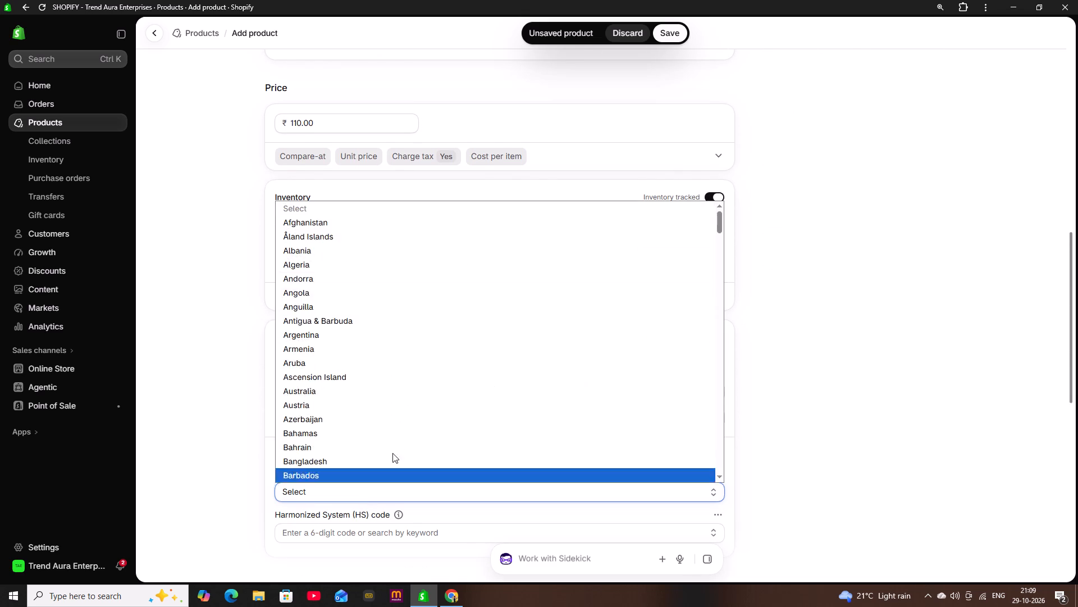
scroll(420, 395, "down", 8)
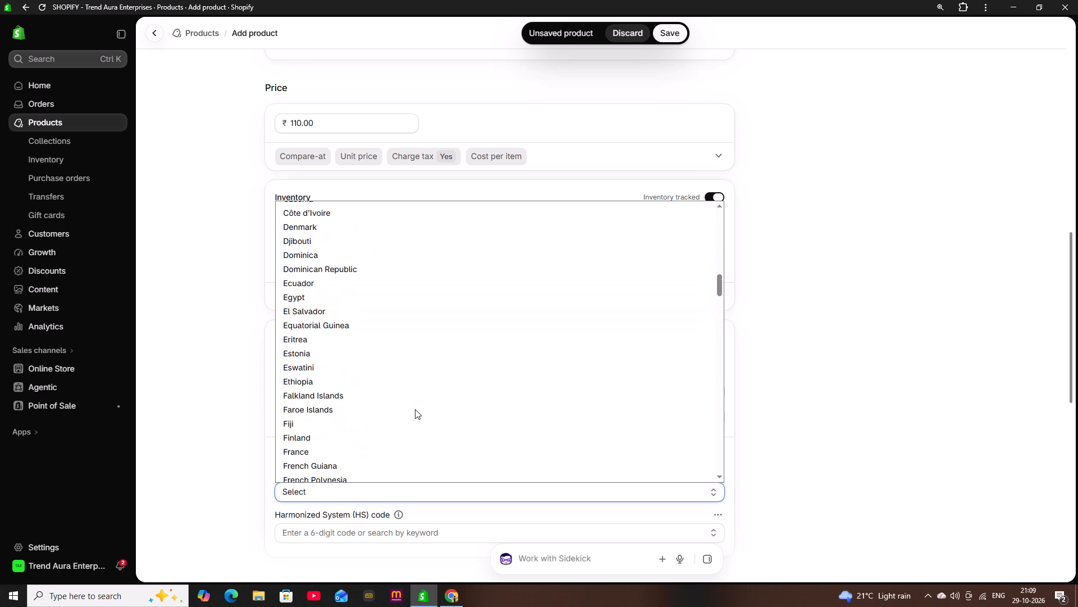
scroll(415, 409, "down", 3)
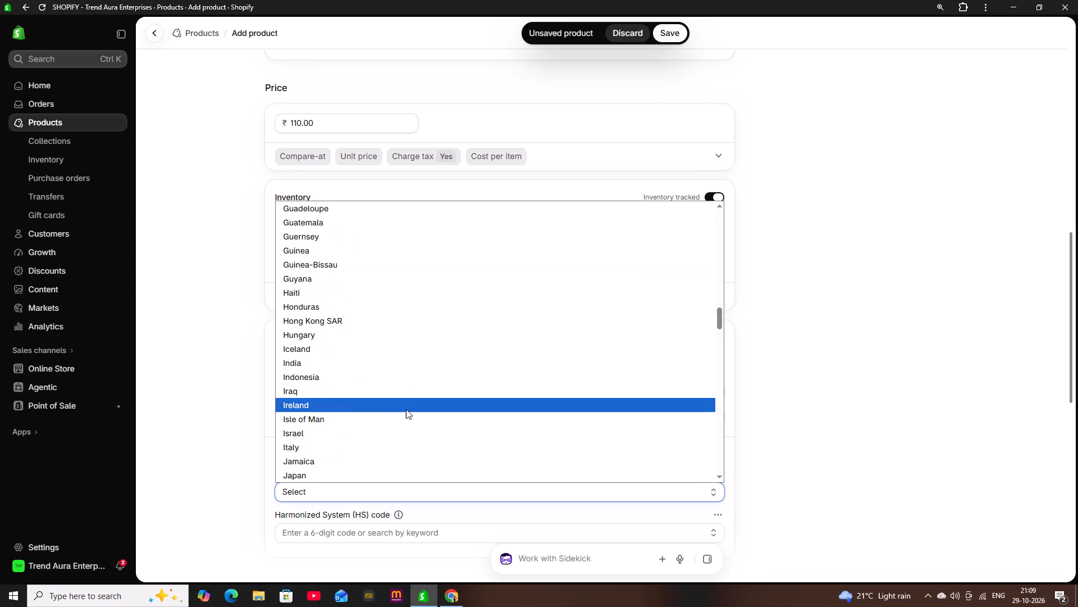
left_click(342, 367)
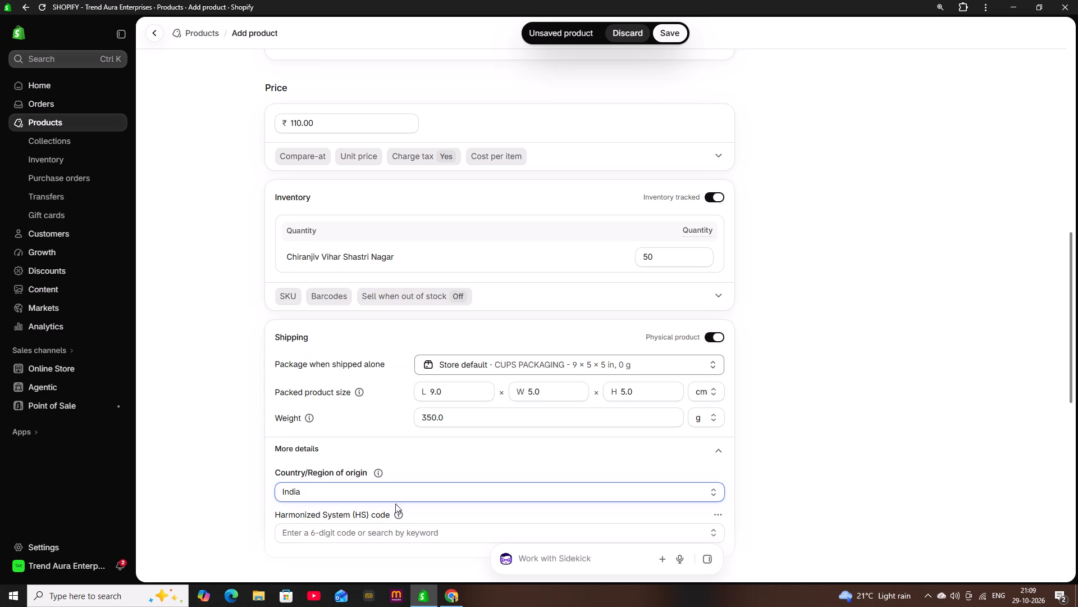
Search the HS code for 6912 and assign 6912.00, ceramic tableware and kitchenware other than porcelain or china.
scroll(399, 502, "down", 2)
left_click(432, 422)
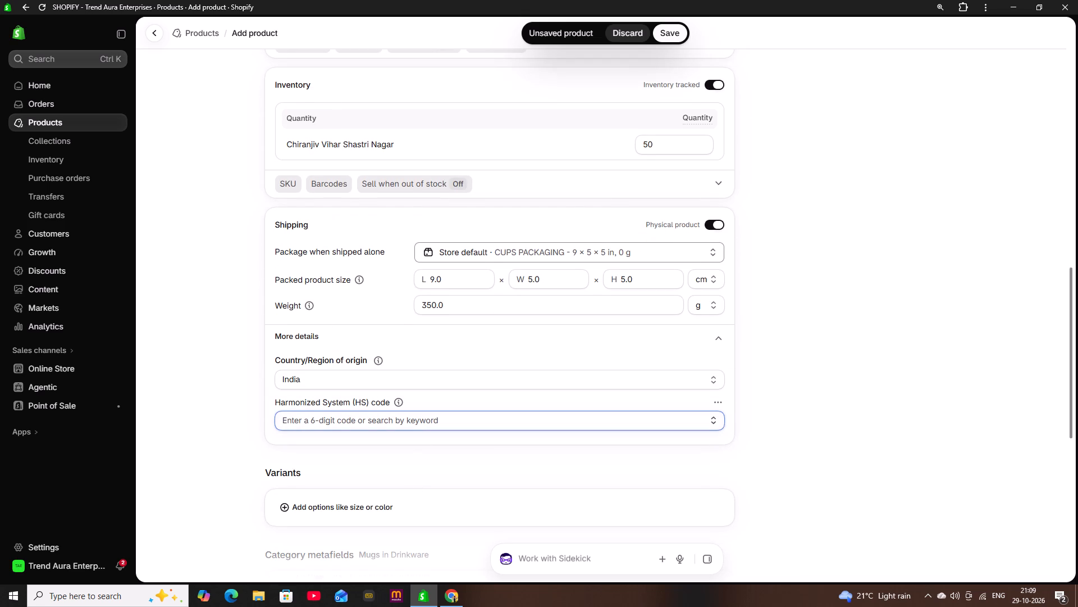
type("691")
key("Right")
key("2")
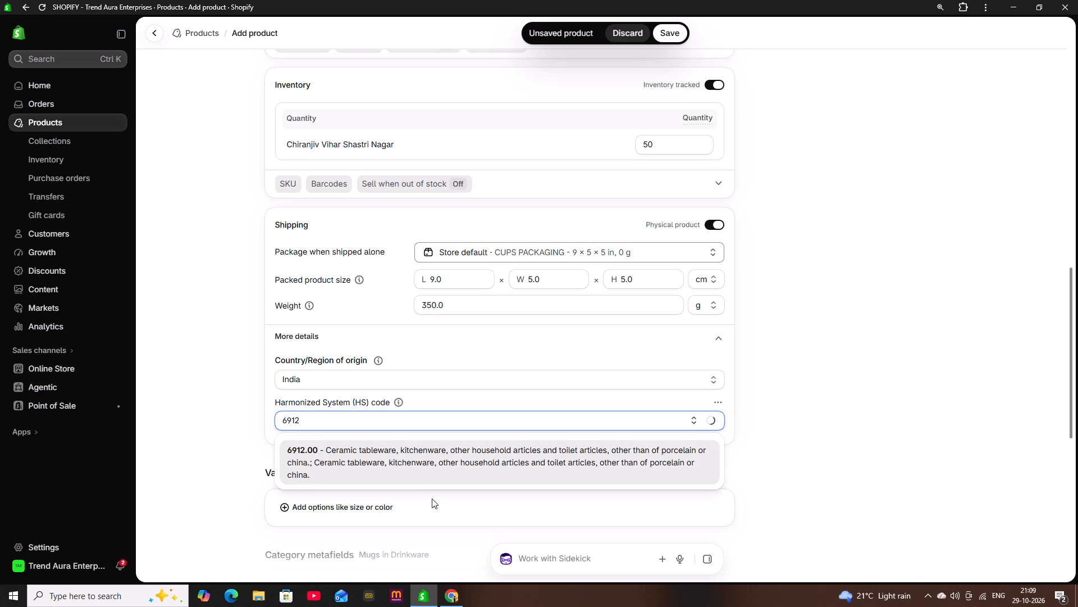
left_click(424, 463)
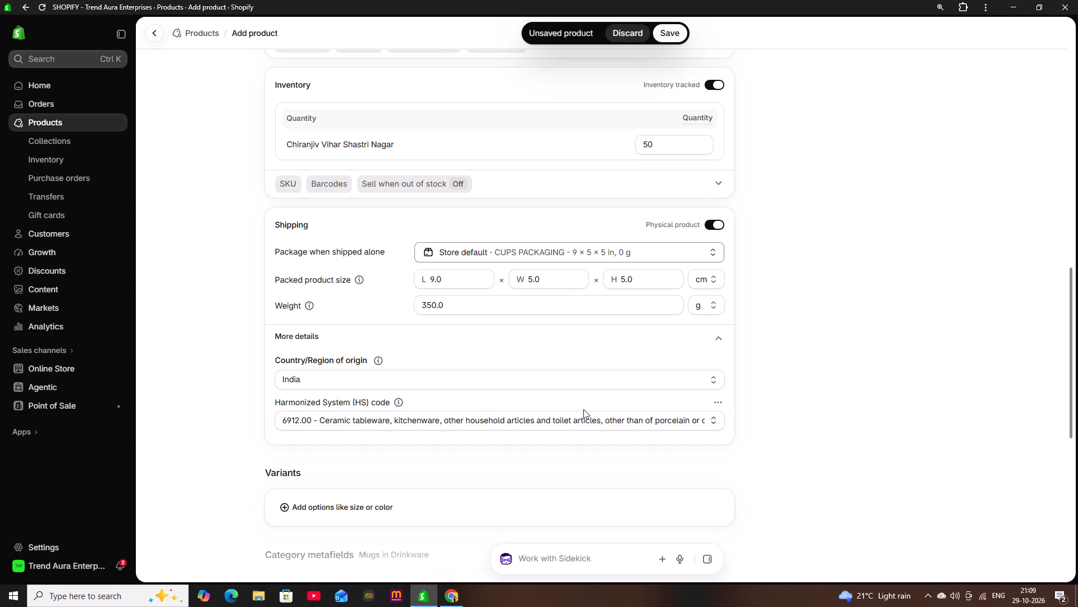
Look over the category metafields and search engine listing, and save the You and Me Forever product.
scroll(563, 389, "down", 2)
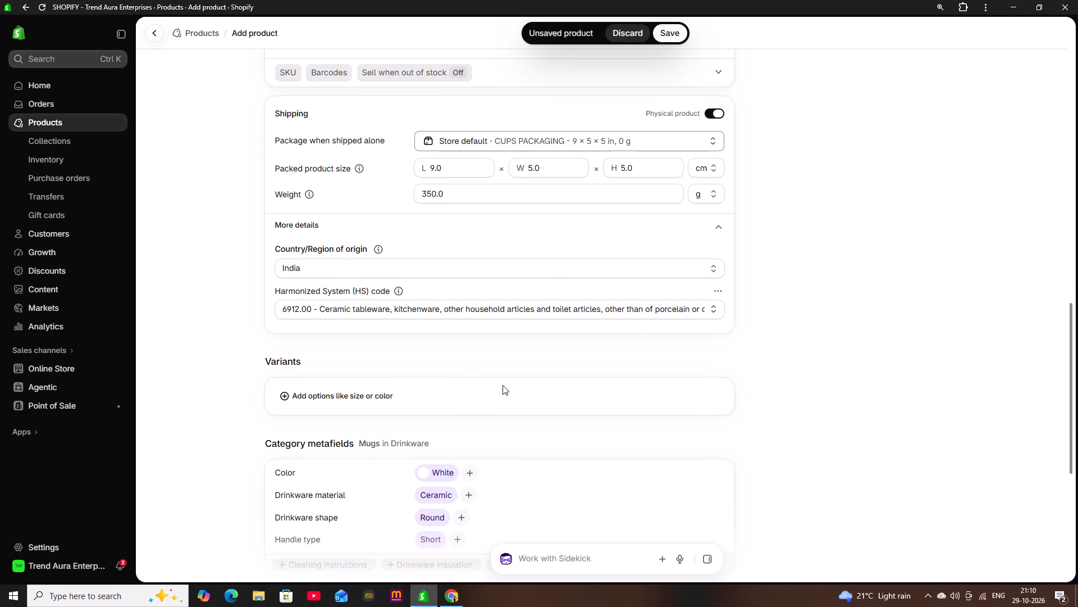
scroll(537, 398, "down", 1)
scroll(777, 364, "down", 3)
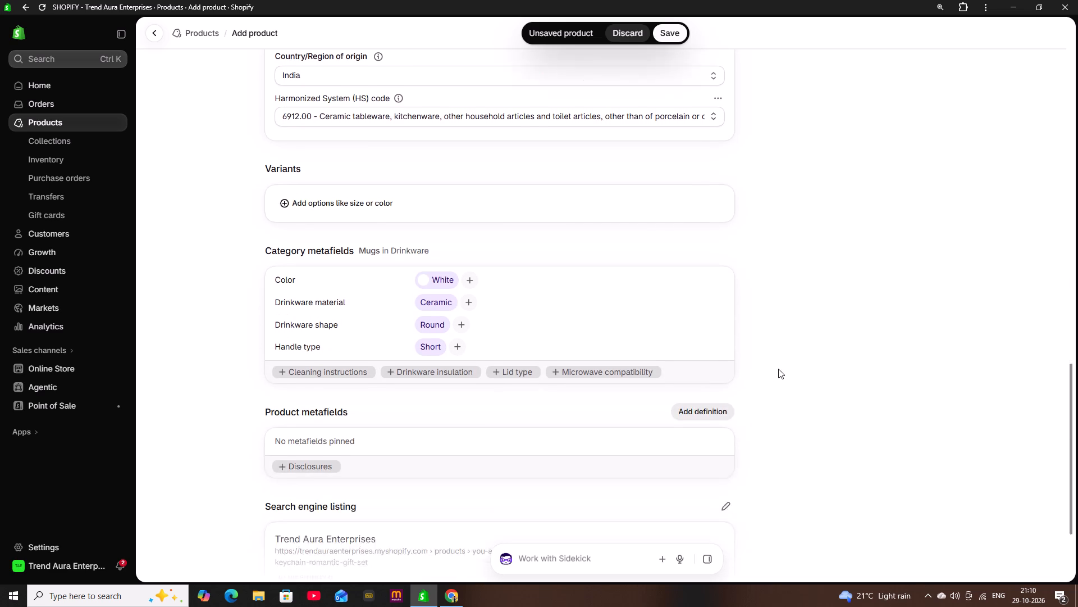
scroll(778, 369, "down", 2)
scroll(787, 361, "up", 2)
left_click_drag(1077, 449, 1077, 348)
left_click(1033, 408)
left_click(1045, 434)
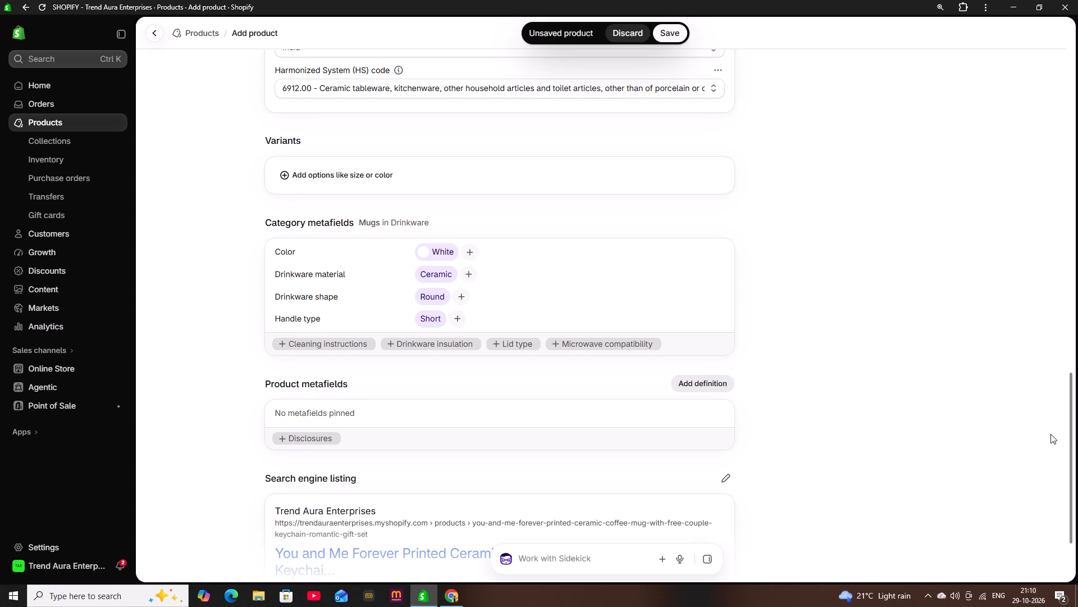
left_click_drag(1071, 432, 1077, 6)
left_click(675, 25)
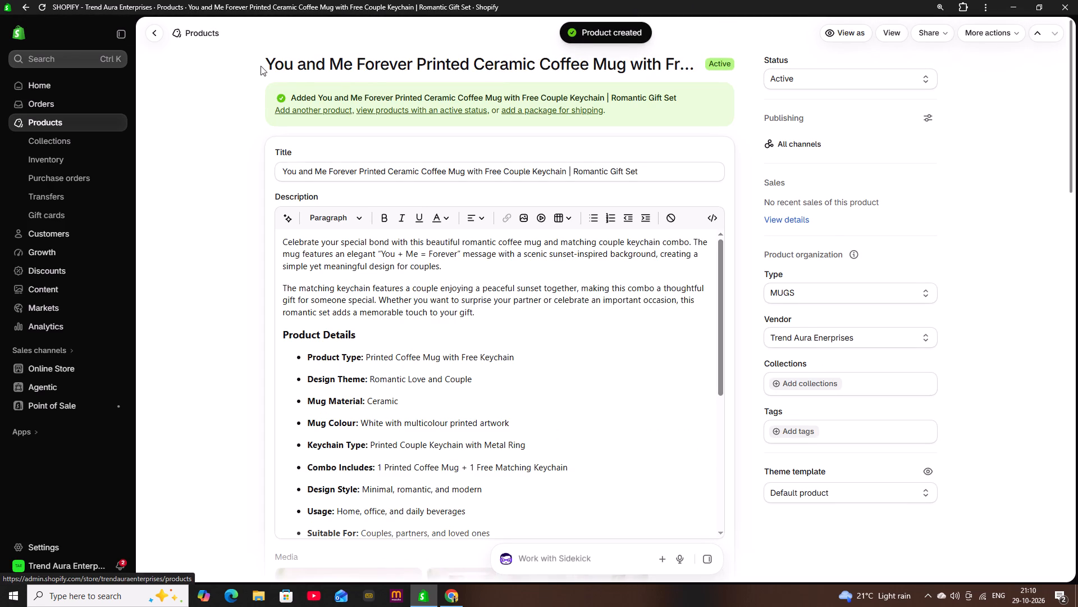
Check the saved product's details and images and return to the product list.
scroll(341, 93, "down", 2)
scroll(450, 114, "down", 2)
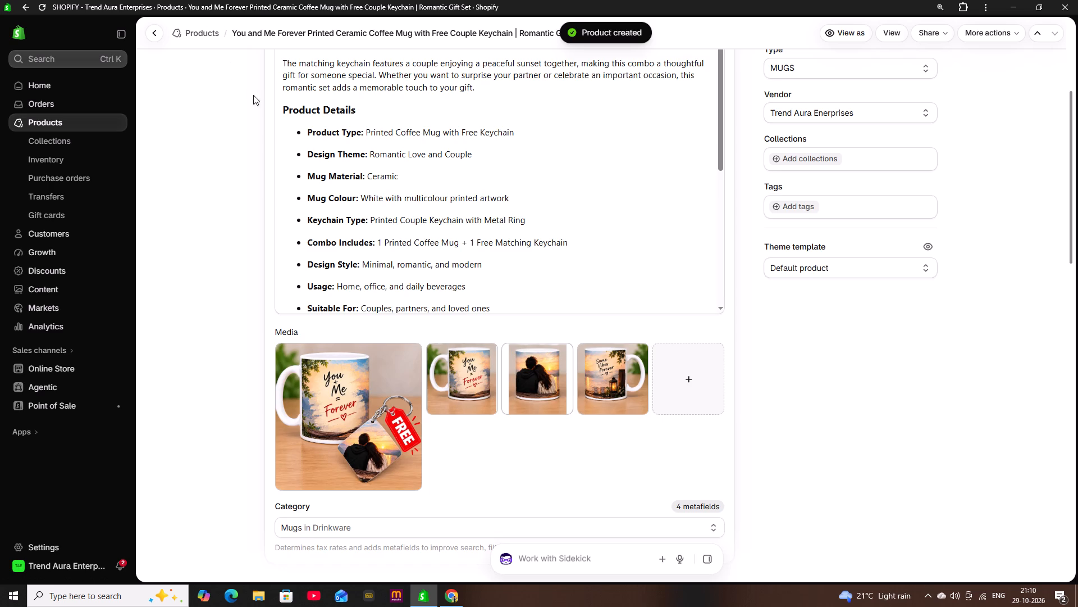
scroll(259, 96, "up", 6)
left_click(210, 29)
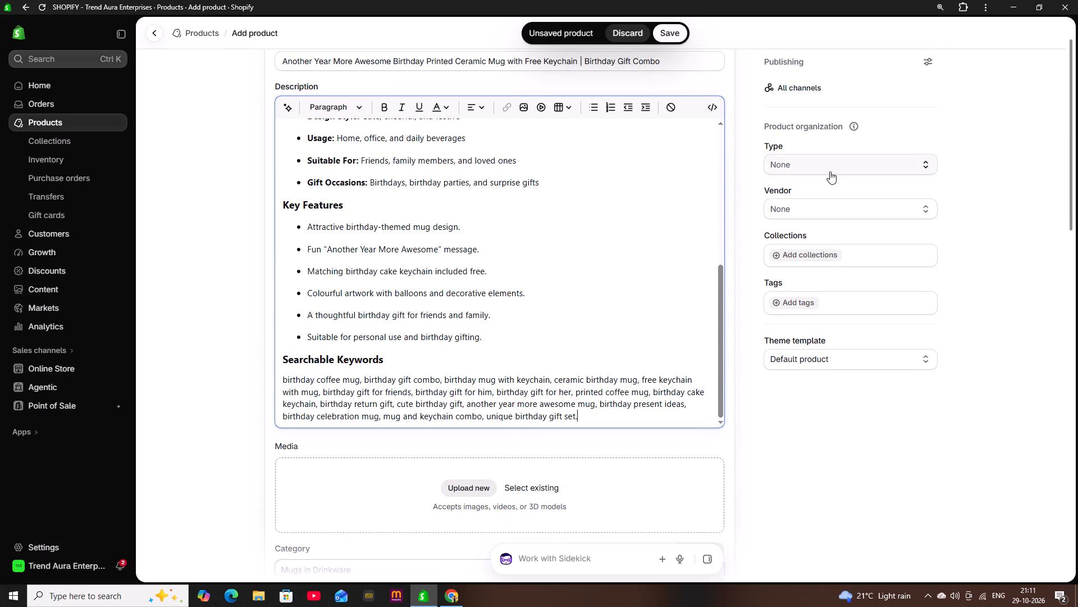
left_click(829, 156)
left_click(815, 188)
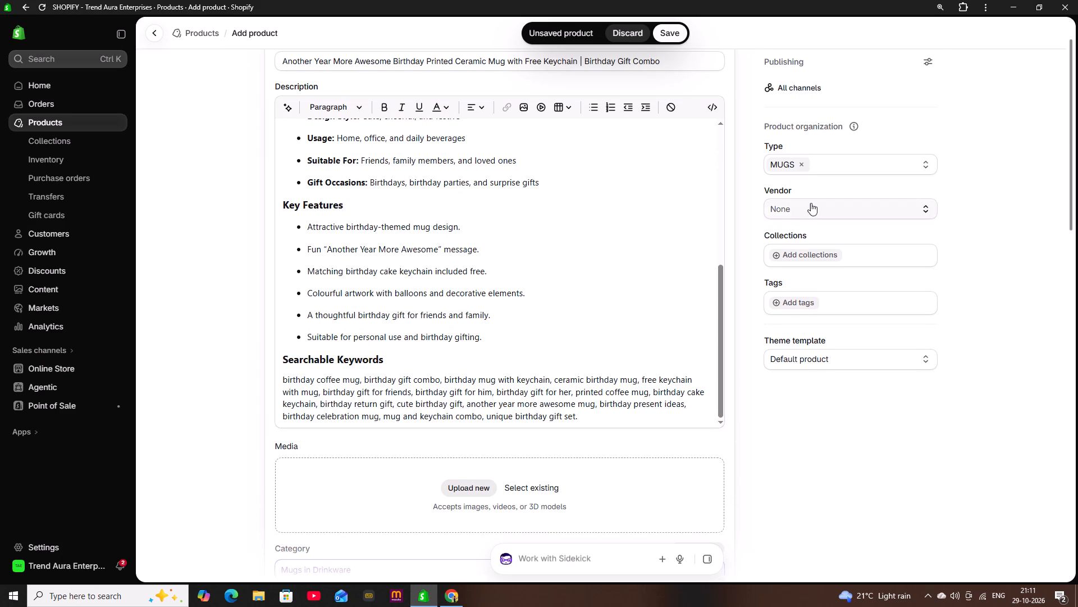
left_click(808, 205)
left_click(800, 229)
Upload picture 28, the birthday mug with the free keychain, from the USB drive's Pictures folder as the first product image.
scroll(704, 336, "down", 2)
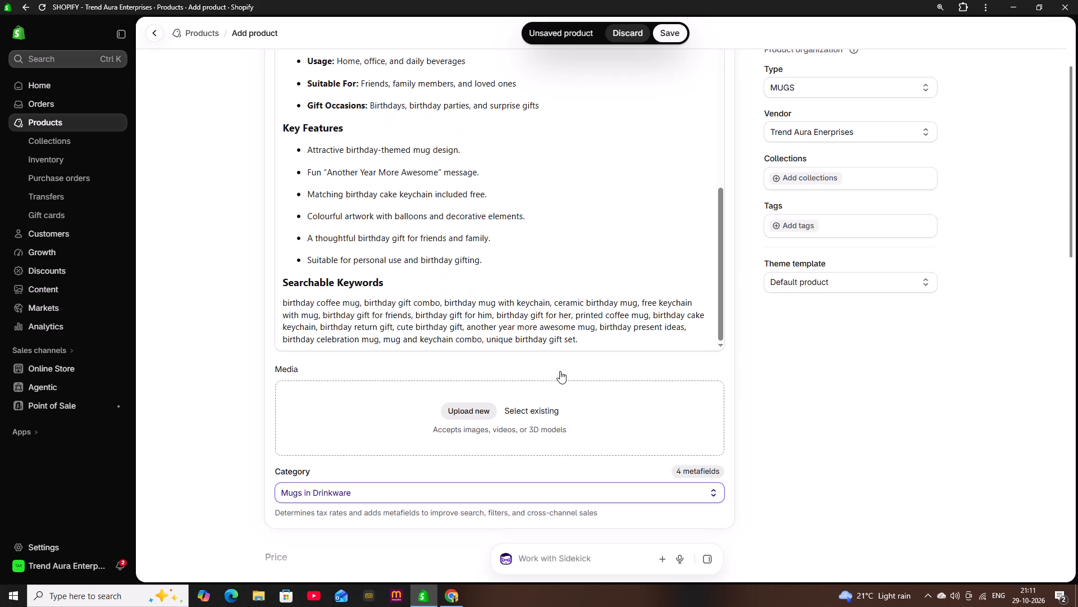
left_click(478, 379)
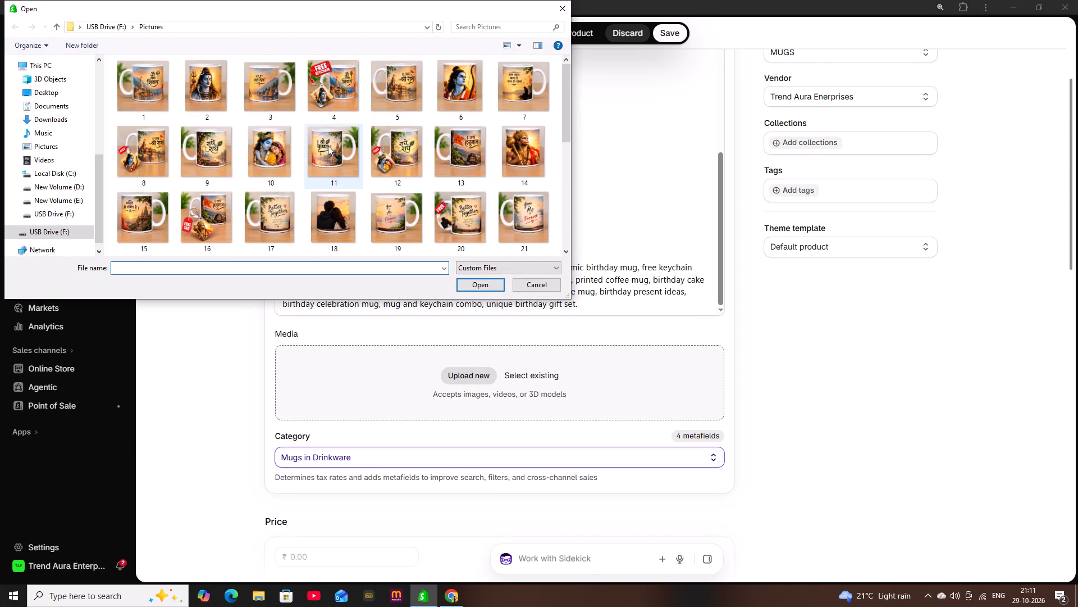
scroll(339, 146, "down", 2)
scroll(350, 140, "up", 1)
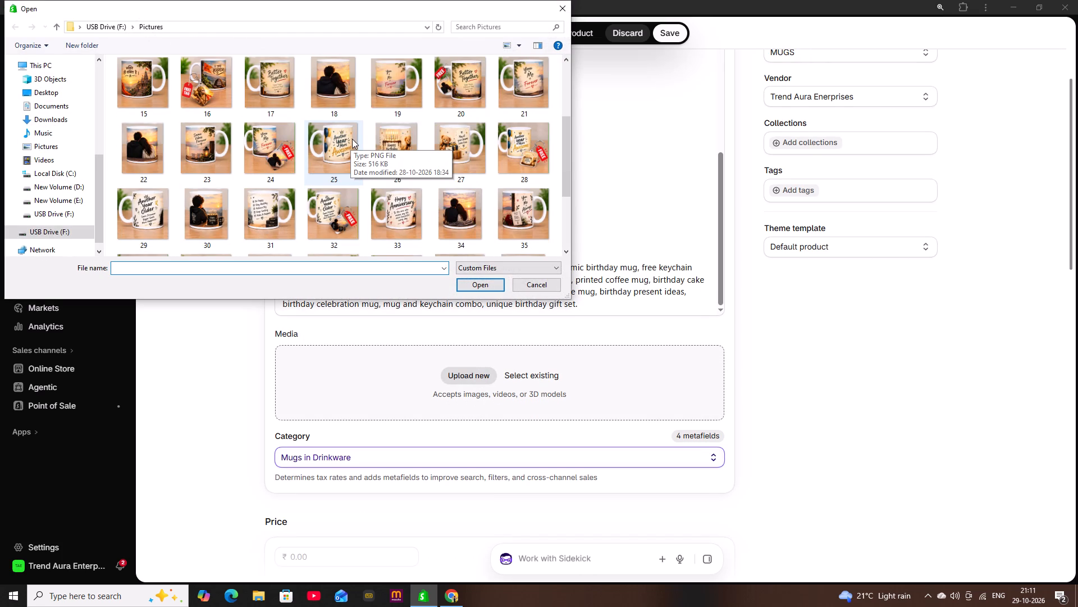
left_click(507, 164)
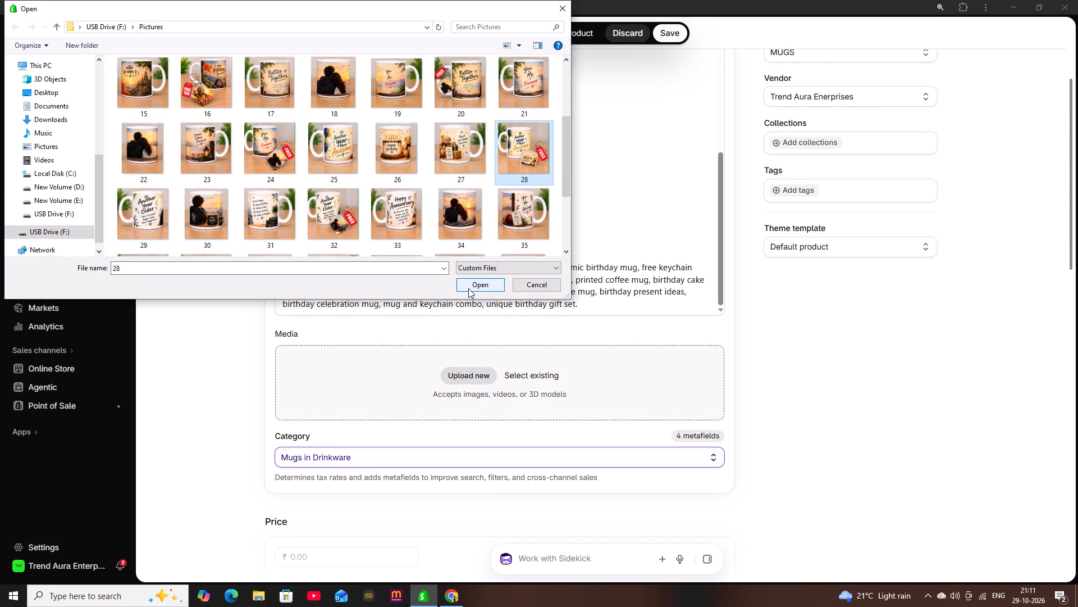
left_click(469, 288)
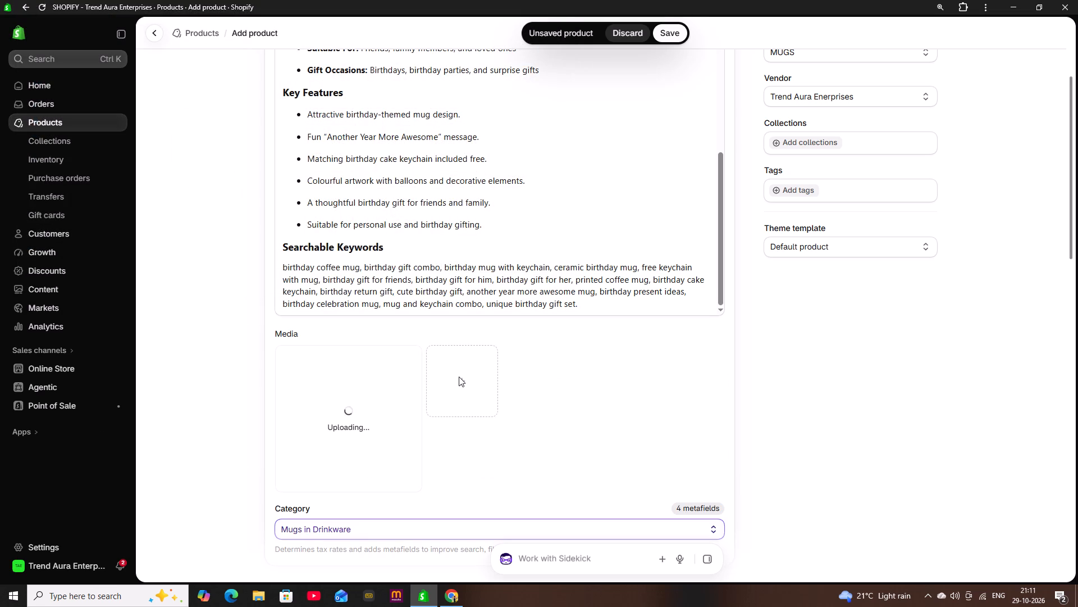
Upload pictures 25, 26 and 27 of the birthday mug and add them to the product media.
left_click(459, 375)
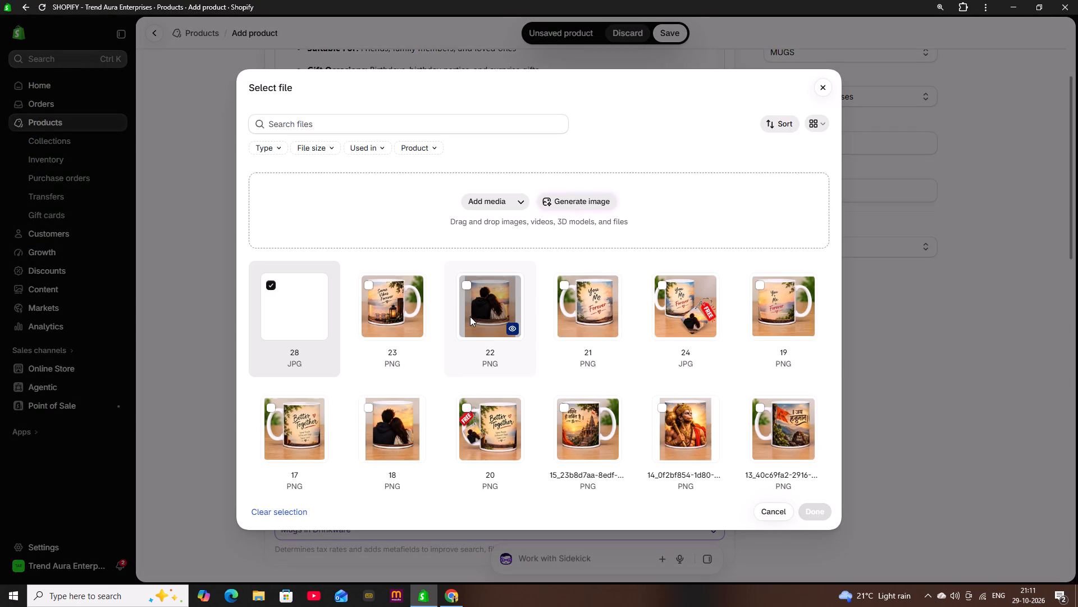
left_click(488, 202)
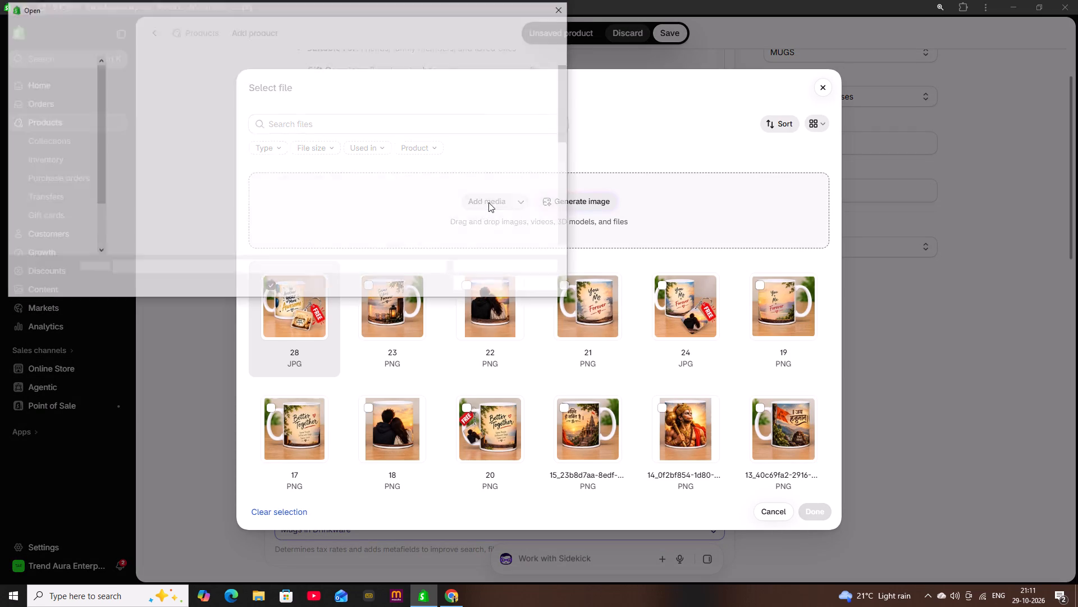
scroll(409, 223, "down", 1)
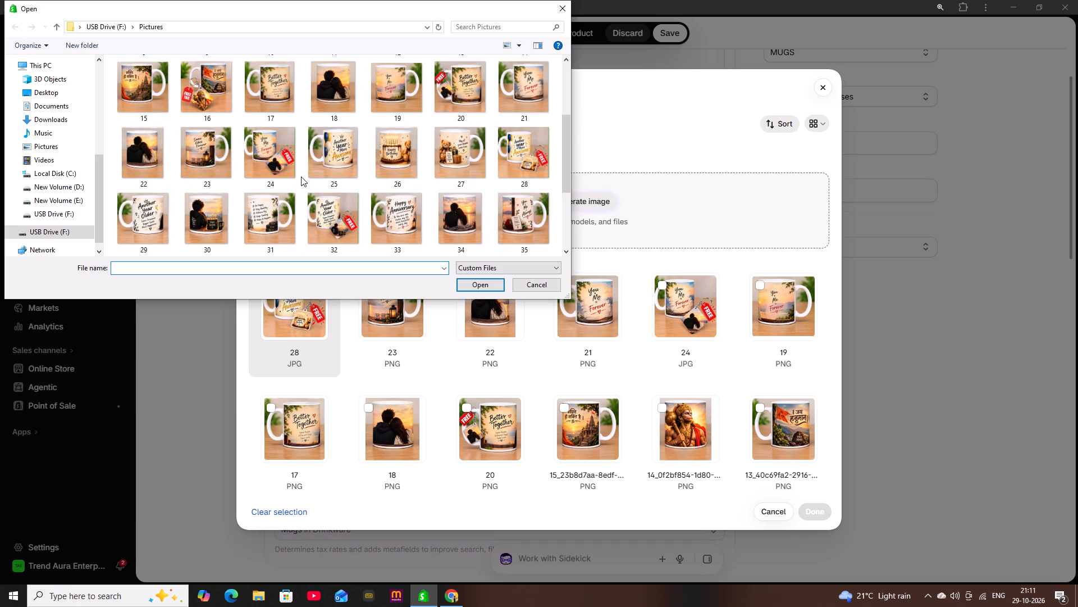
left_click_drag(301, 175, 465, 146)
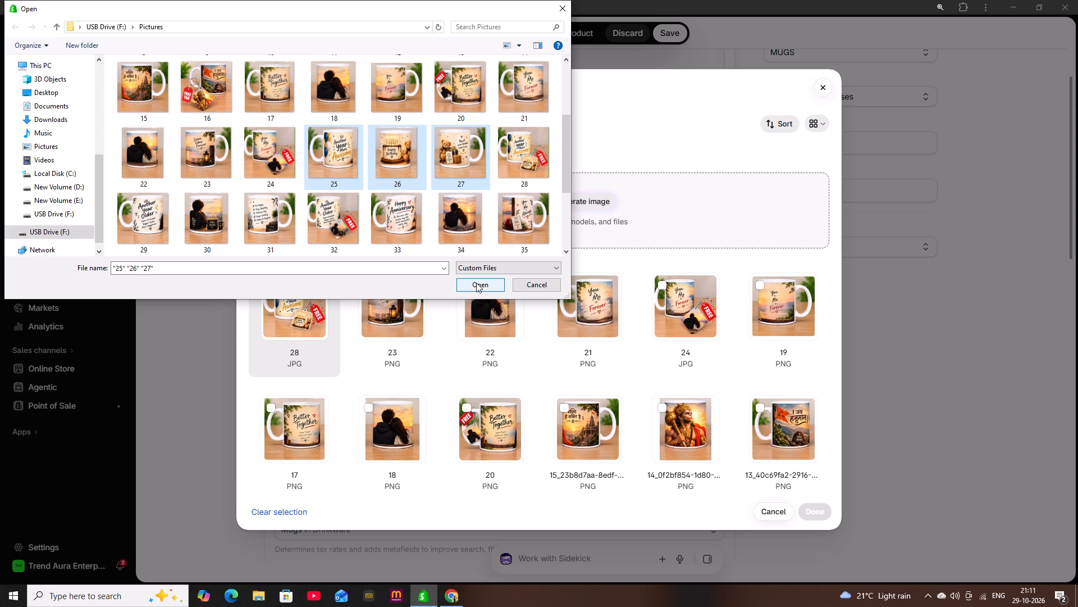
left_click(476, 283)
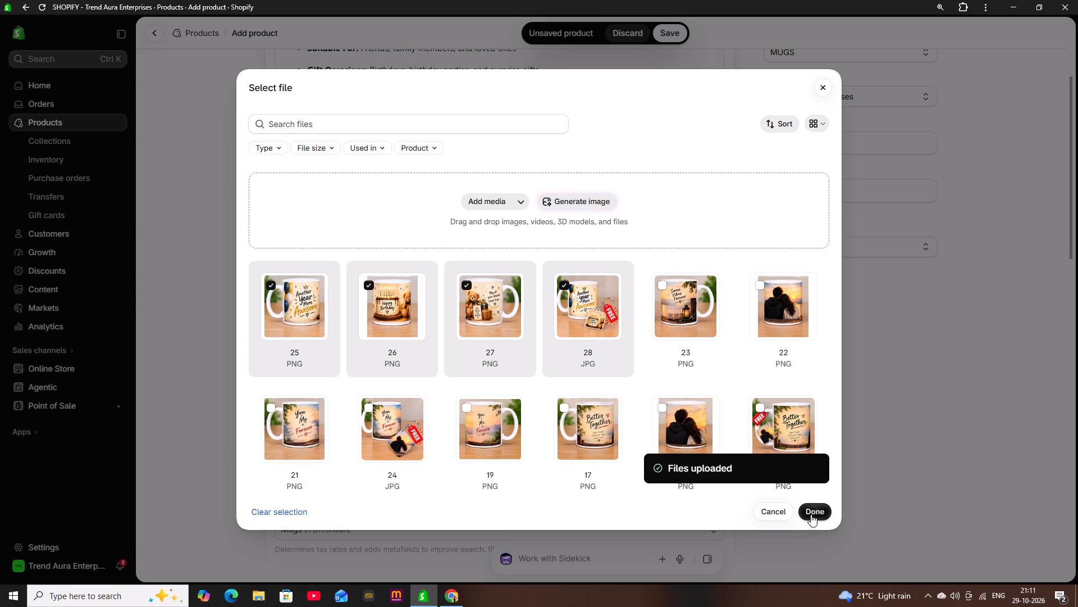
left_click(811, 513)
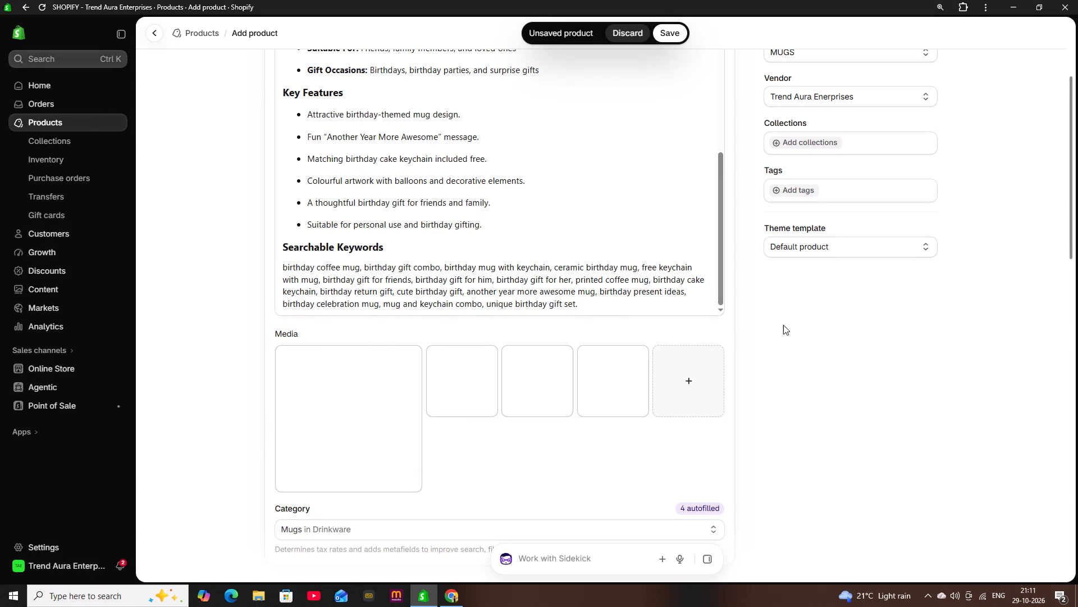
Set the price to ₹110 and the inventory quantity to 50.
scroll(783, 325, "down", 4)
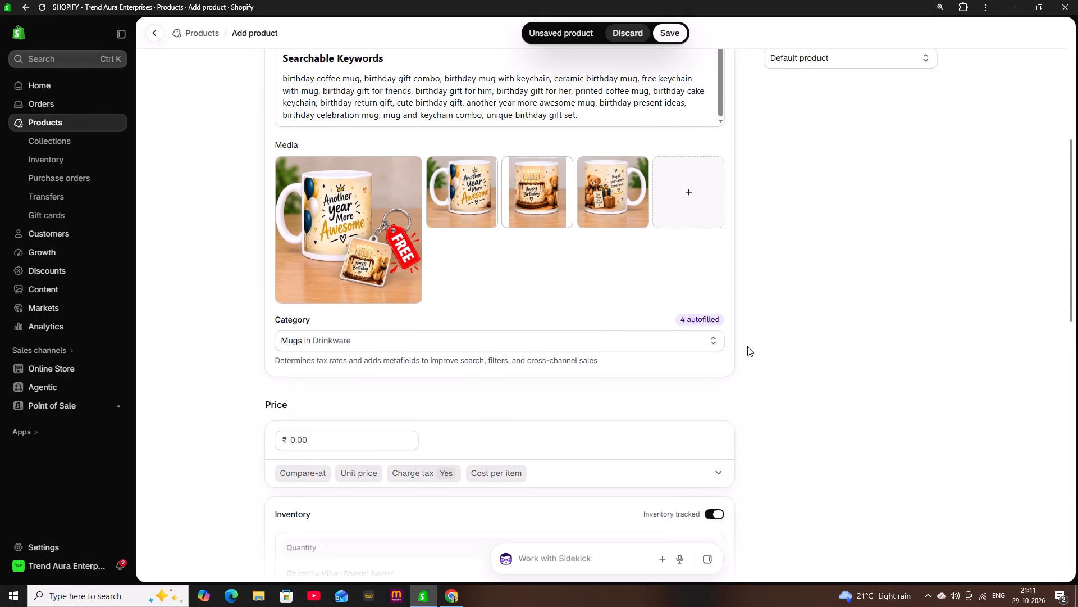
left_click(339, 404)
type("110")
scroll(451, 374, "down", 2)
left_click(677, 420)
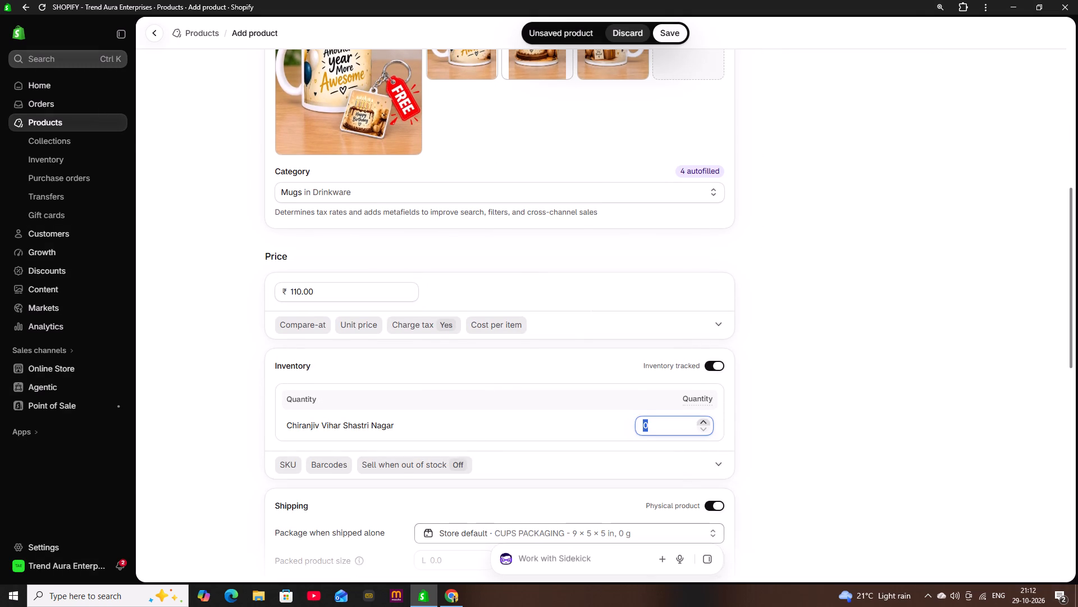
type("50")
Set the packed product size to 9 × 5 × 5 cm.
scroll(759, 408, "down", 3)
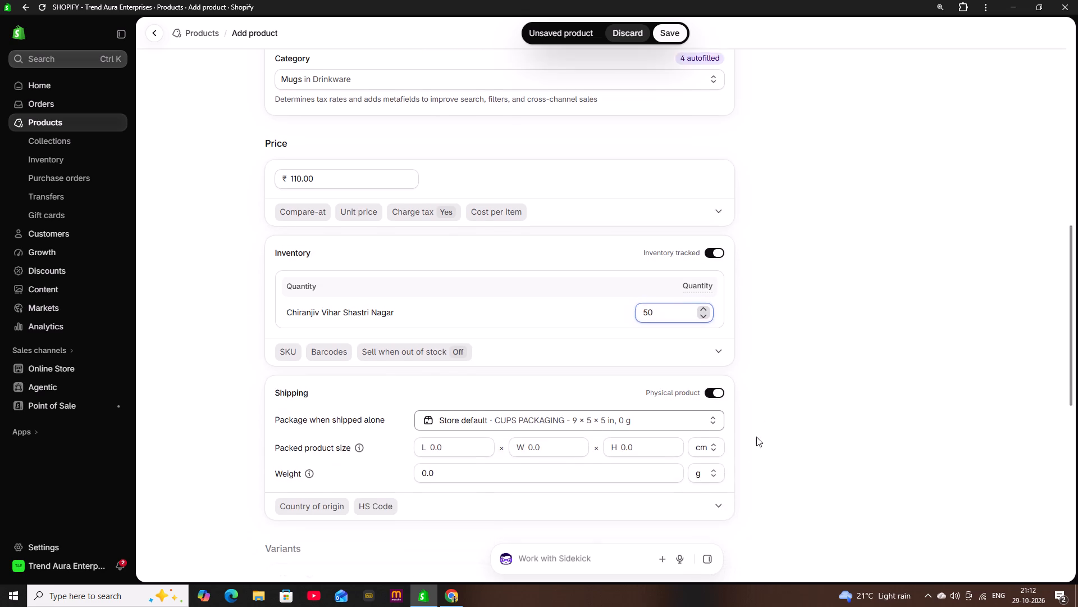
left_click(458, 392)
key("9")
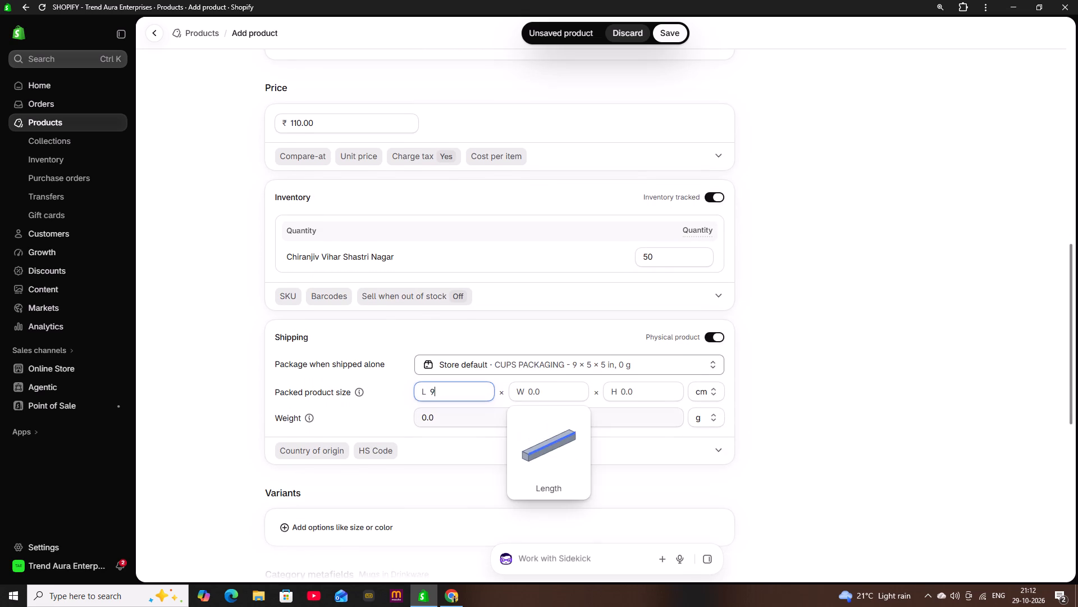
left_click(538, 397)
key("5")
left_click(626, 395)
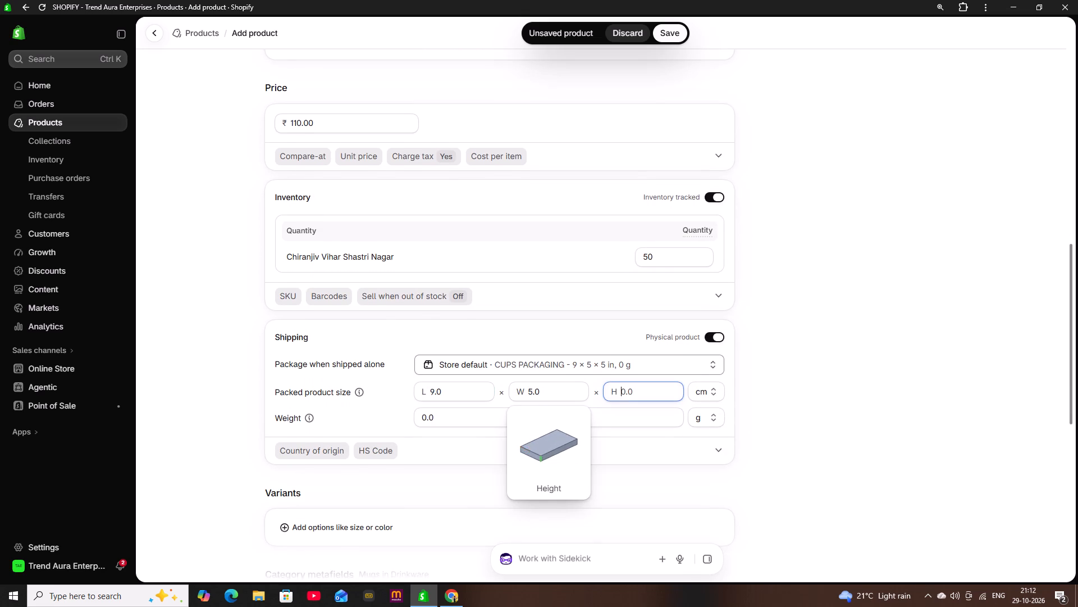
key("5")
Set the product's shipping weight to 350 g.
left_click(610, 432)
left_click(611, 425)
key("BackSpace")
key("BackSpace")
key("BackSpace")
key("BackSpace")
key("BackSpace")
key("BackSpace")
key("BackSpace")
key("BackSpace")
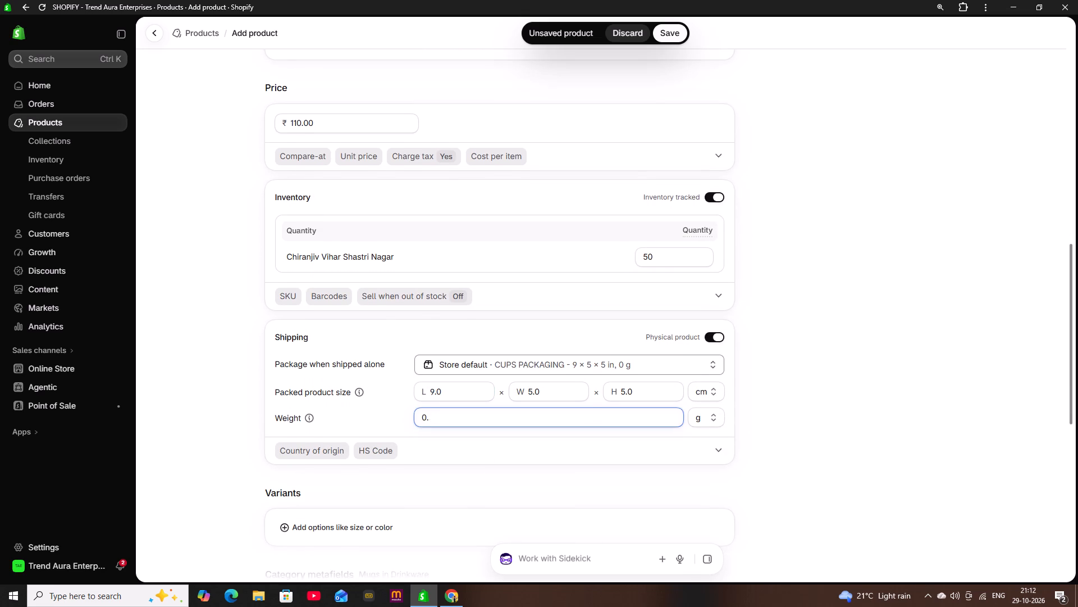
type("35")
key("0")
Set the country of origin to India in the shipping details.
scroll(724, 421, "down", 1)
left_click(345, 400)
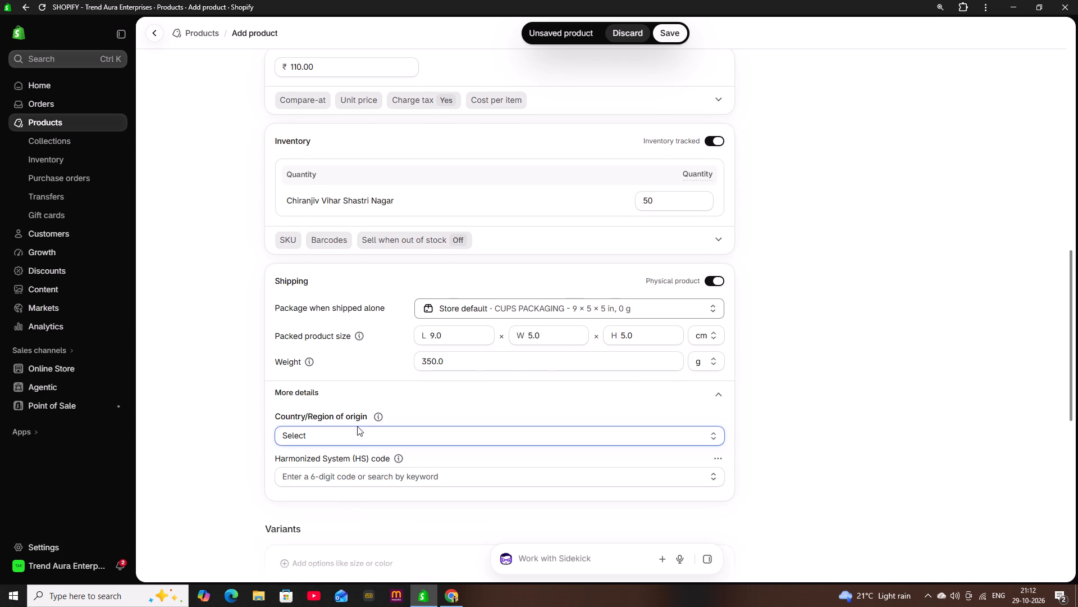
left_click(356, 430)
scroll(419, 306, "down", 8)
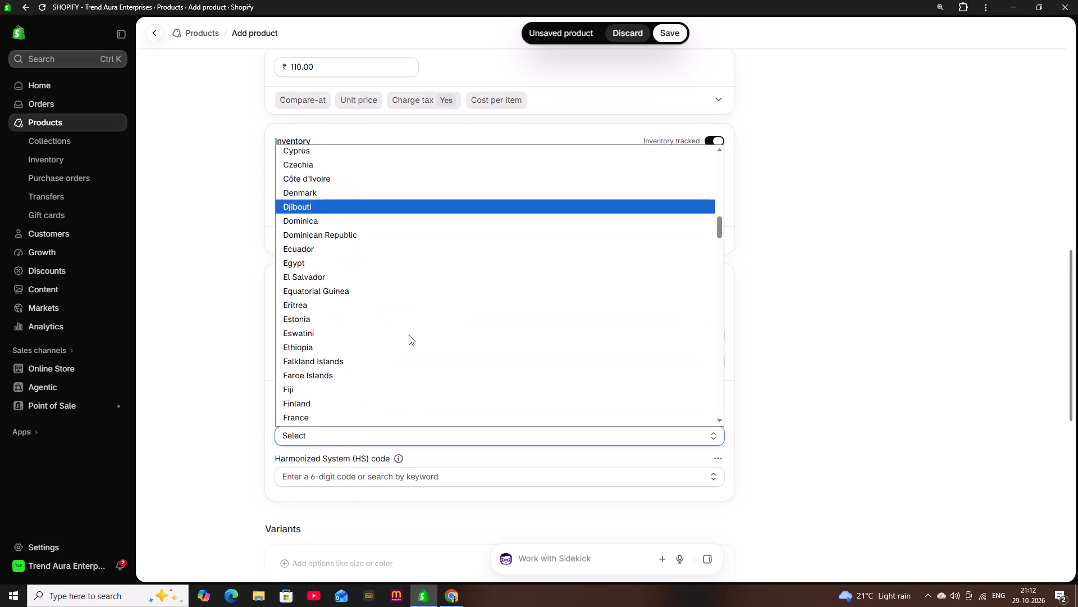
scroll(409, 335, "down", 4)
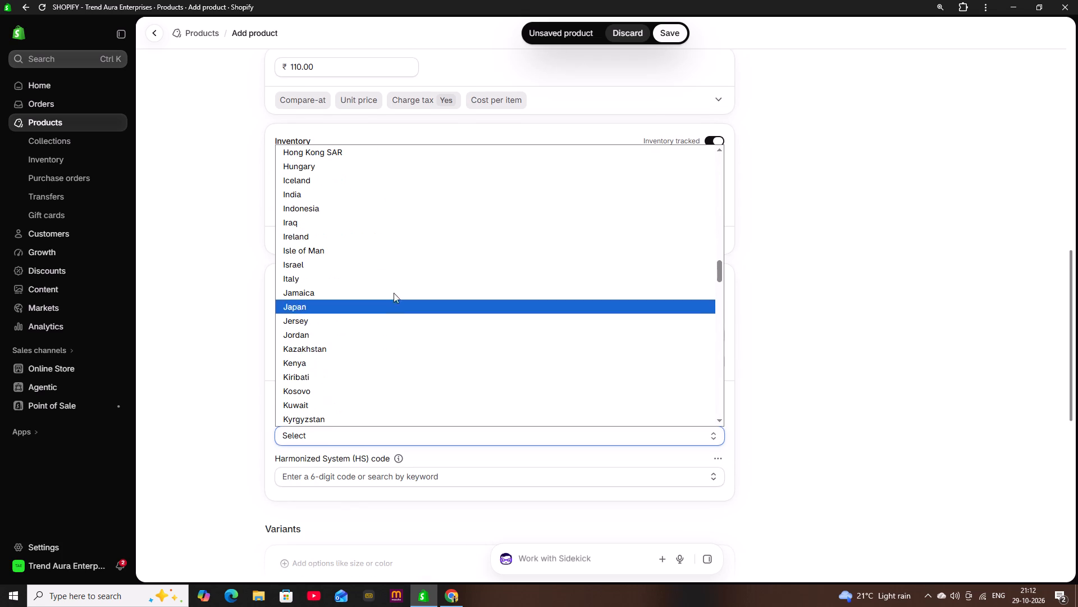
left_click(356, 194)
Search the HS code for 6912 and assign 6912.00, ceramic tableware and kitchenware other than porcelain or china.
left_click(323, 472)
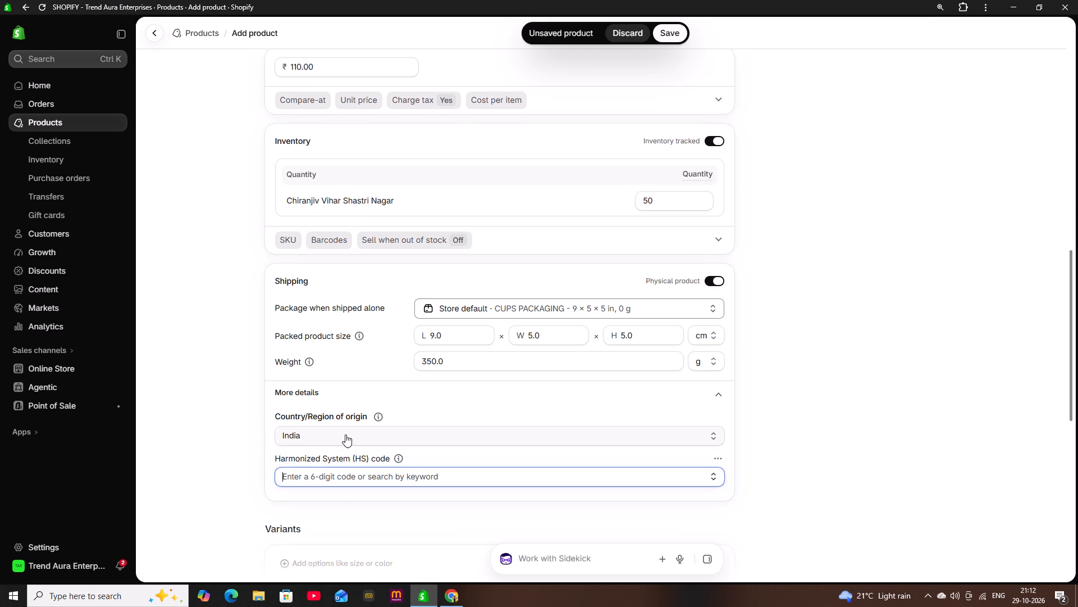
type("69")
key("1")
key("2")
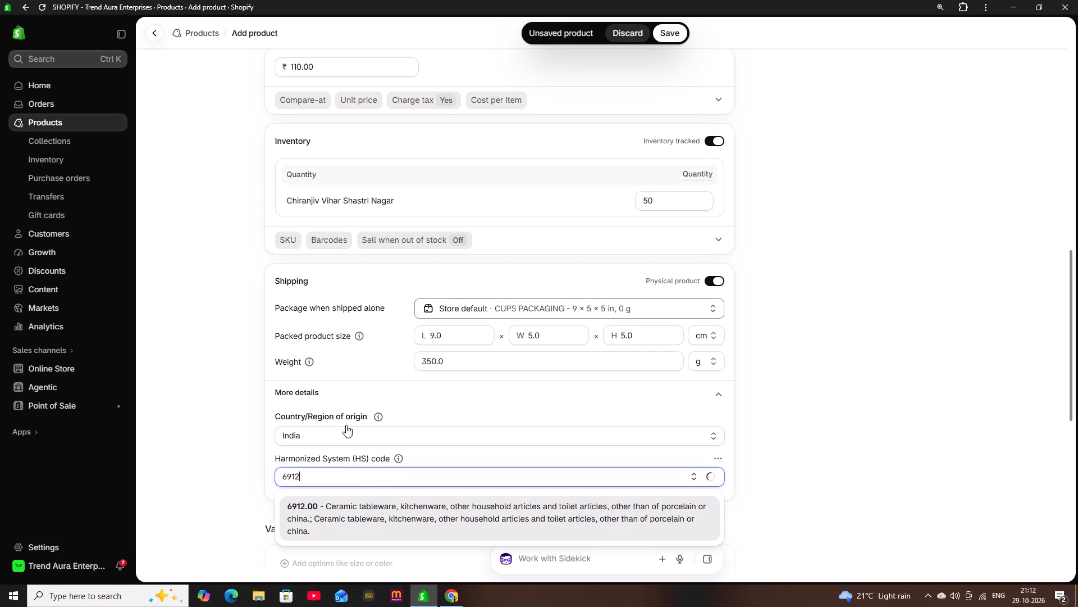
left_click(307, 521)
Check the rest of the Another Year More Awesome mug listing, including metafields and search engine listing, and save the product.
scroll(537, 445, "down", 2)
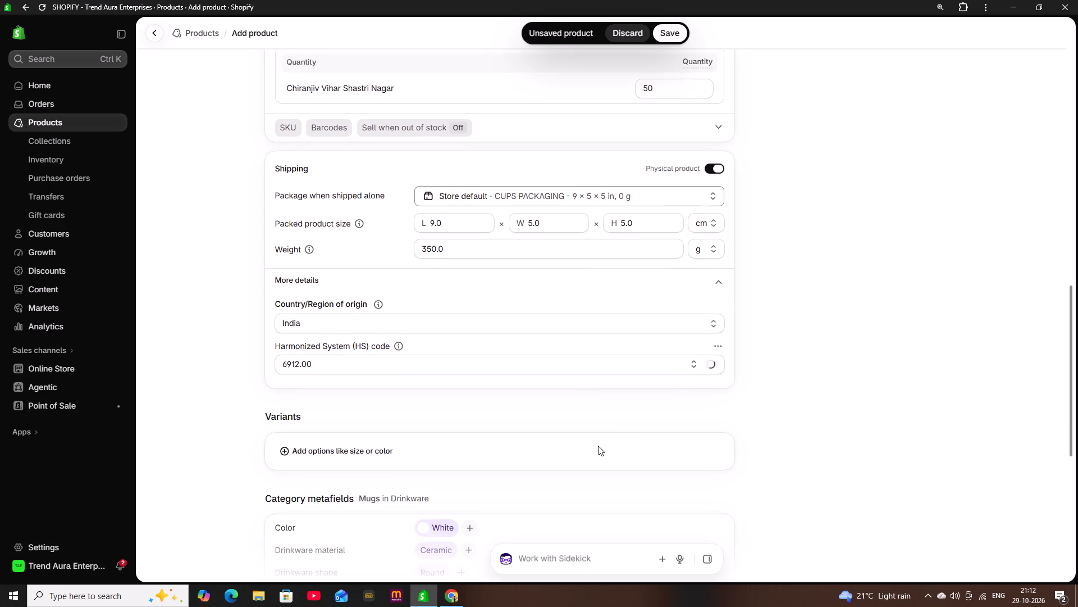
scroll(583, 451, "down", 2)
scroll(520, 449, "down", 1)
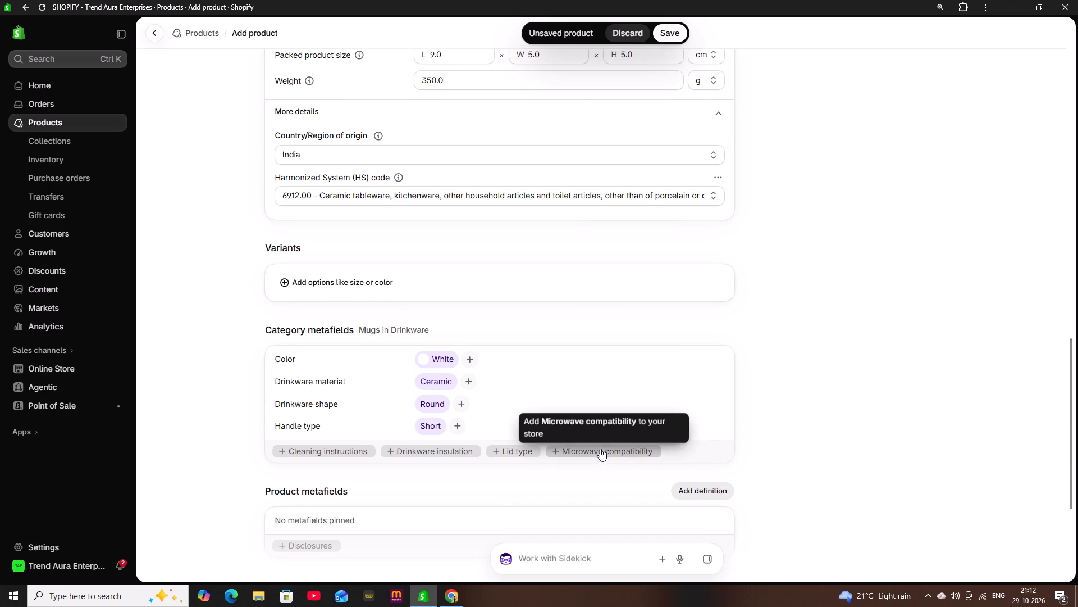
scroll(637, 436, "down", 1)
scroll(761, 409, "down", 4)
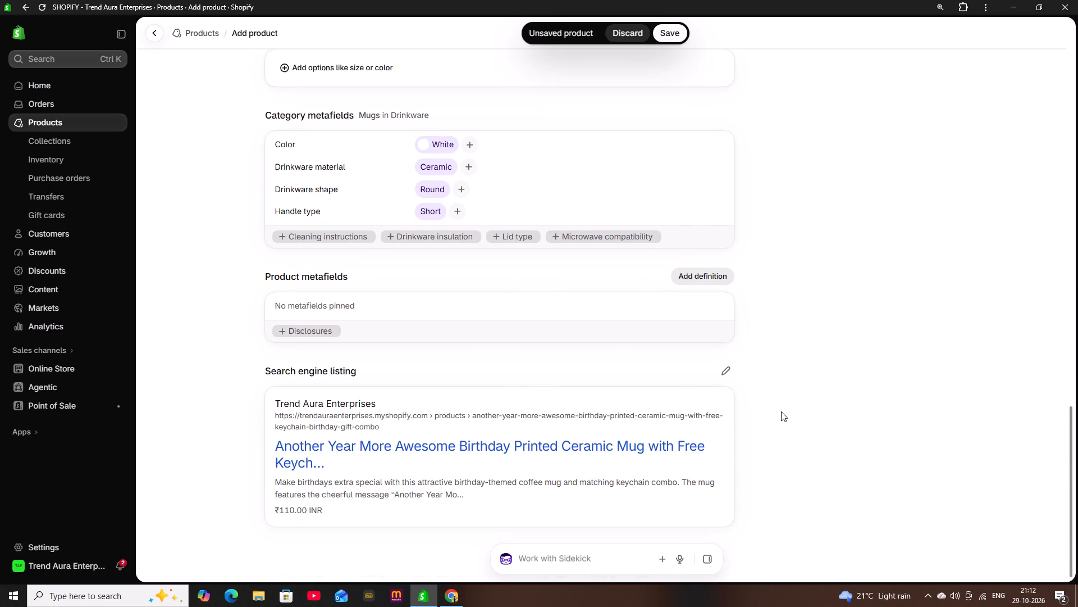
left_click_drag(1072, 460, 1072, 436)
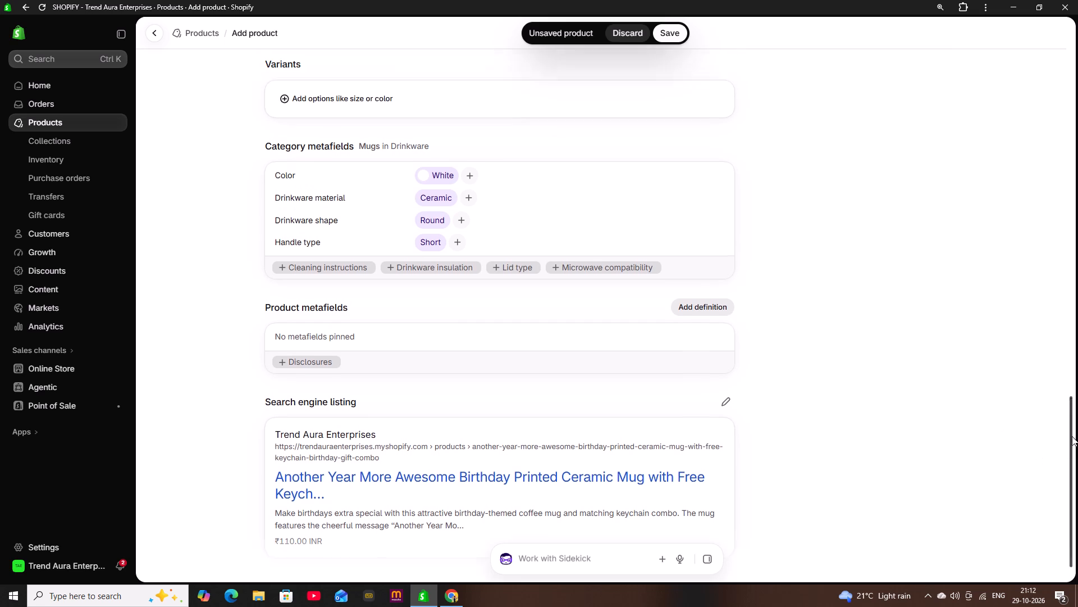
left_click_drag(1072, 436, 1077, 68)
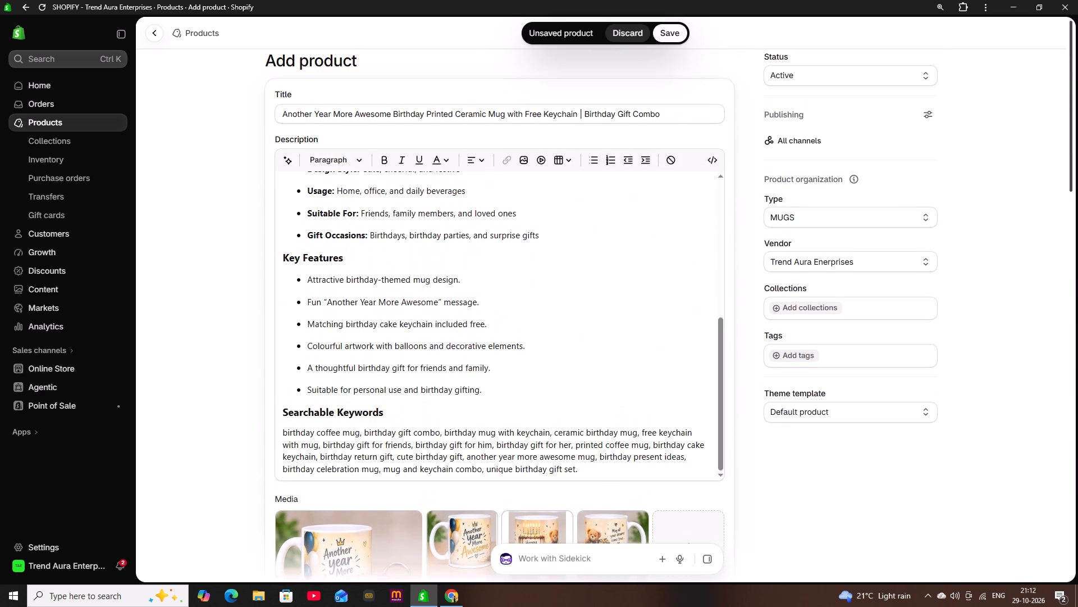
left_click_drag(1077, 68, 1077, 70)
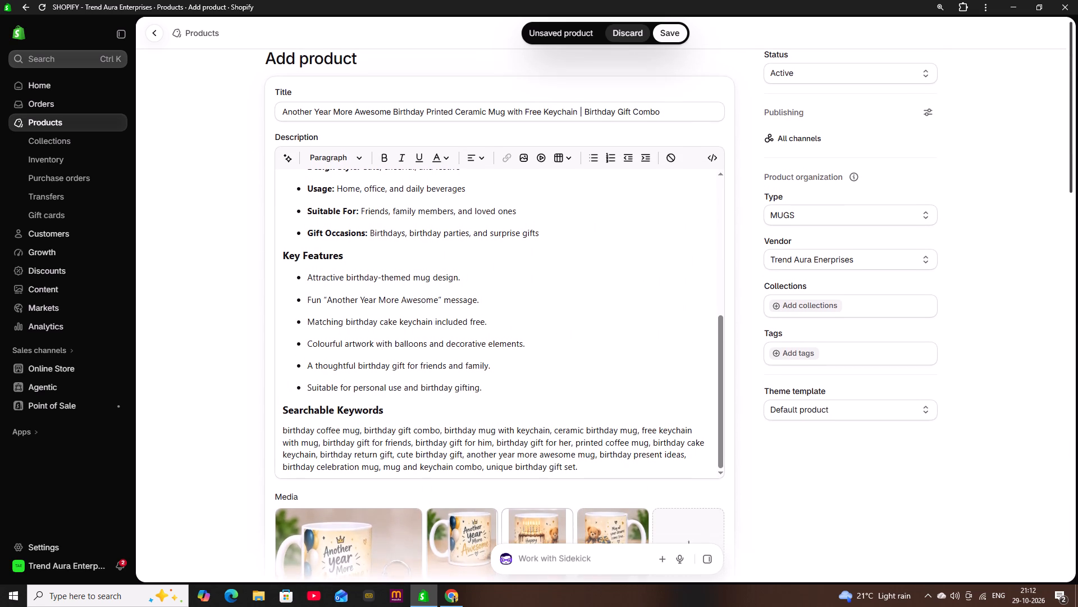
left_click_drag(1077, 70, 1076, 68)
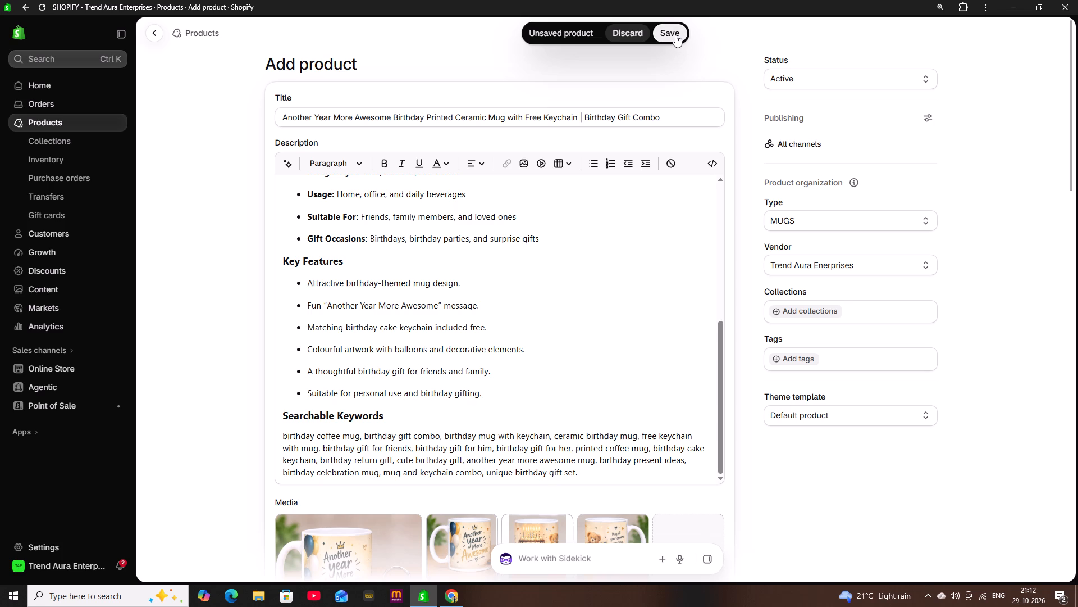
left_click(675, 35)
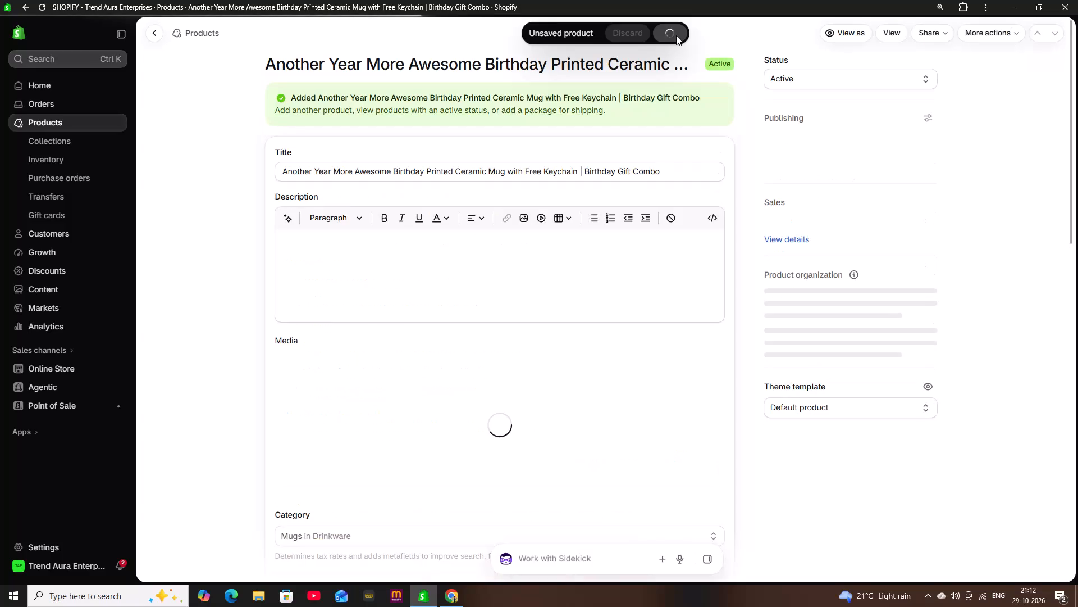
left_click(190, 29)
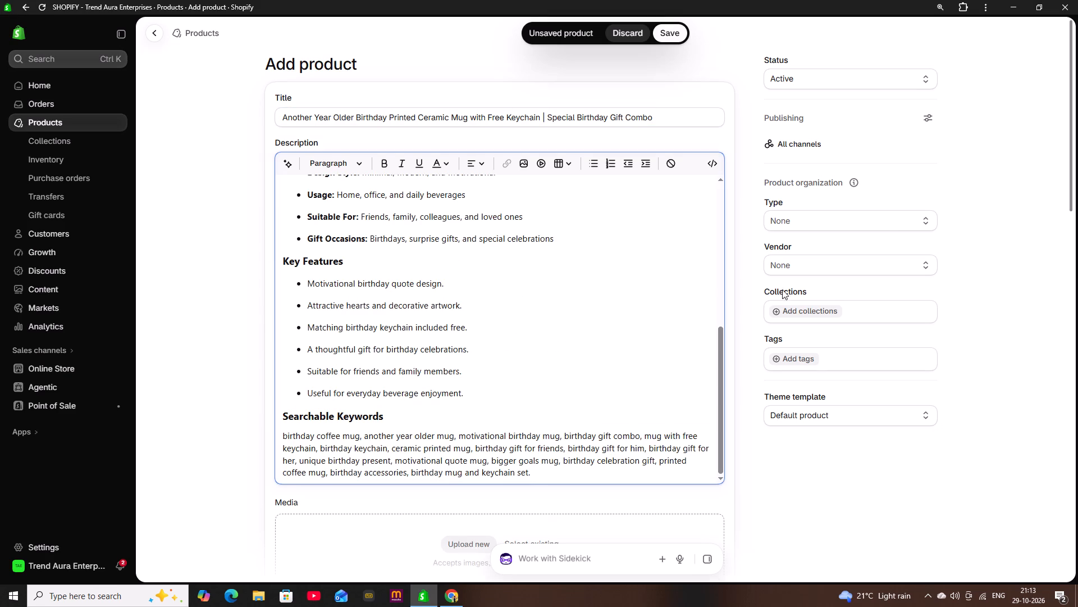
Set the product type to MUGS and the vendor to Trend Aura Enerprises.
left_click(860, 221)
left_click(823, 244)
left_click(806, 248)
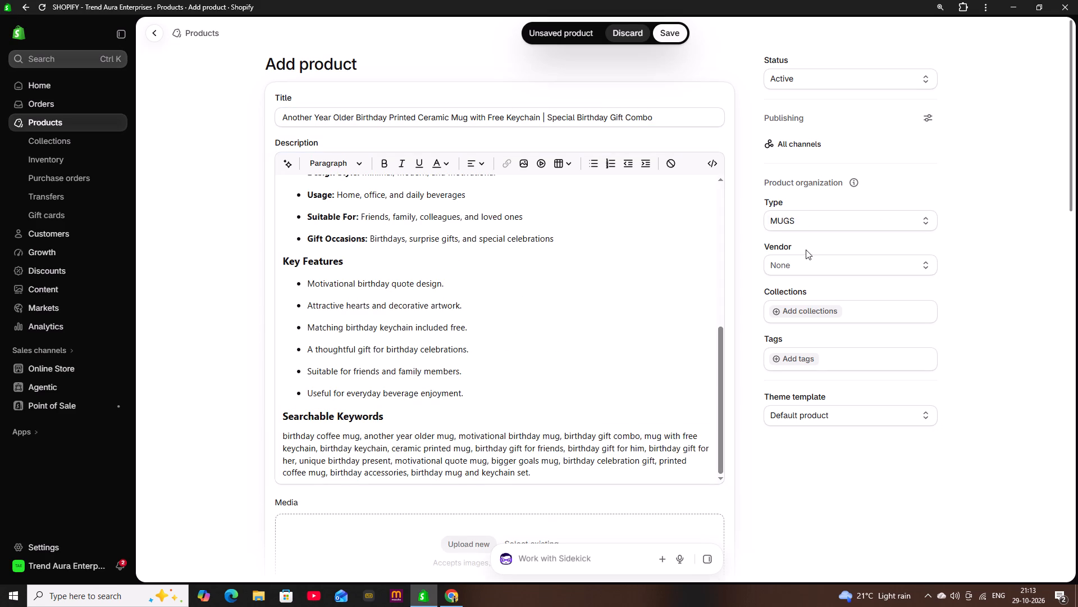
left_click(804, 253)
left_click(803, 257)
left_click(800, 286)
Upload image 32, the Another Year Older mug with the free keychain, from the Pictures folder as the first product media.
scroll(773, 298, "down", 2)
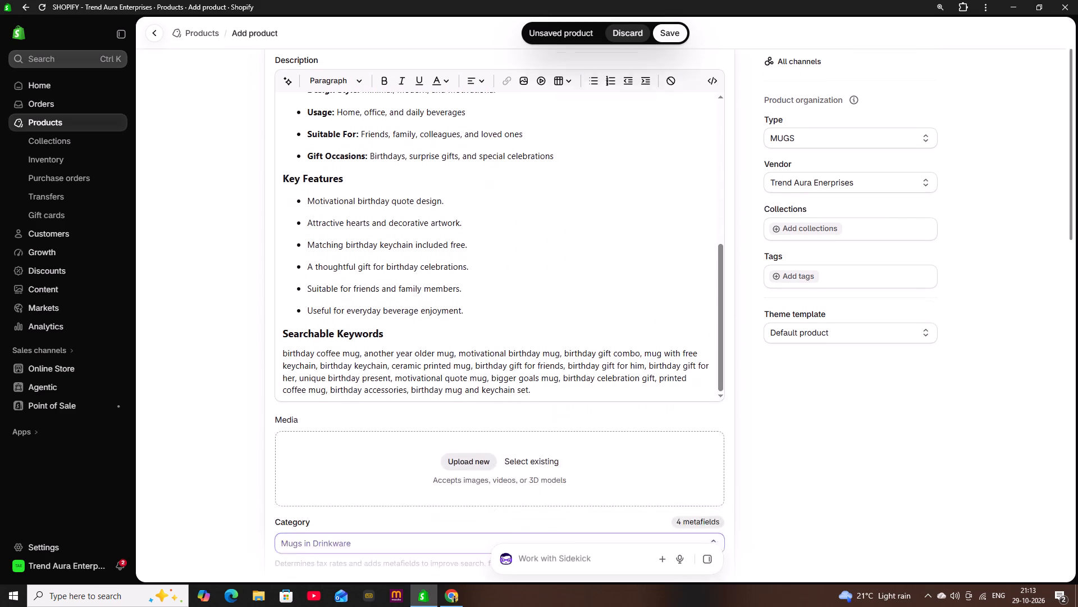
scroll(684, 315, "down", 2)
left_click(492, 316)
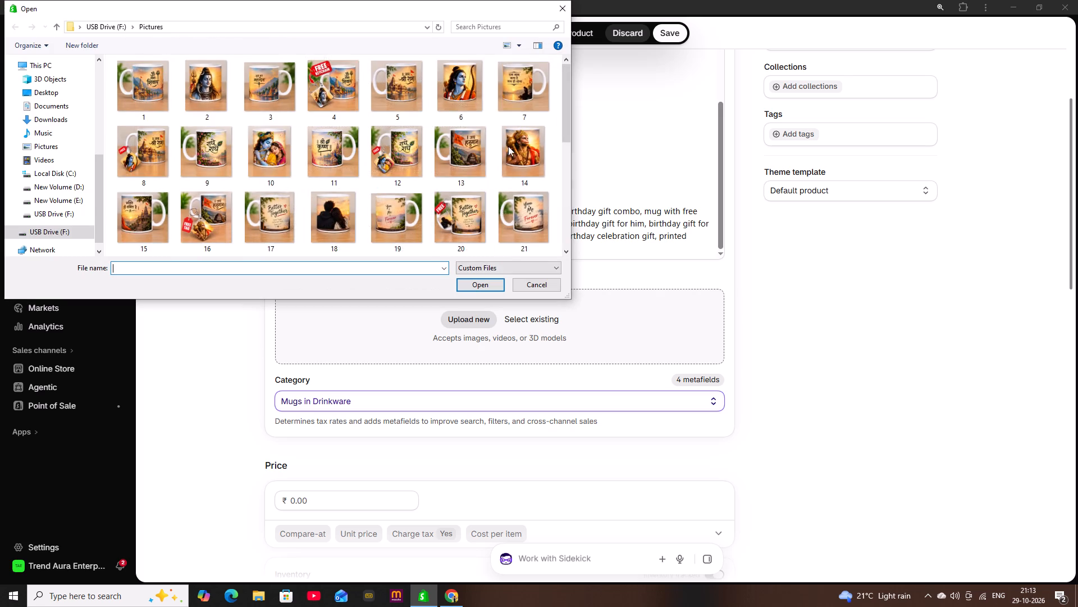
scroll(456, 182, "down", 1)
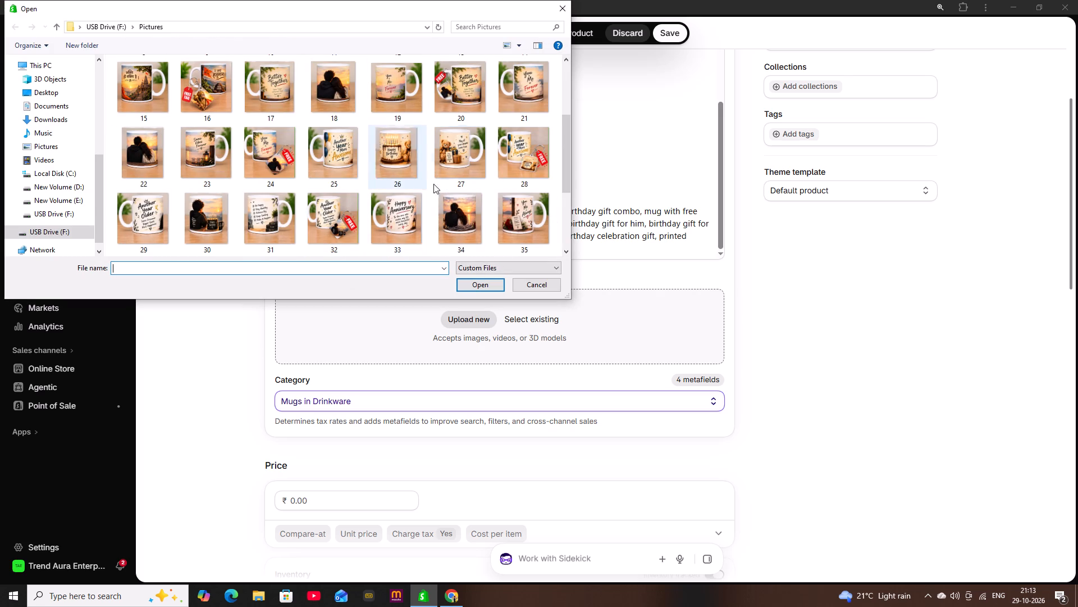
left_click(332, 219)
left_click(466, 283)
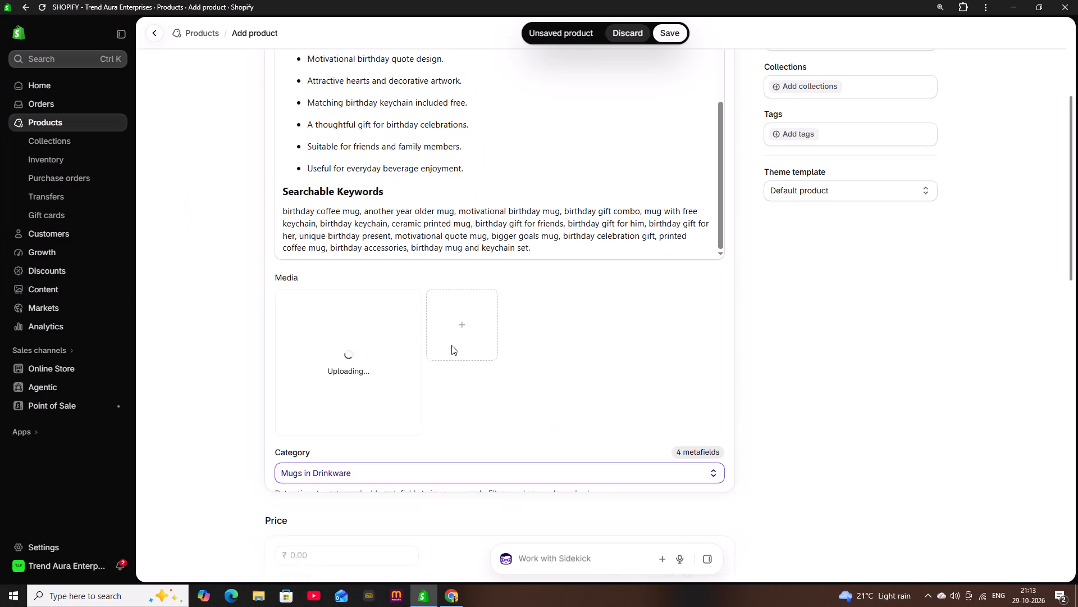
Upload images 29, 30 and 31 from the Pictures folder and add them to the product's media alongside image 32.
left_click(477, 321)
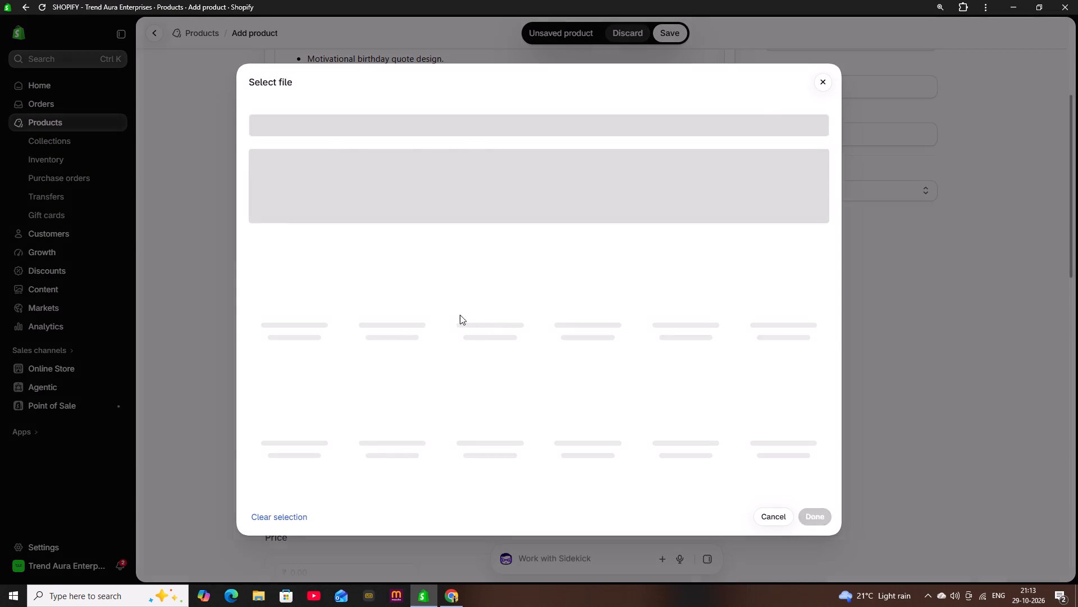
left_click(495, 201)
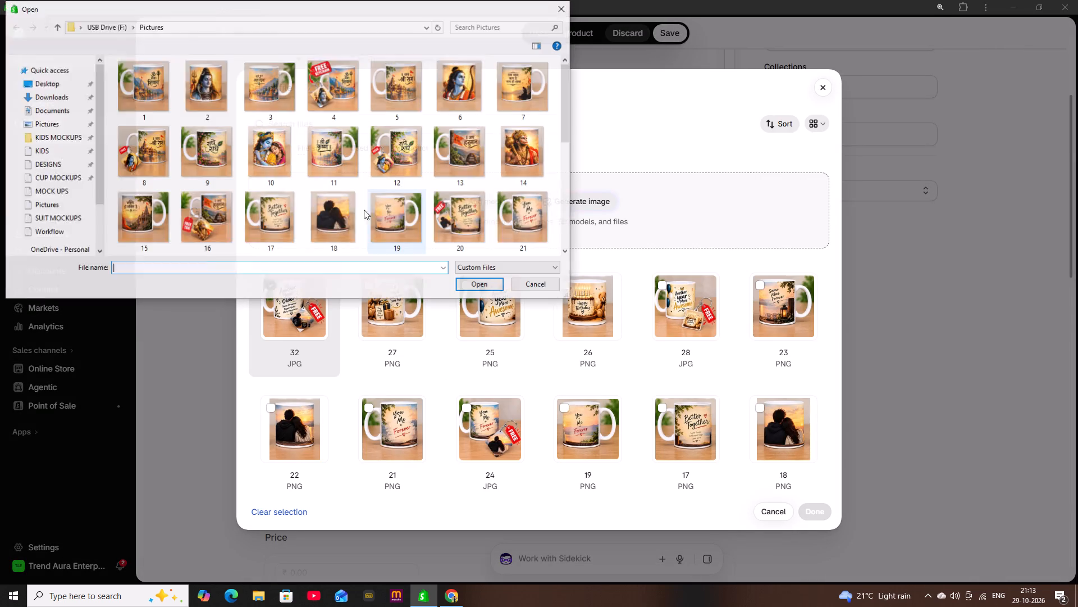
scroll(349, 201, "down", 1)
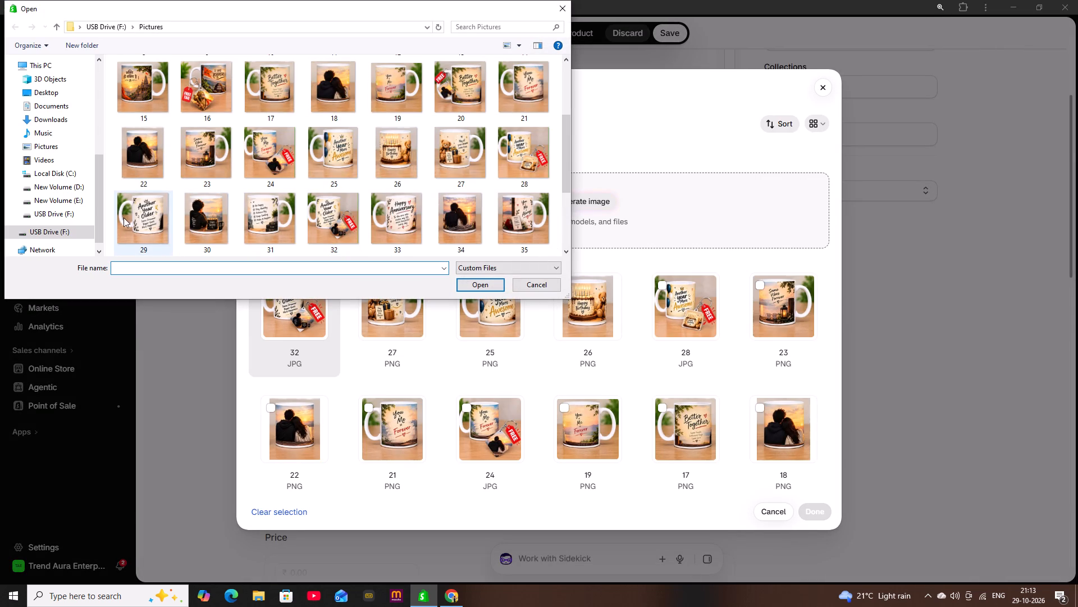
left_click_drag(113, 216, 283, 219)
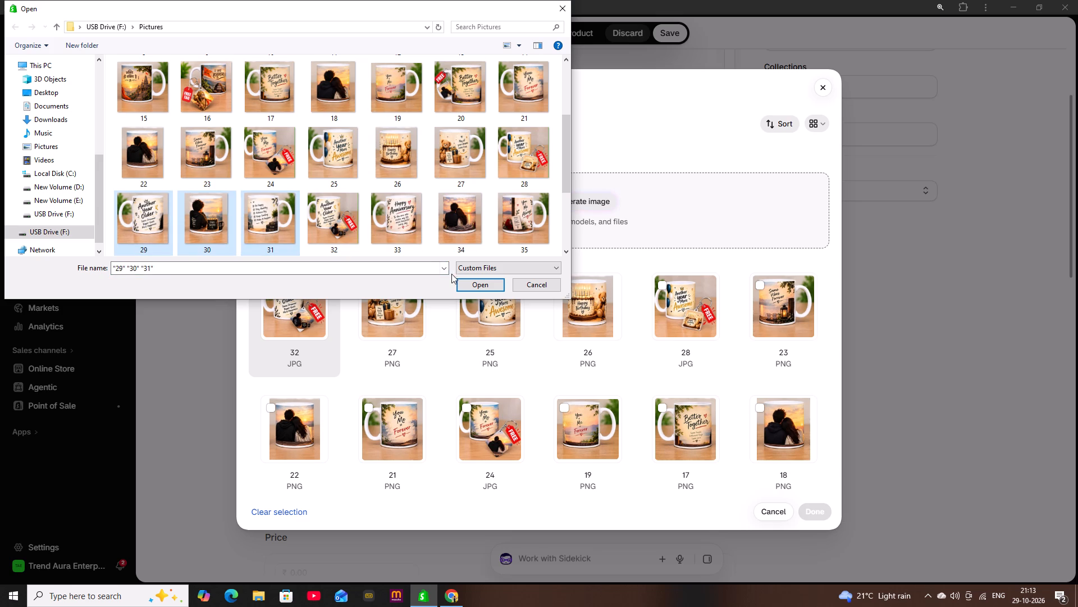
left_click(486, 286)
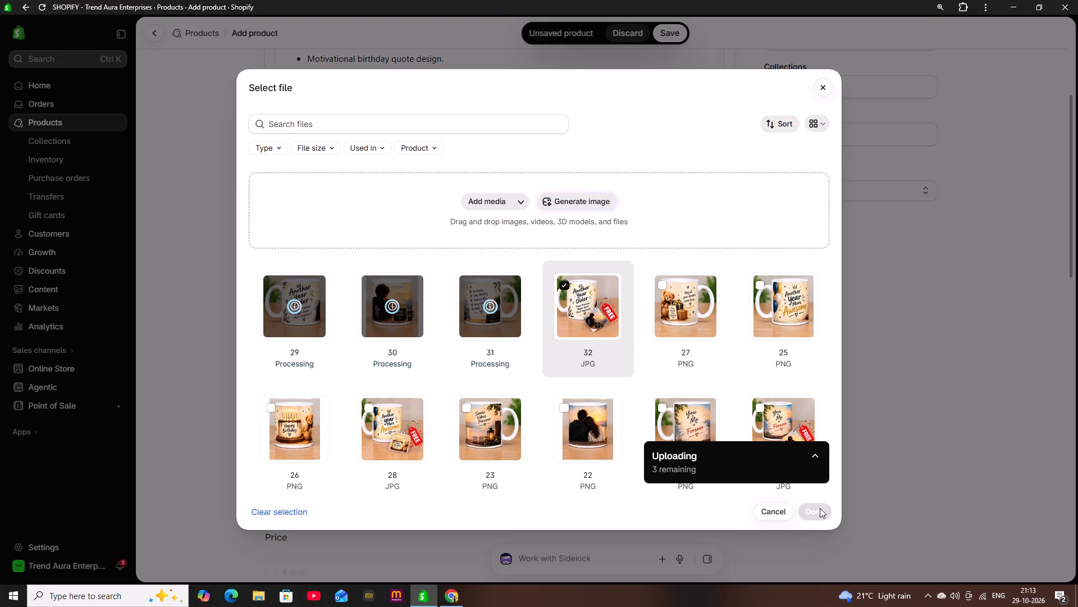
scroll(688, 364, "down", 3)
scroll(675, 367, "up", 3)
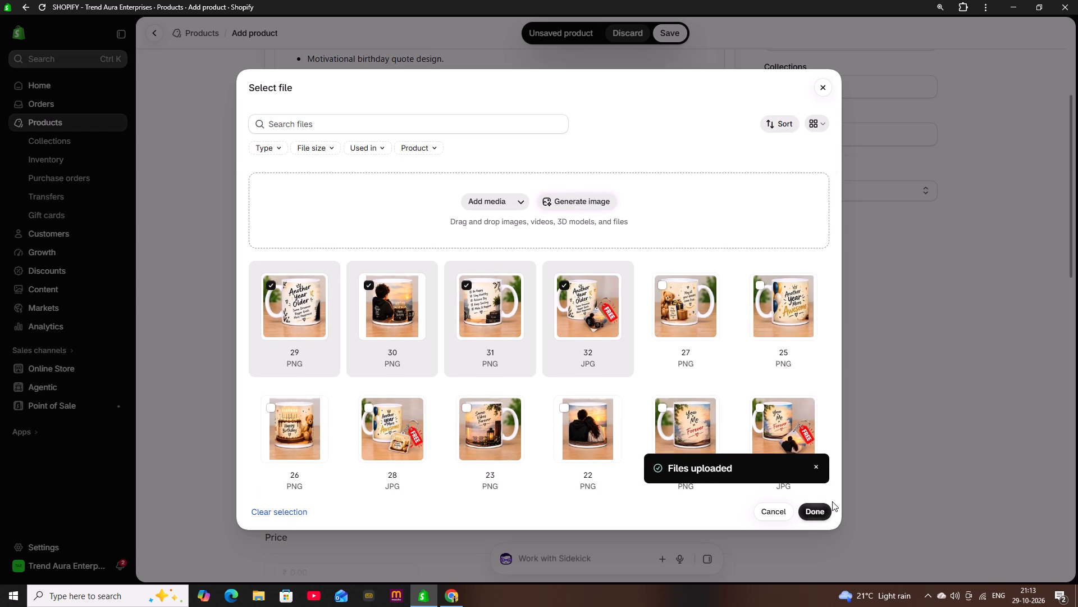
left_click(819, 510)
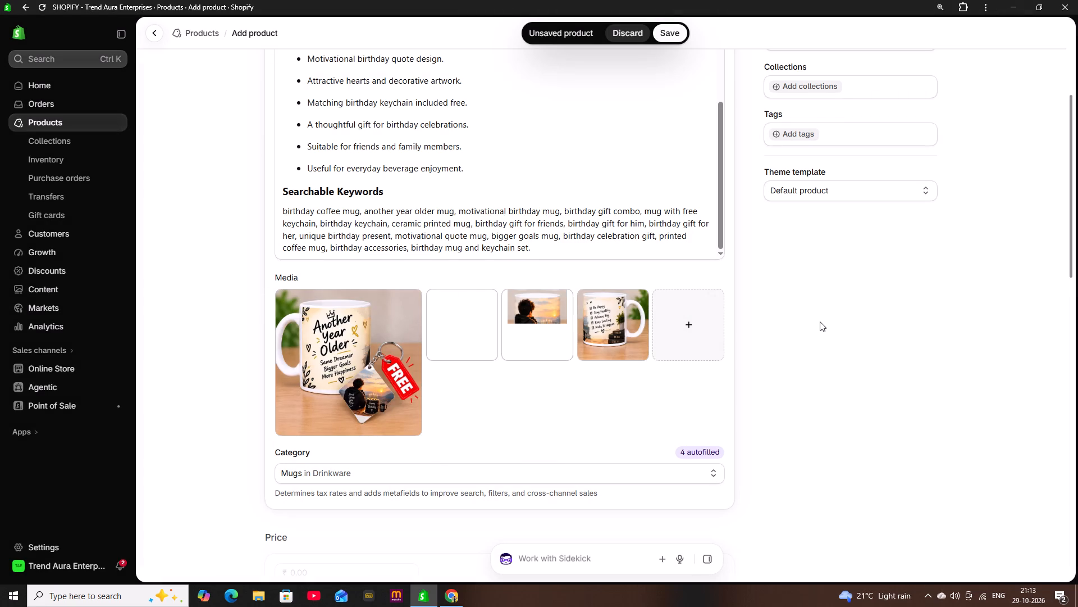
Review the new listing's organization details, description, images and category down to the price and inventory sections.
scroll(820, 321, "up", 2)
scroll(820, 332, "down", 1)
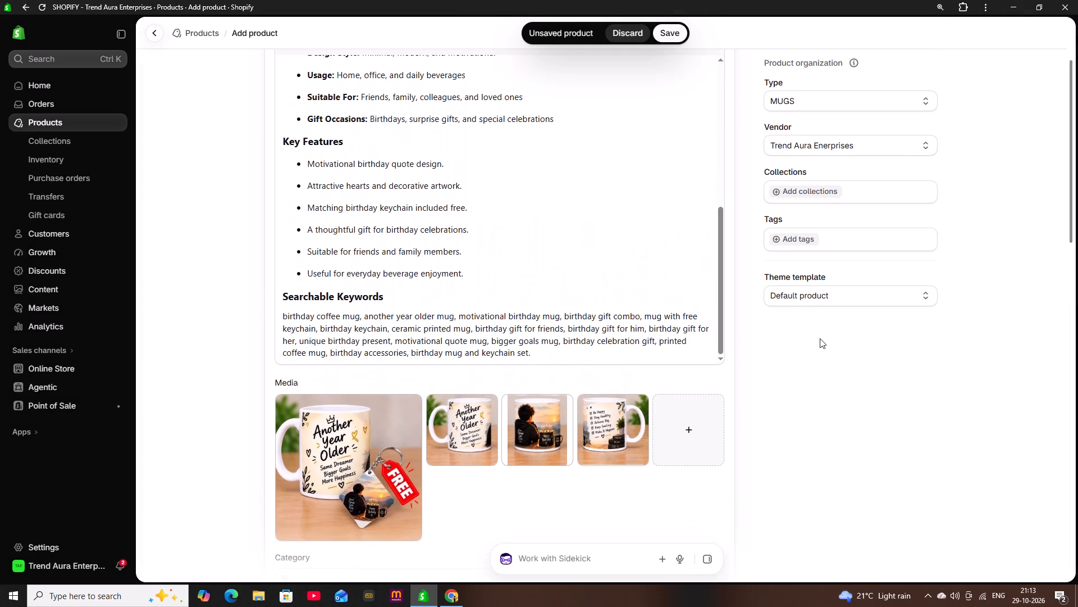
scroll(820, 338, "down", 2)
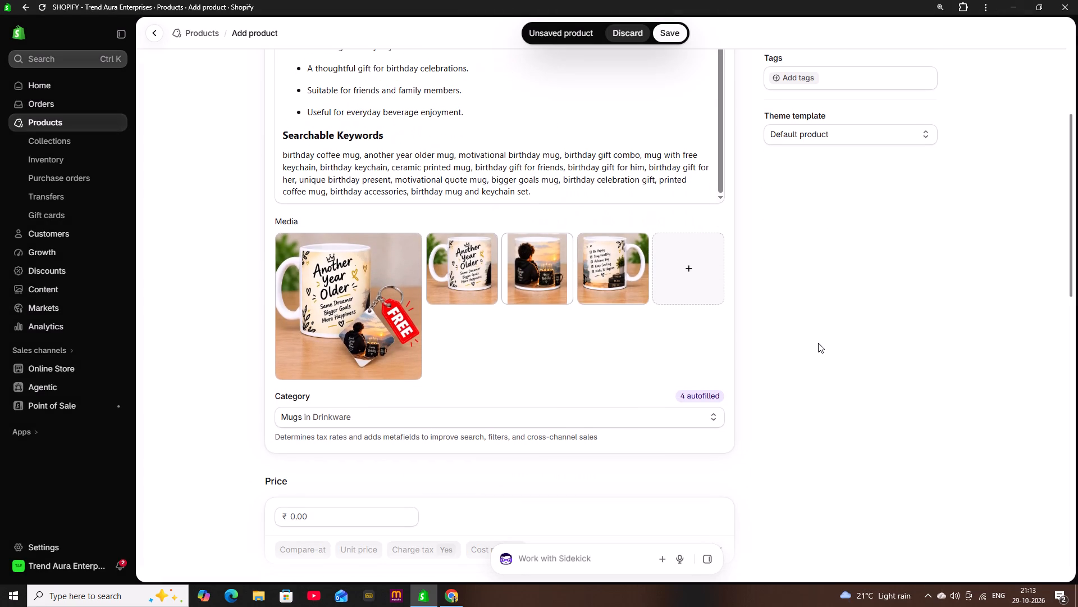
scroll(847, 280, "down", 1)
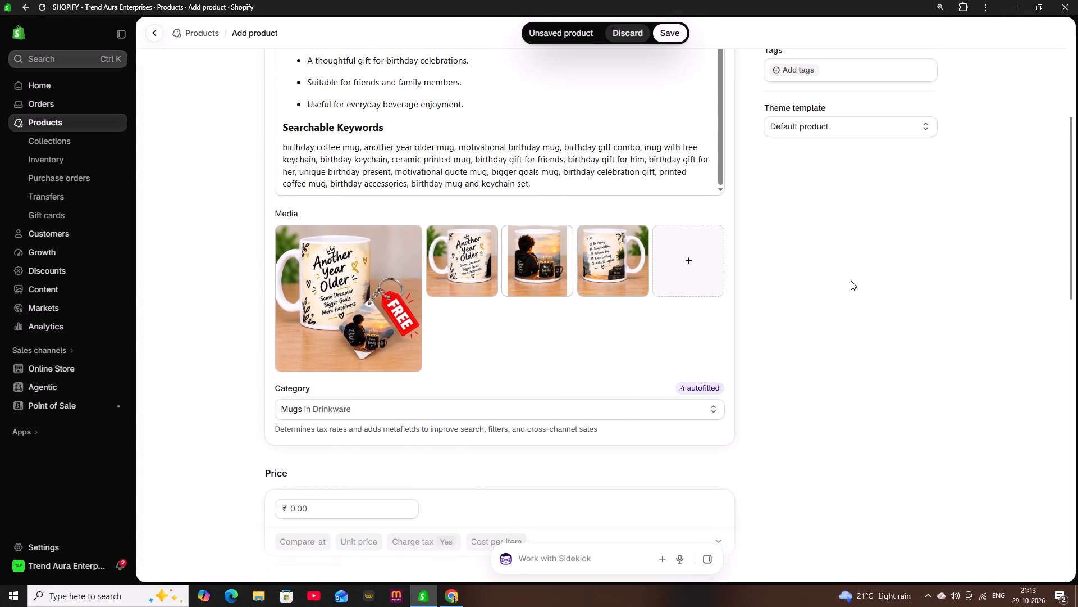
scroll(850, 282, "down", 1)
scroll(572, 352, "down", 2)
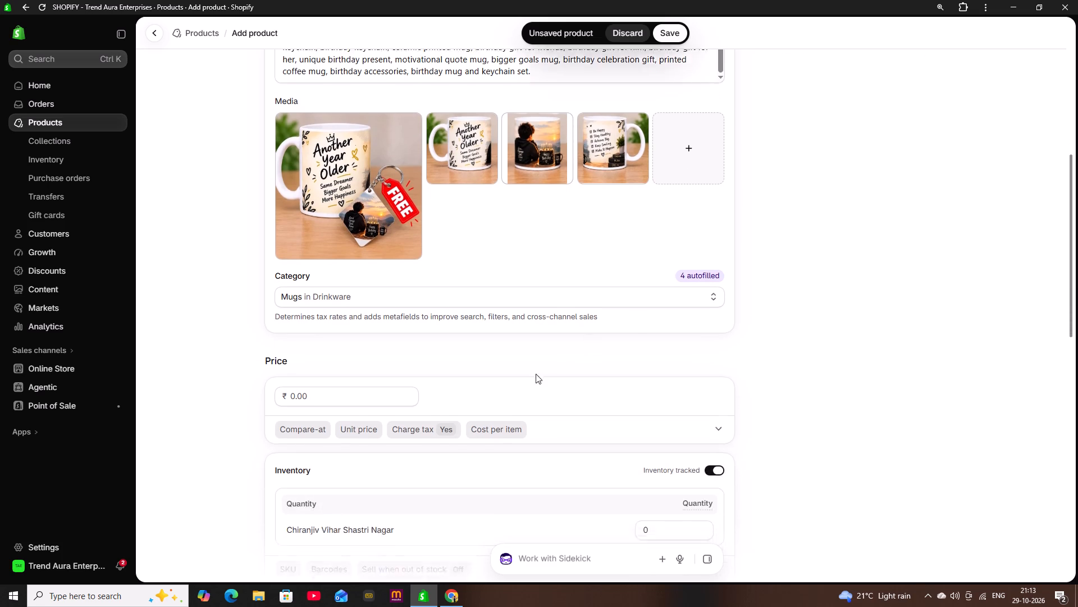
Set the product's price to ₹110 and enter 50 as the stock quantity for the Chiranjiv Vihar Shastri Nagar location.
left_click(331, 293)
type("11")
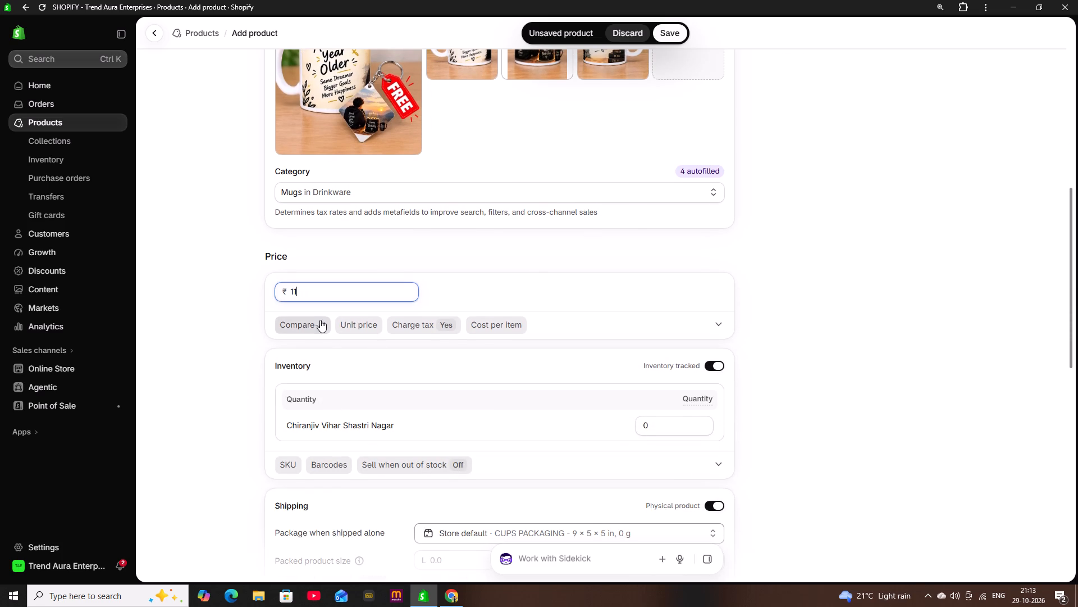
key("0")
scroll(537, 331, "down", 1)
left_click(663, 368)
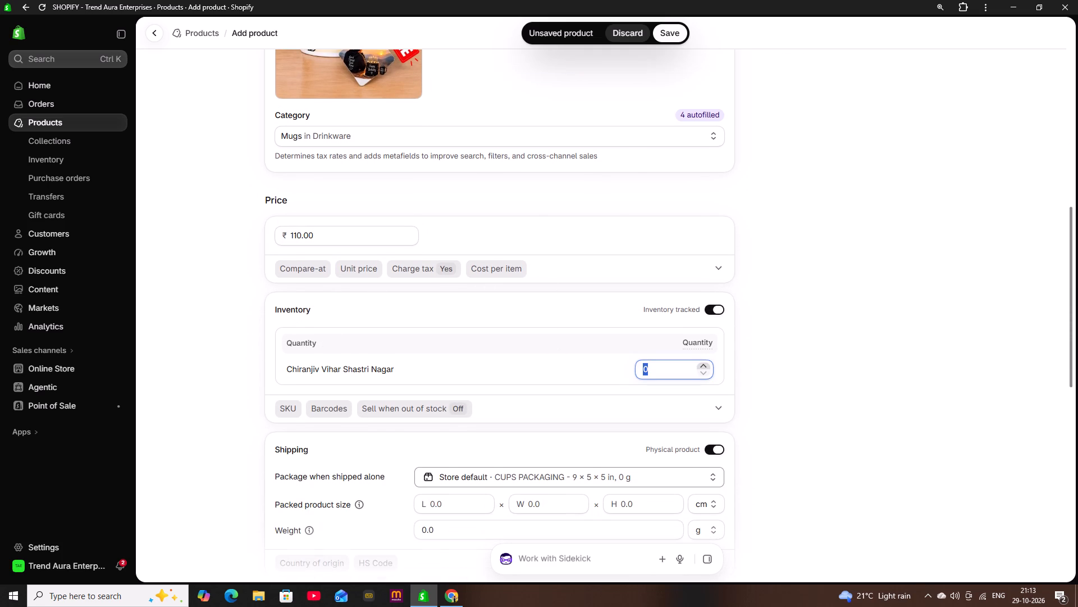
key("5")
key("0")
Set the packed product size to 9 × 5 × 5 cm in the shipping details.
scroll(671, 375, "down", 2)
scroll(443, 412, "down", 1)
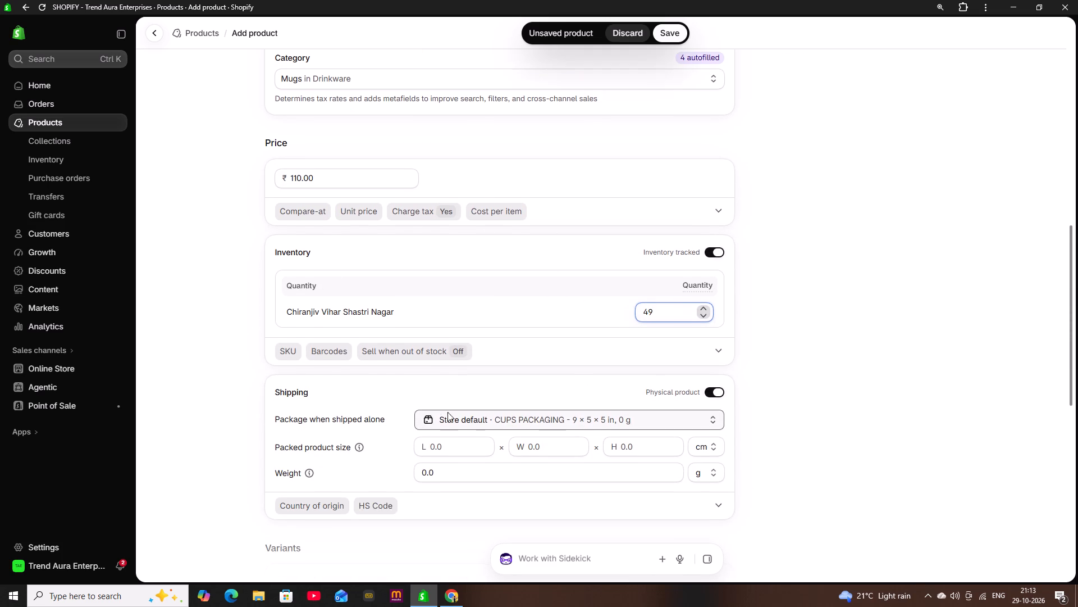
left_click(461, 400)
key("9")
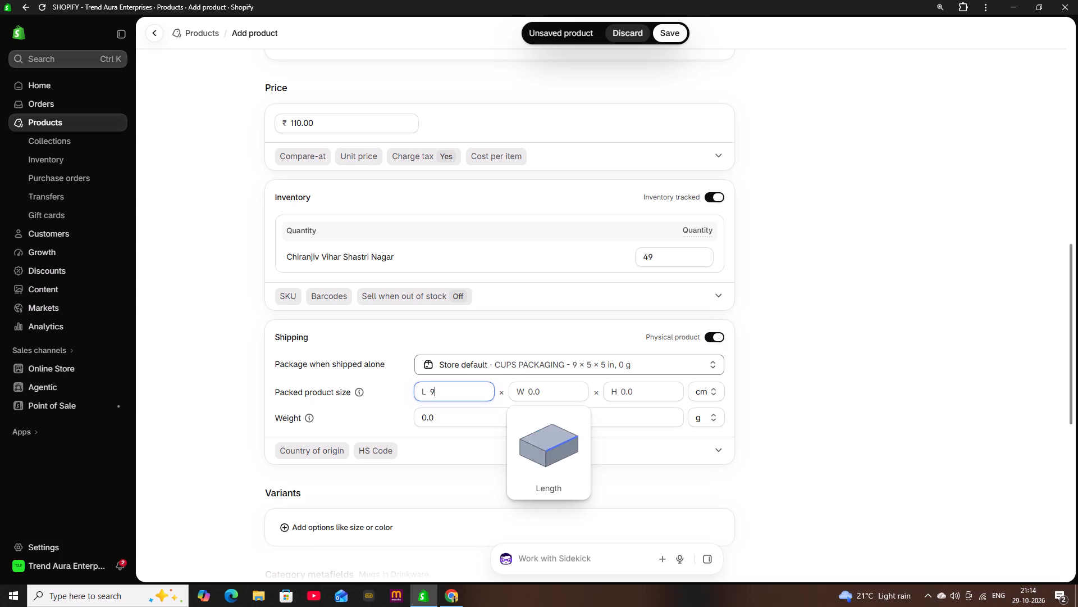
left_click(545, 396)
key("5")
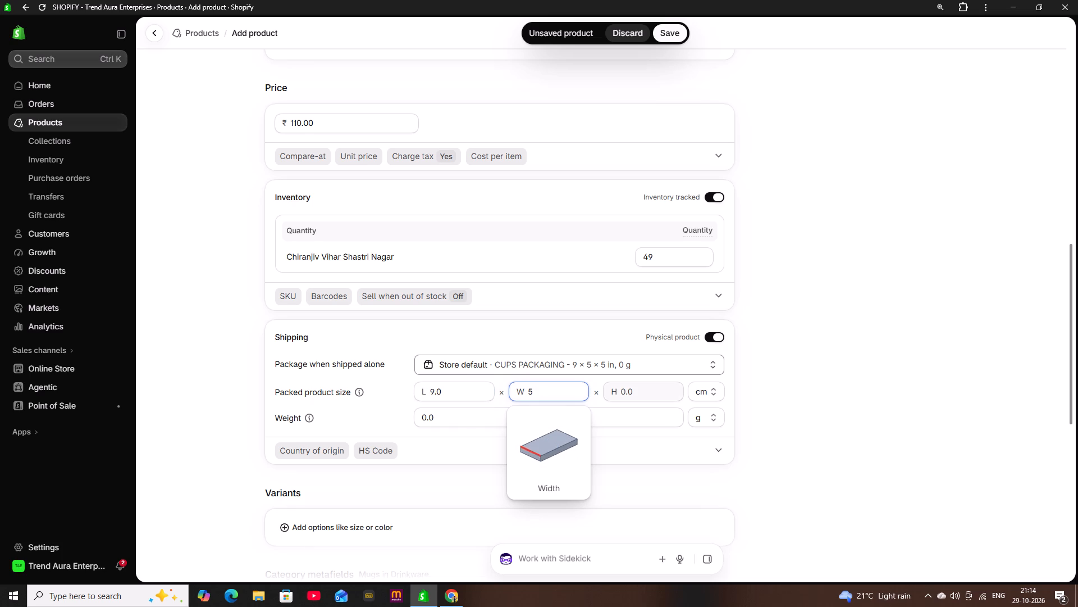
left_click(636, 395)
key("5")
Replace the product's shipping weight with 350 g.
left_click(446, 427)
left_click(456, 421)
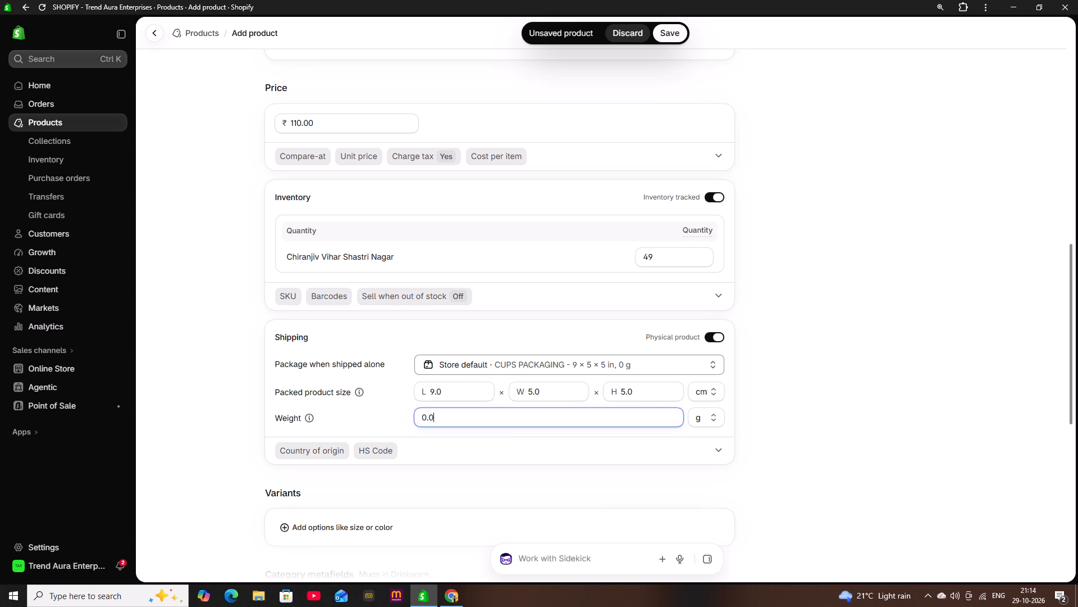
key("BackSpace")
key("BackSpace")
key("BackSpace")
key("BackSpace")
key("BackSpace")
key("BackSpace")
key("BackSpace")
key("3")
key("5")
key("0")
Expand the additional shipping details and set the country of origin to India.
scroll(610, 425, "down", 1)
left_click(328, 393)
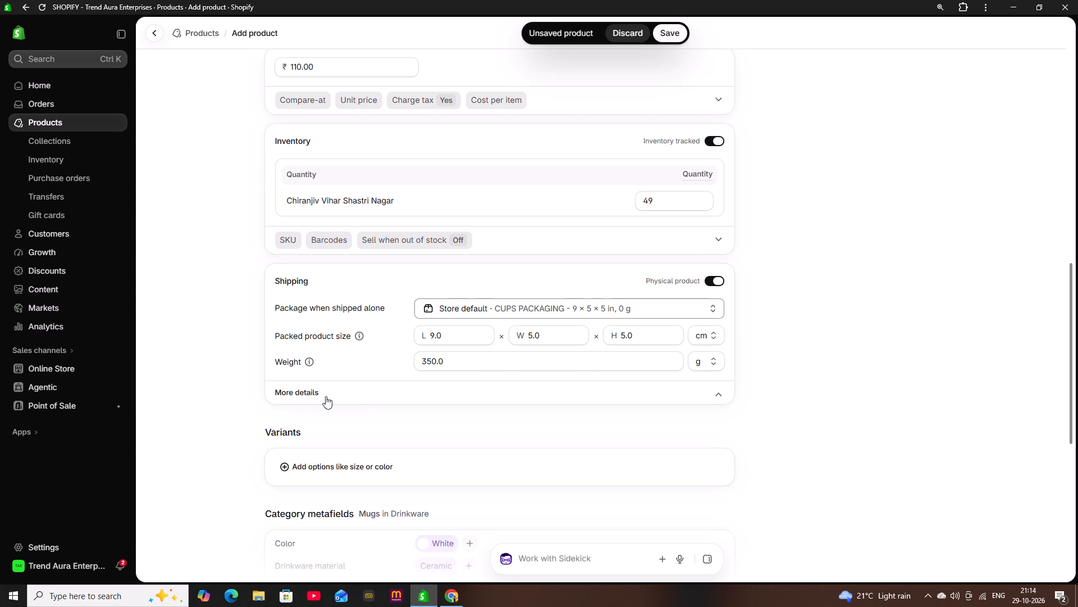
left_click(350, 440)
scroll(363, 295, "down", 4)
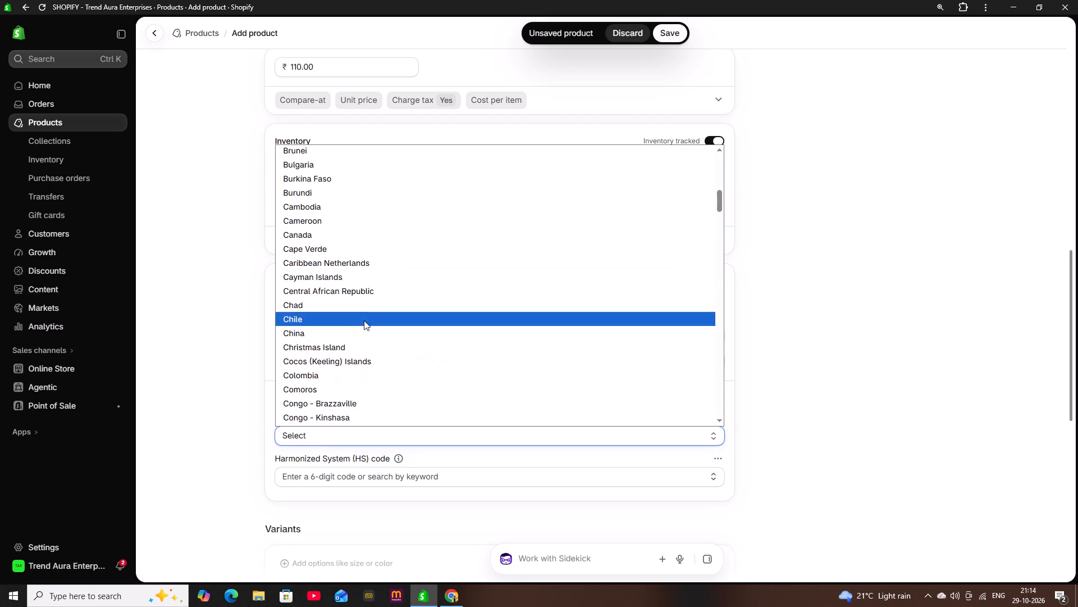
scroll(364, 320, "down", 7)
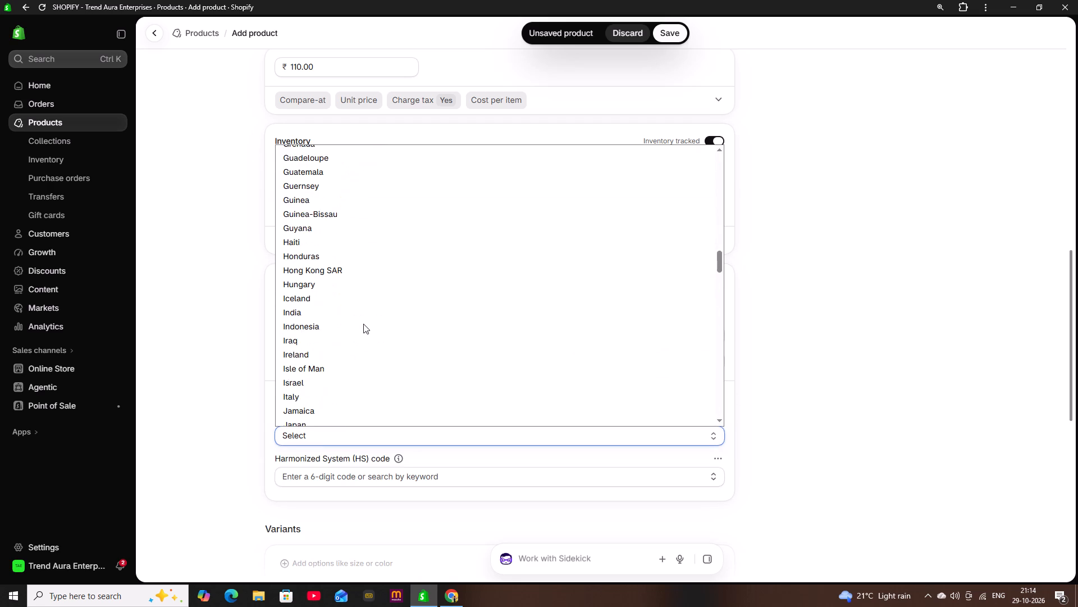
left_click(313, 311)
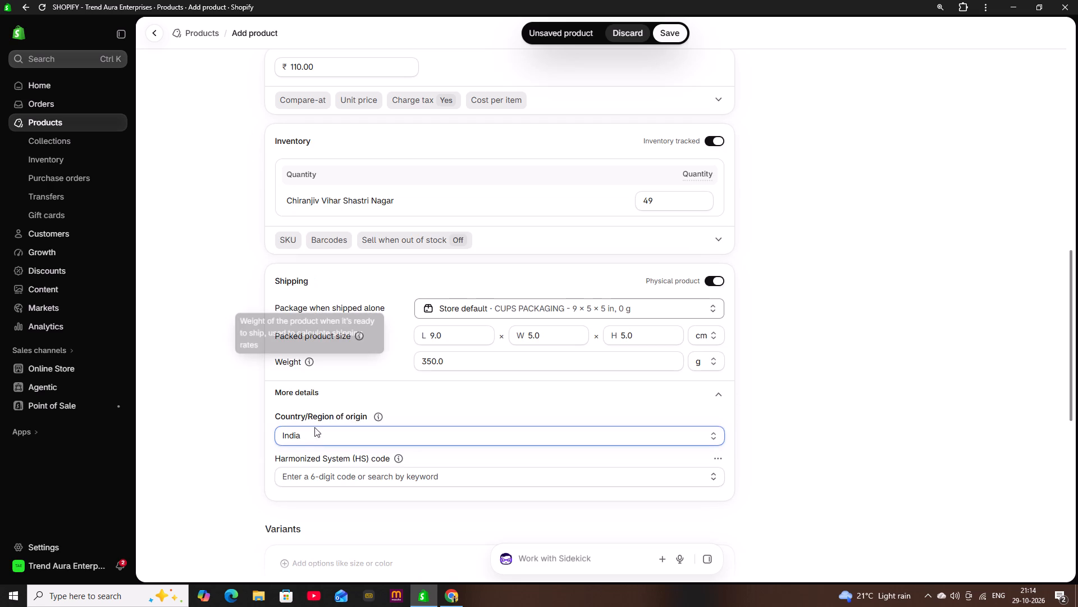
Look up HS code 6912 and assign the 6912.00 ceramic tableware code to the product.
left_click(300, 483)
key("6")
key("9")
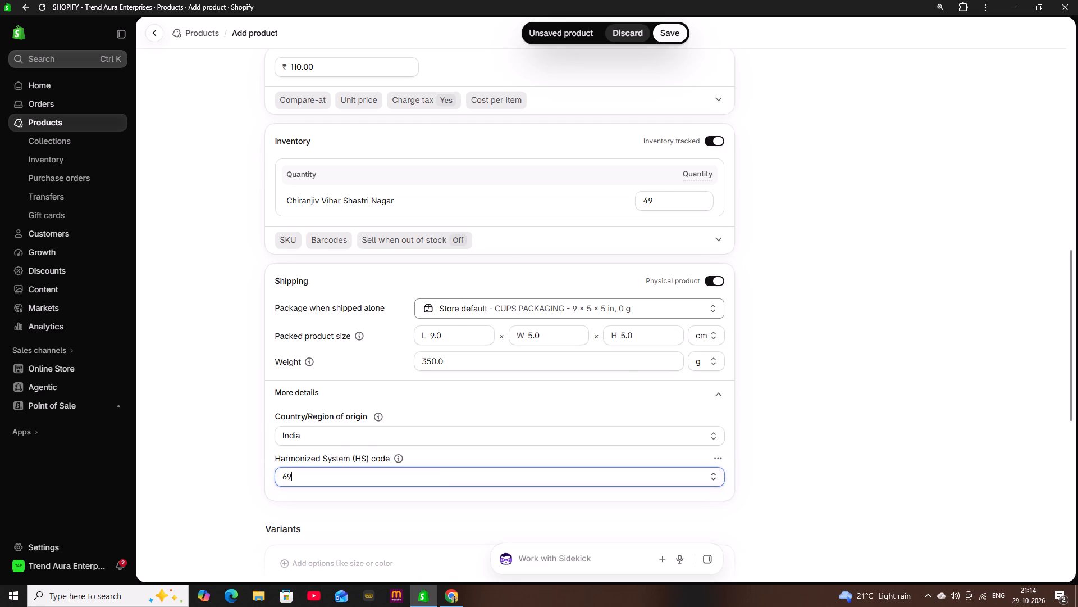
key("1")
key("2")
left_click(305, 511)
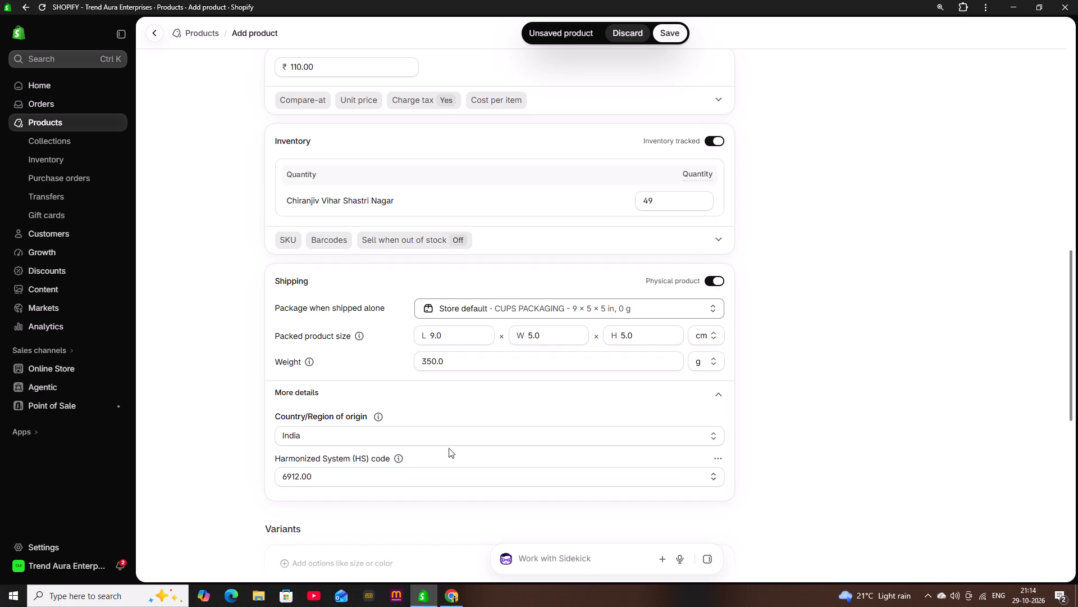
Review the completed listing, from the metafields and search engine preview back through shipping, media and description to the title.
scroll(683, 389, "down", 7)
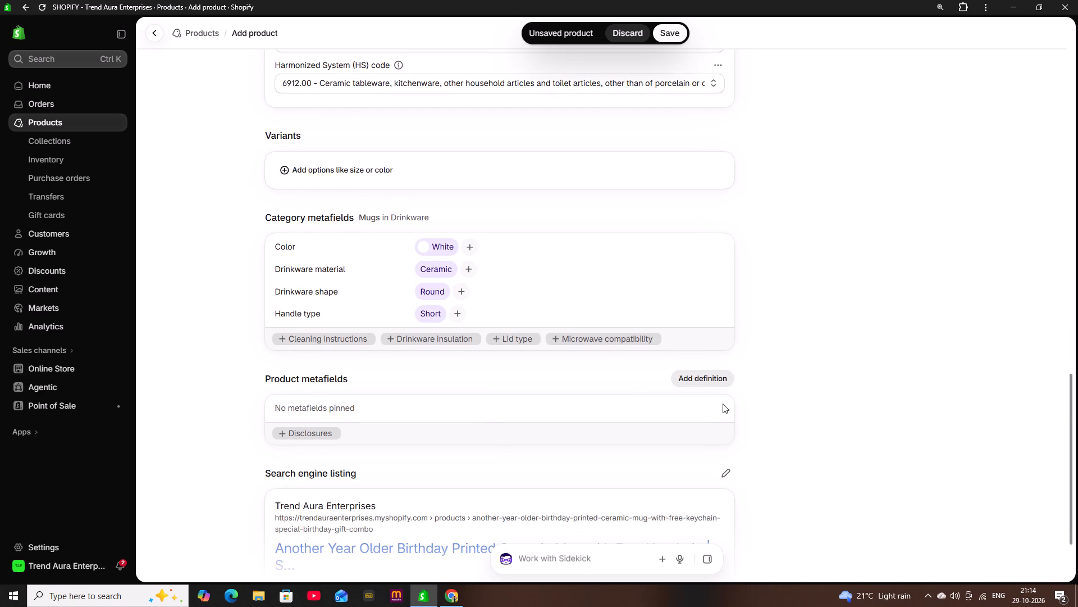
scroll(729, 399, "down", 2)
scroll(746, 387, "up", 4)
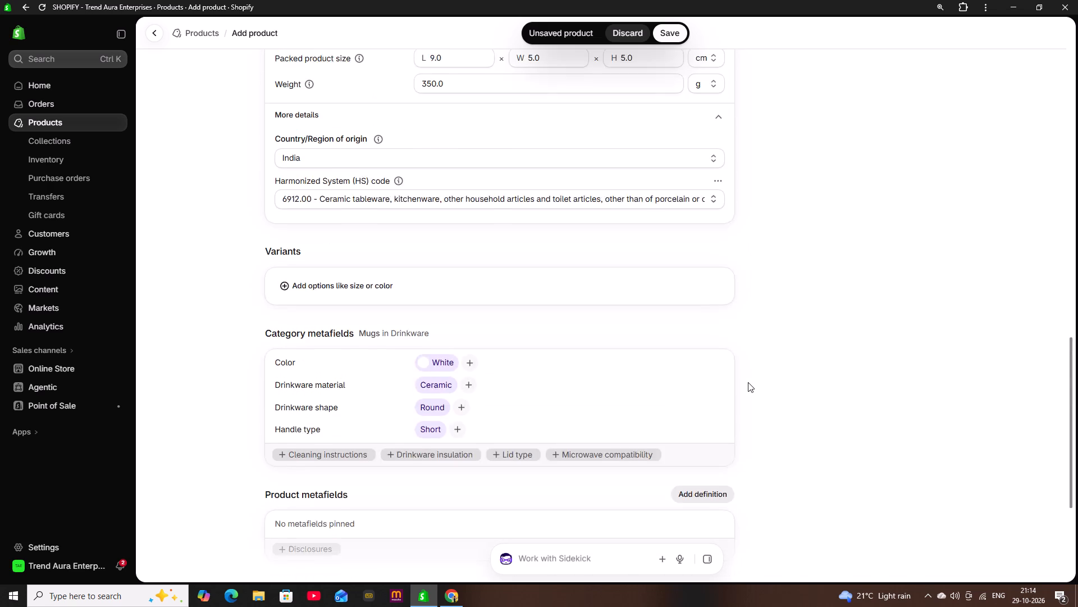
scroll(748, 382, "up", 3)
left_click_drag(1071, 379, 1067, 287)
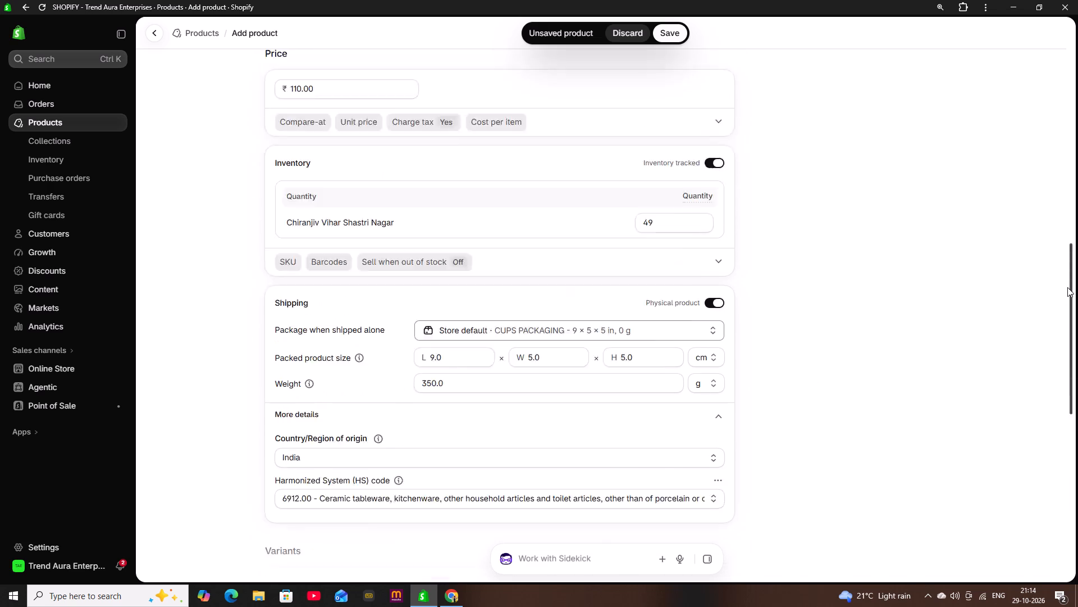
left_click_drag(1067, 287, 1072, 150)
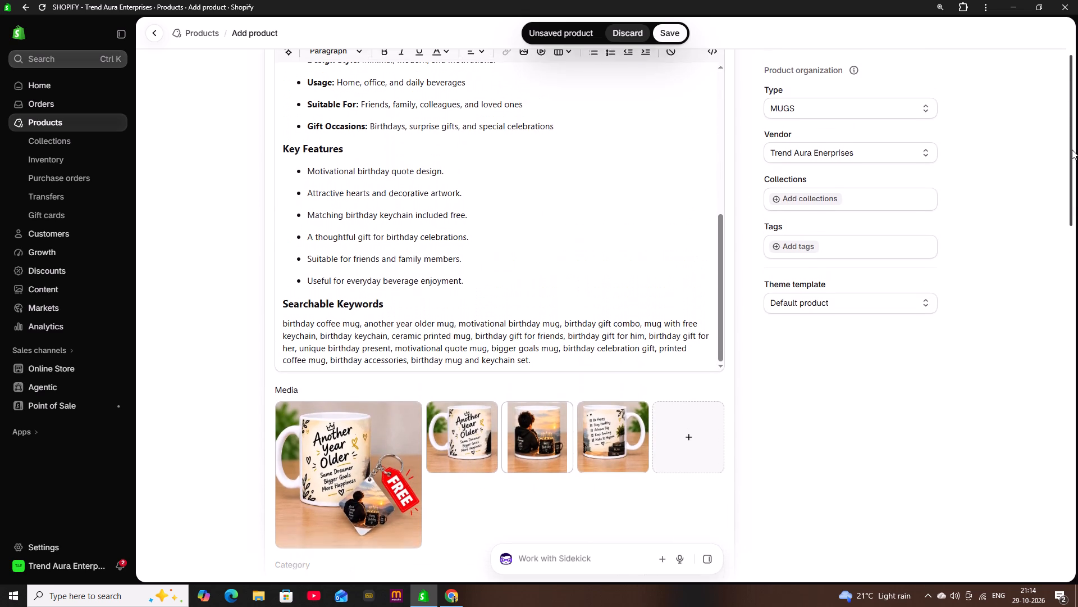
left_click_drag(1072, 150, 1071, 147)
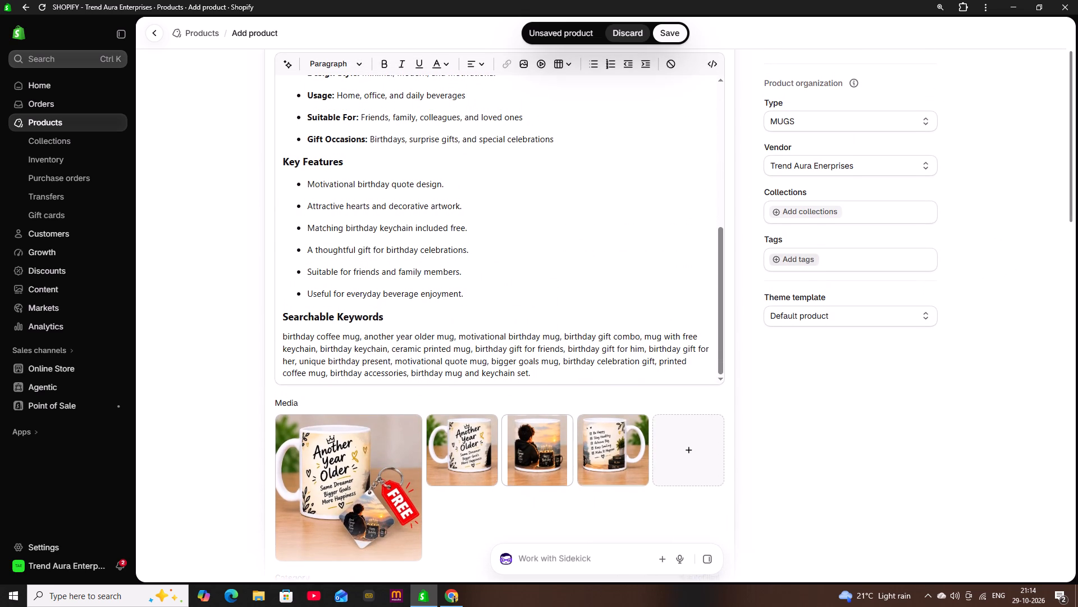
left_click_drag(1073, 194, 1075, 127)
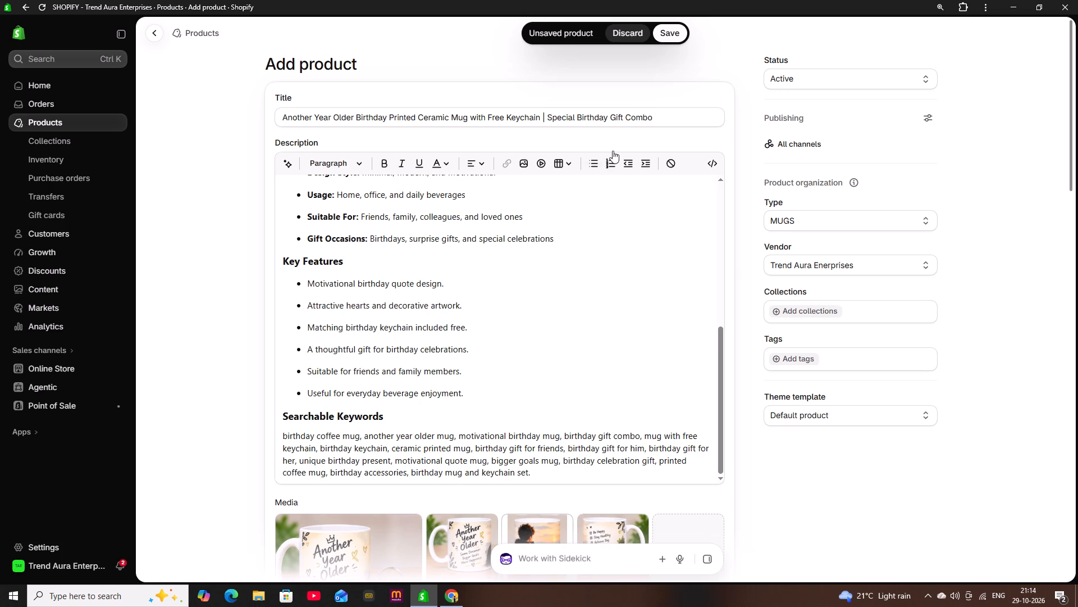
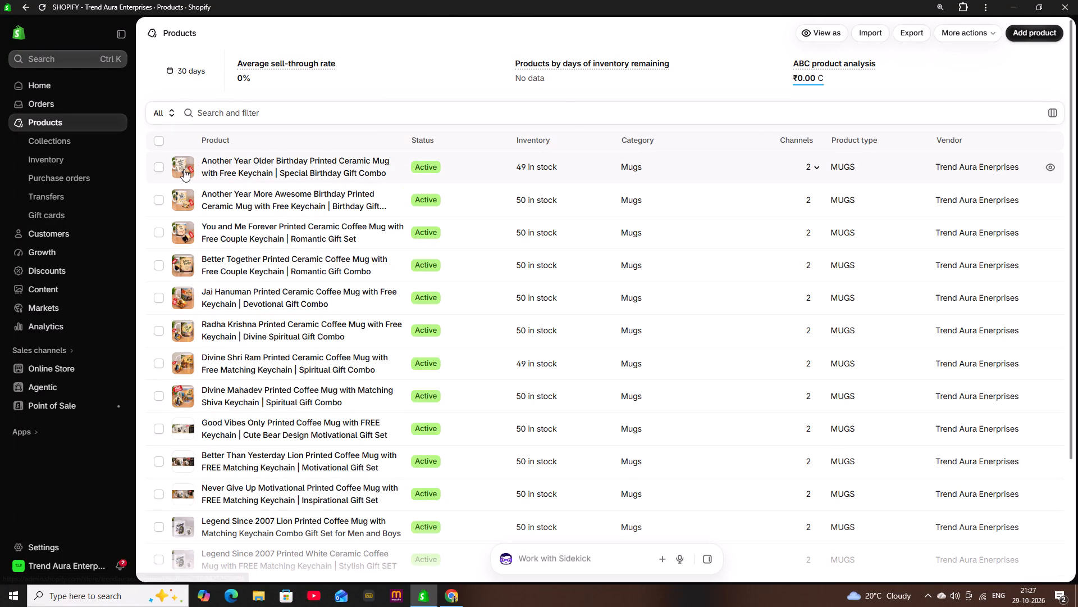
Start a new product with type MUGS and vendor Trend Aura Enerprises.
left_click(1026, 28)
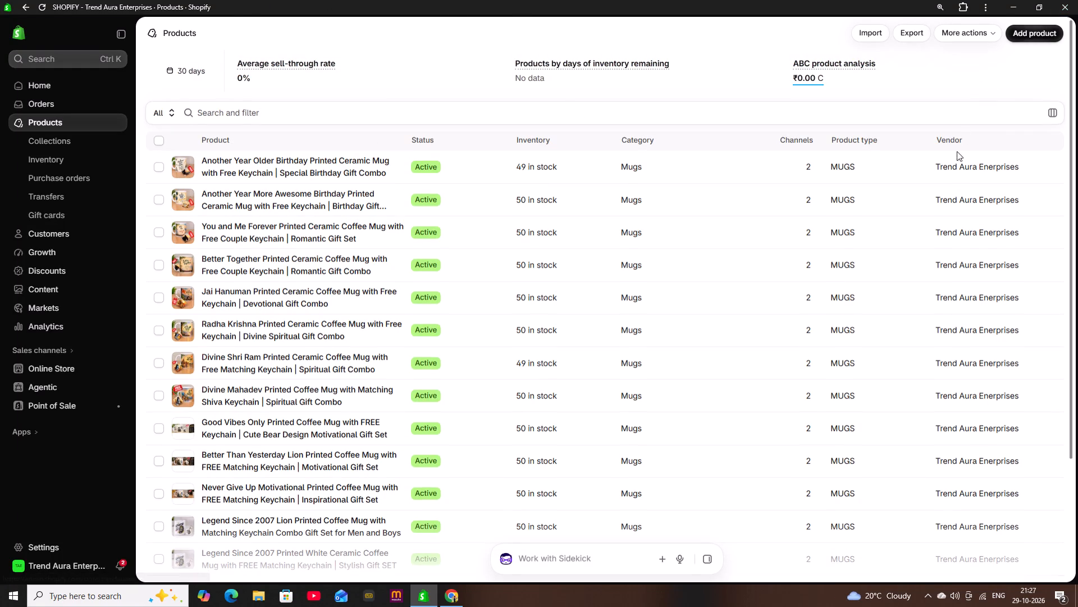
left_click(842, 222)
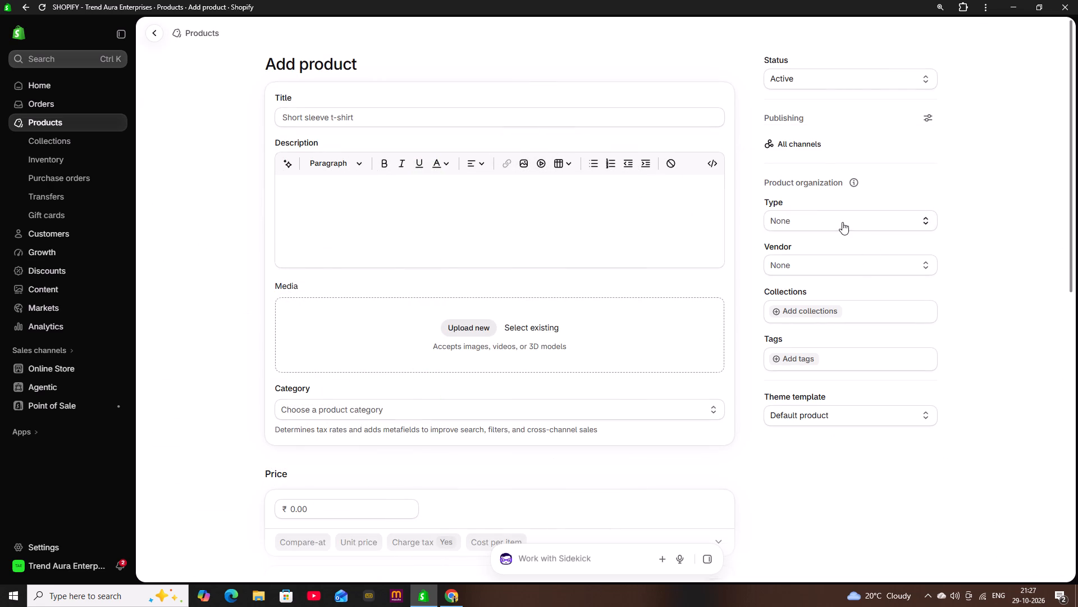
left_click(831, 249)
left_click(818, 265)
left_click(812, 288)
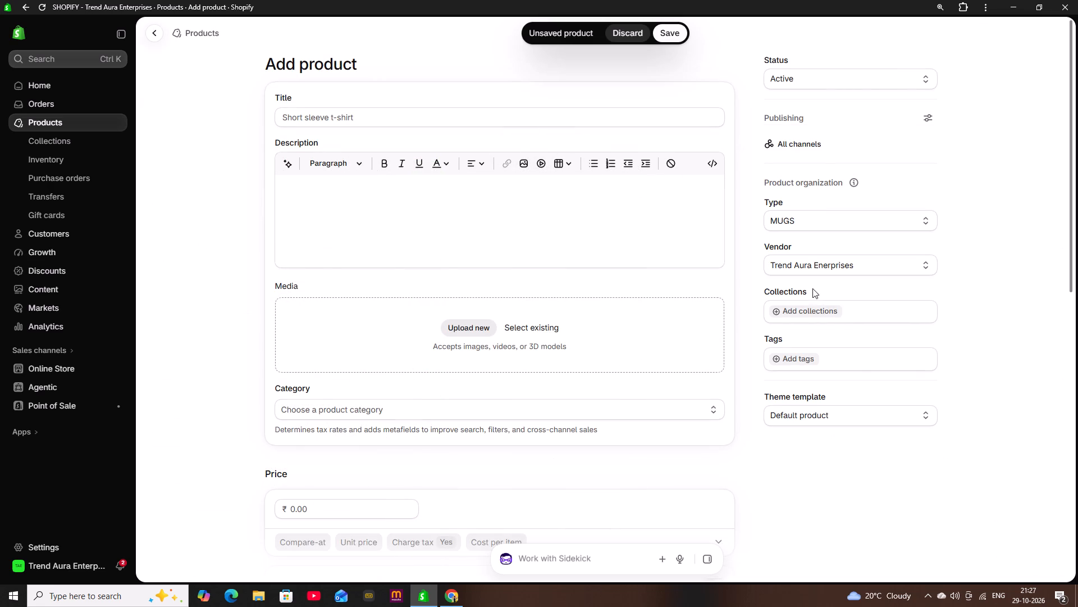
Upload picture 36, the Happy Anniversary mug with the free keychain, as the product's first media image.
left_click(464, 333)
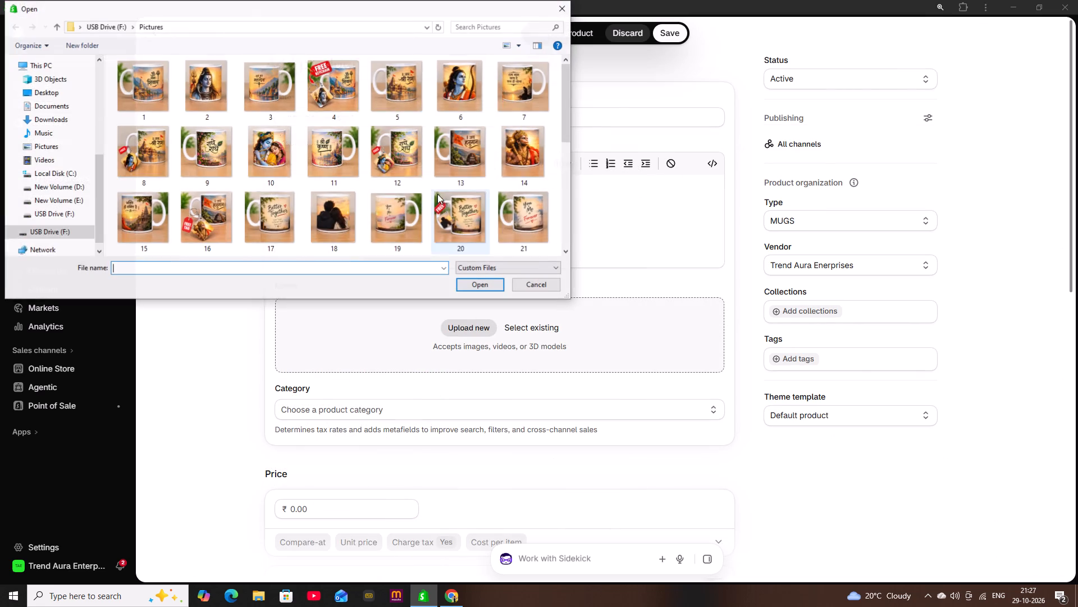
scroll(299, 191, "down", 1)
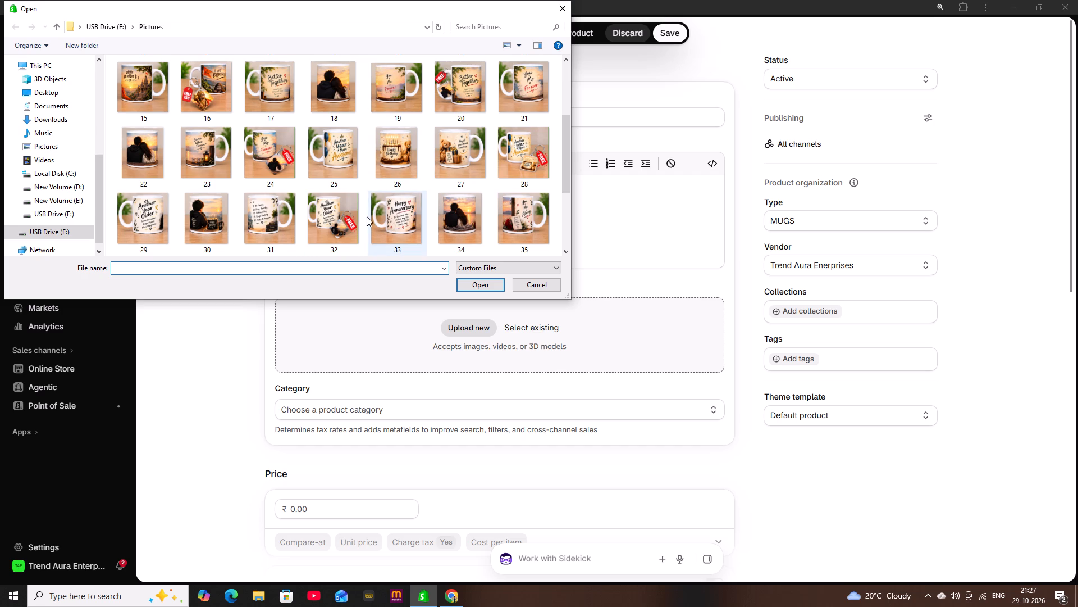
scroll(383, 216, "down", 1)
left_click(140, 159)
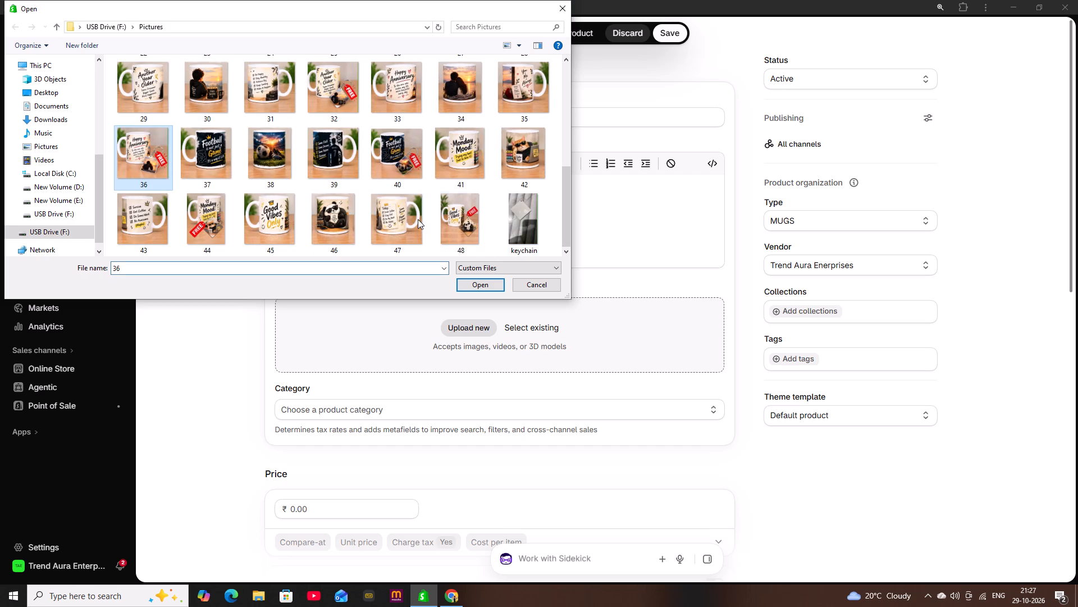
left_click(481, 283)
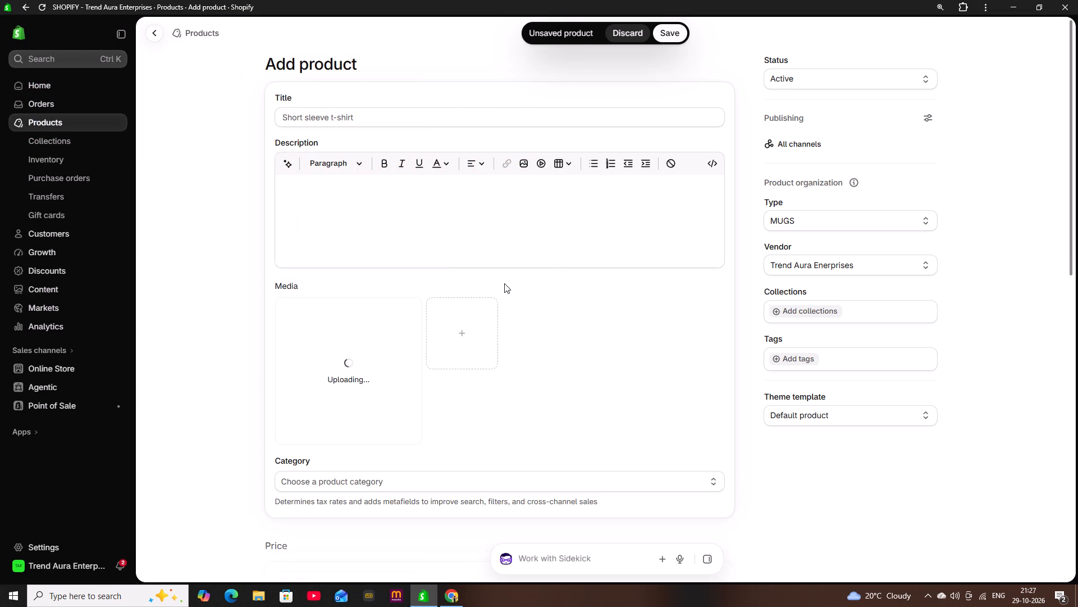
left_click(436, 115)
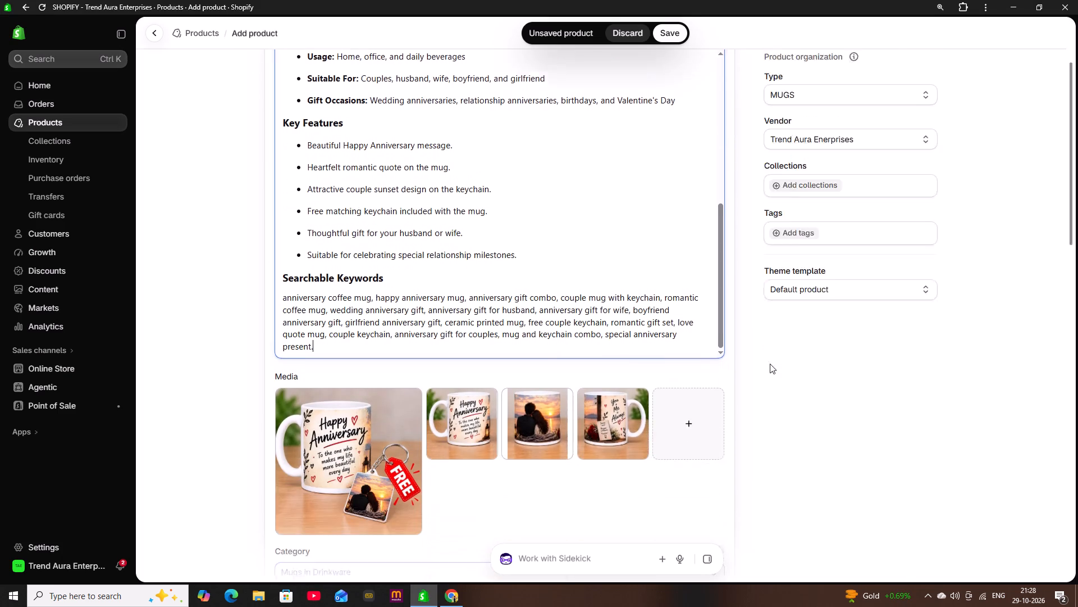
scroll(770, 364, "down", 2)
left_click(325, 459)
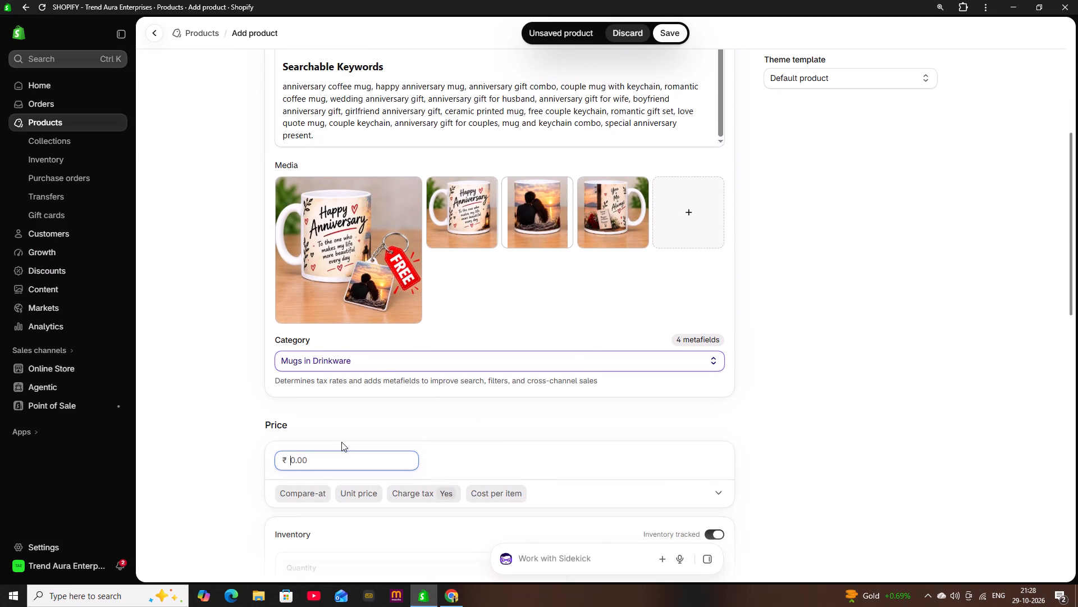
type("110")
scroll(435, 385, "down", 2)
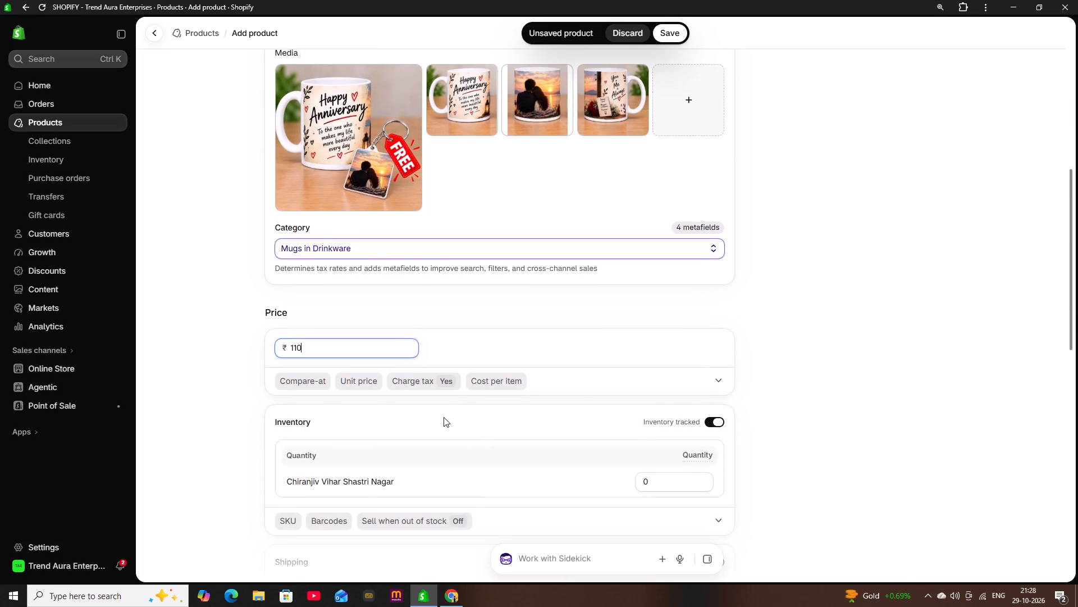
left_click(664, 478)
type("50")
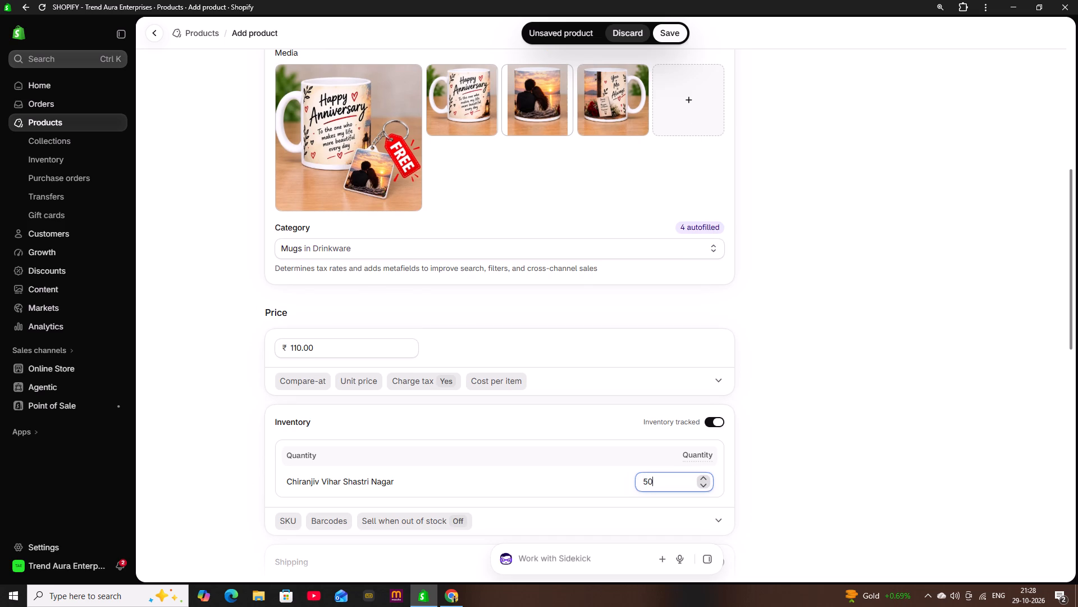
Set the packed product size to 9 × 5 × 5 cm in the shipping details.
scroll(788, 406, "down", 4)
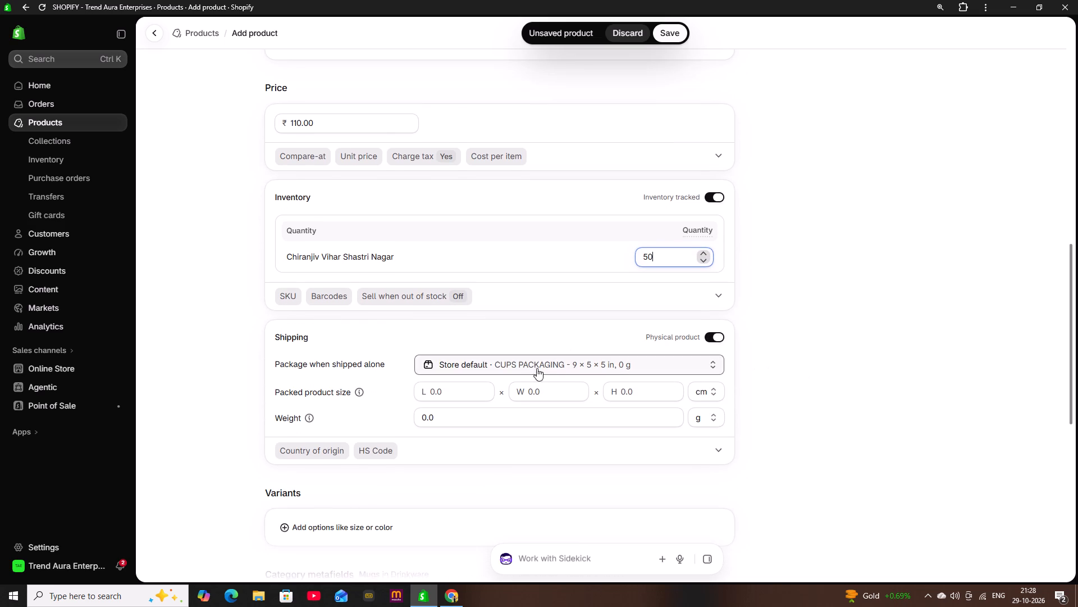
left_click(483, 386)
key("9")
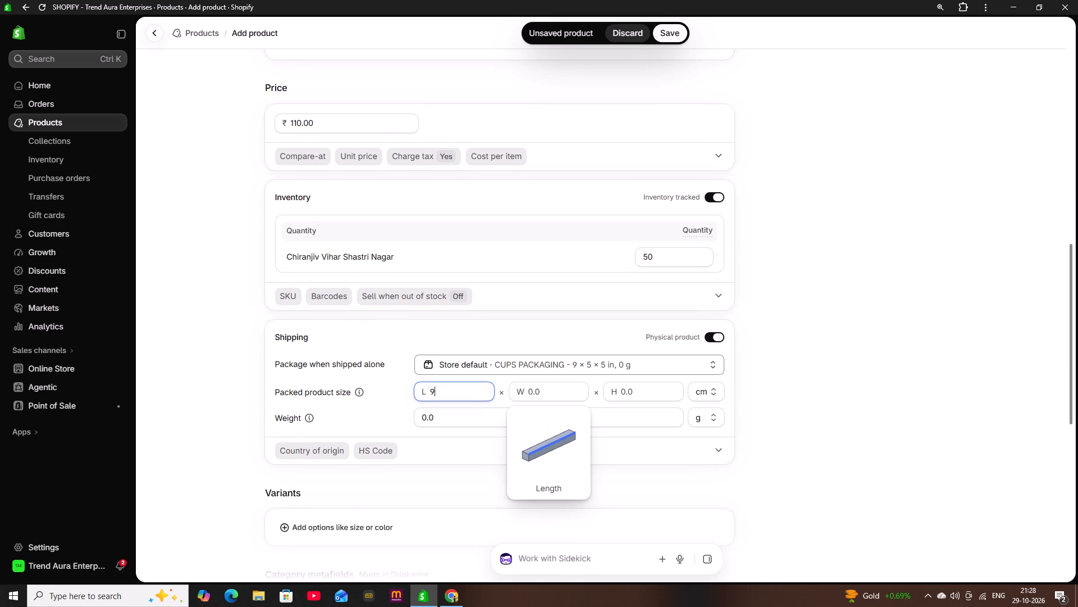
left_click(579, 390)
key("5")
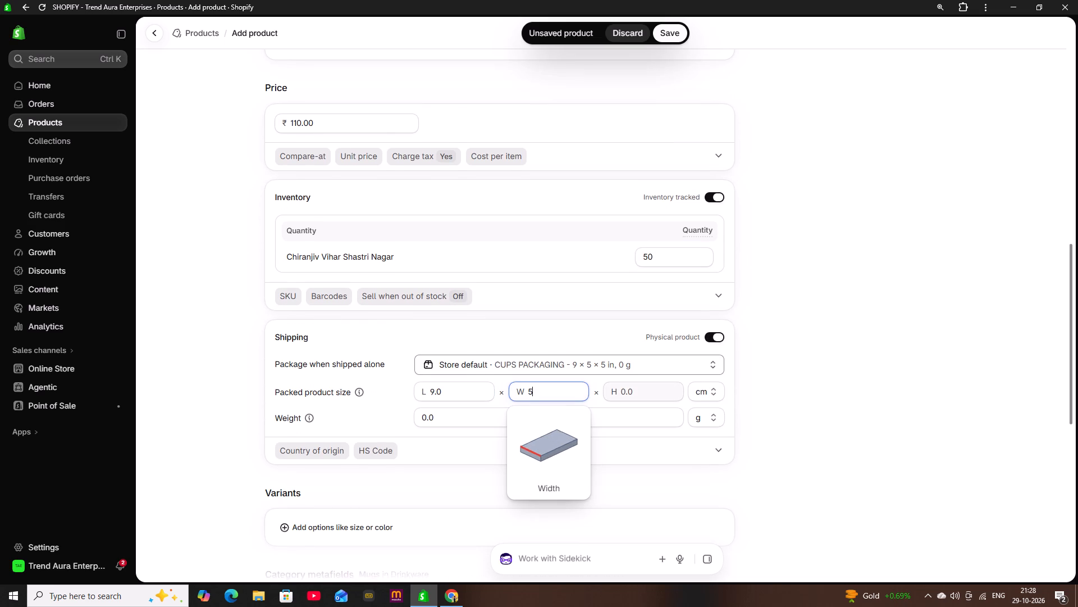
left_click(640, 393)
key("5")
Set the product's shipping weight to 350 g.
left_click(600, 422)
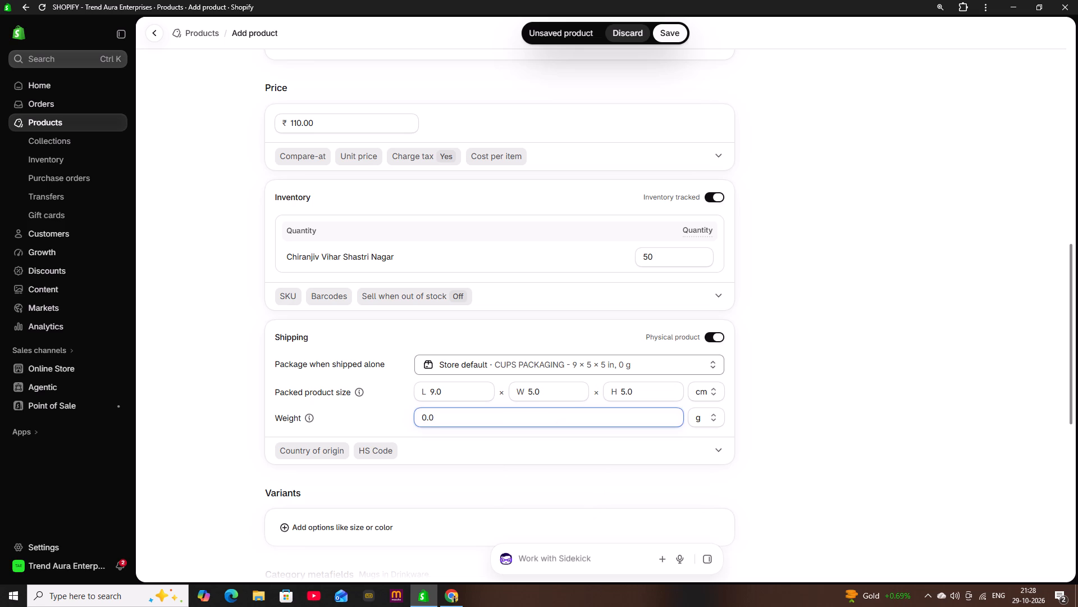
key("BackSpace")
key("BackSpace")
key("BackSpace")
key("BackSpace")
key("BackSpace")
key("BackSpace")
key("BackSpace")
key("3")
key("5")
key("0")
left_click(812, 382)
Set the product's country of origin to India in the additional shipping details.
scroll(614, 479, "down", 2)
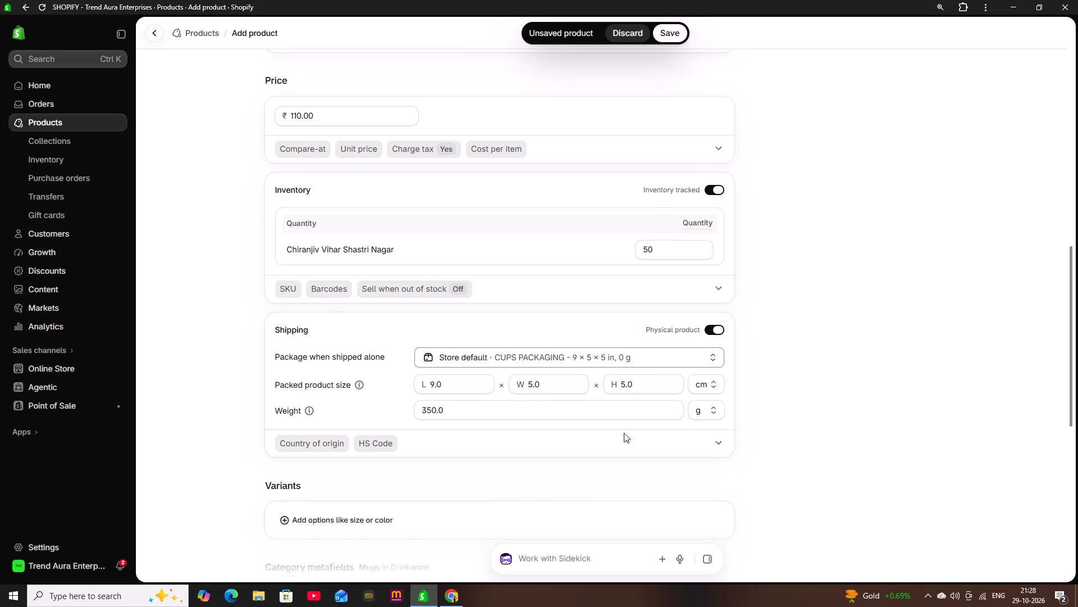
left_click(385, 336)
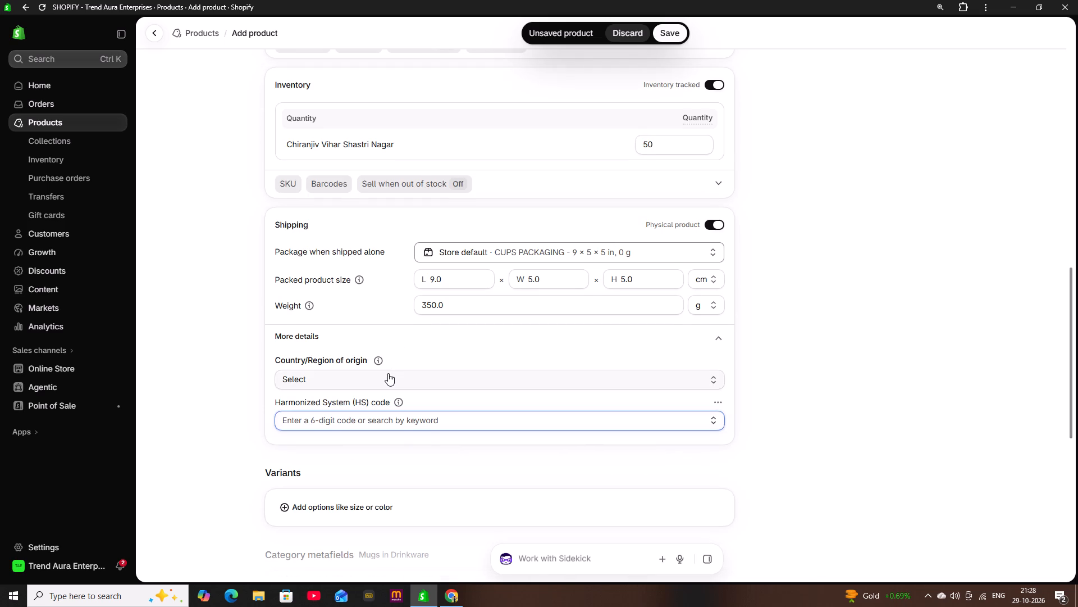
left_click(388, 373)
scroll(396, 370, "down", 6)
scroll(429, 298, "down", 1)
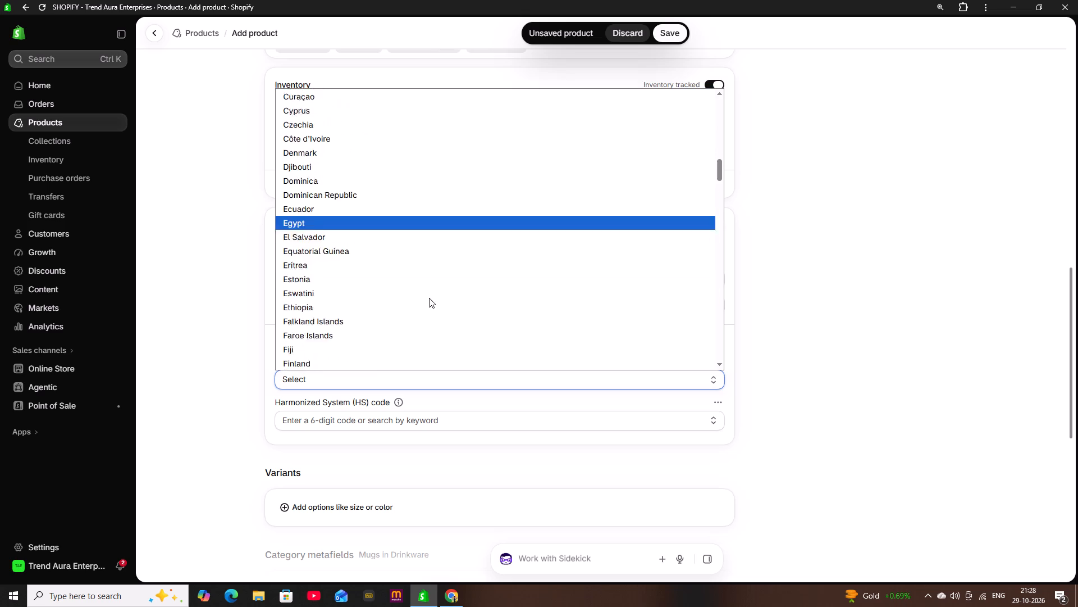
scroll(429, 298, "down", 5)
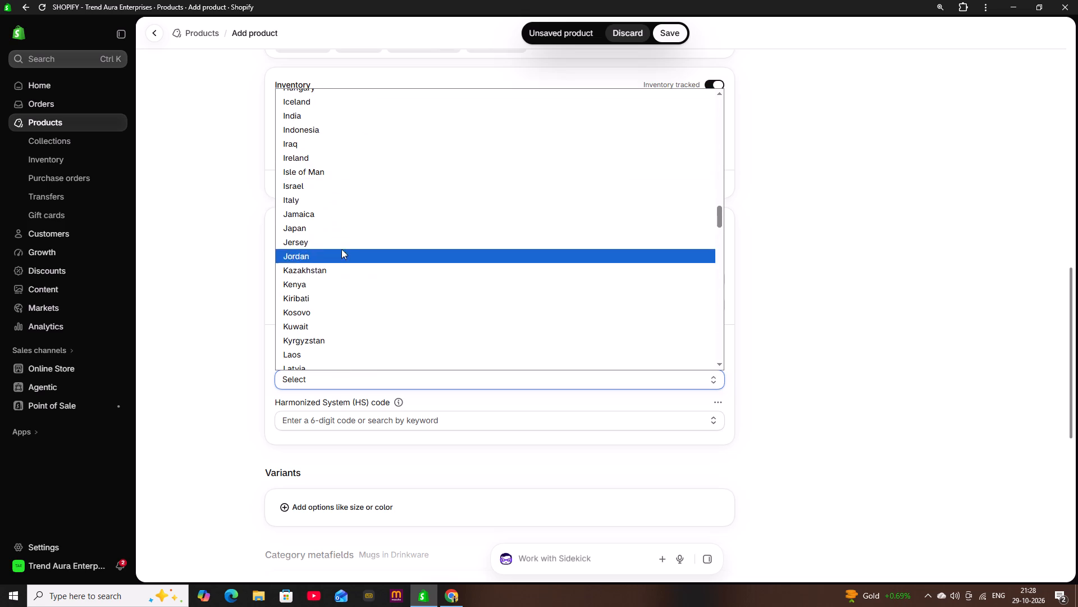
left_click(345, 120)
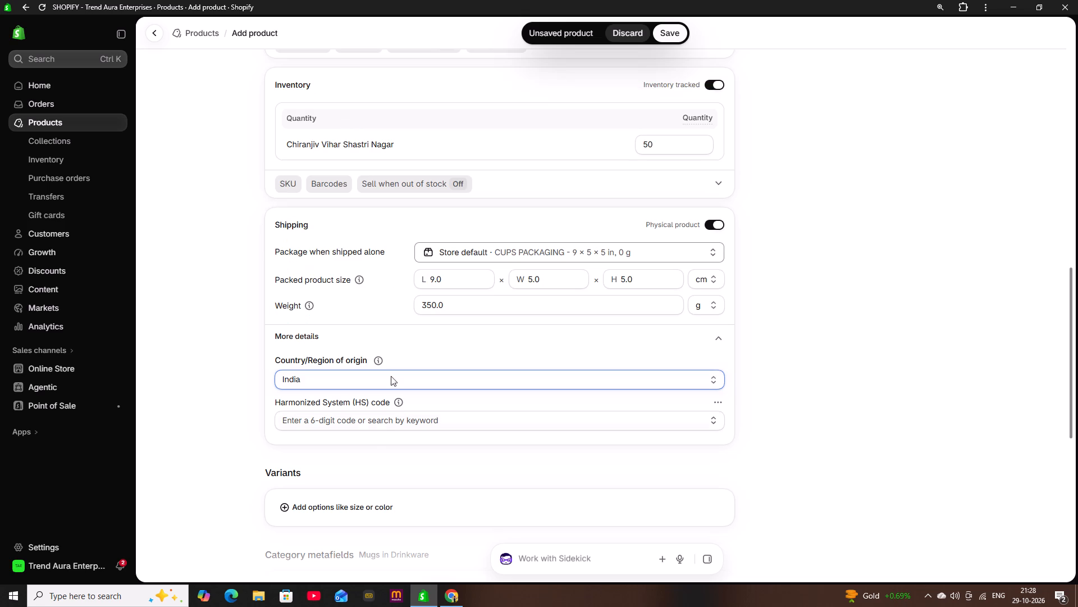
Set the Harmonized System code to 6912.00 for ceramic tableware.
left_click(380, 413)
type("69")
type("12")
left_click(345, 457)
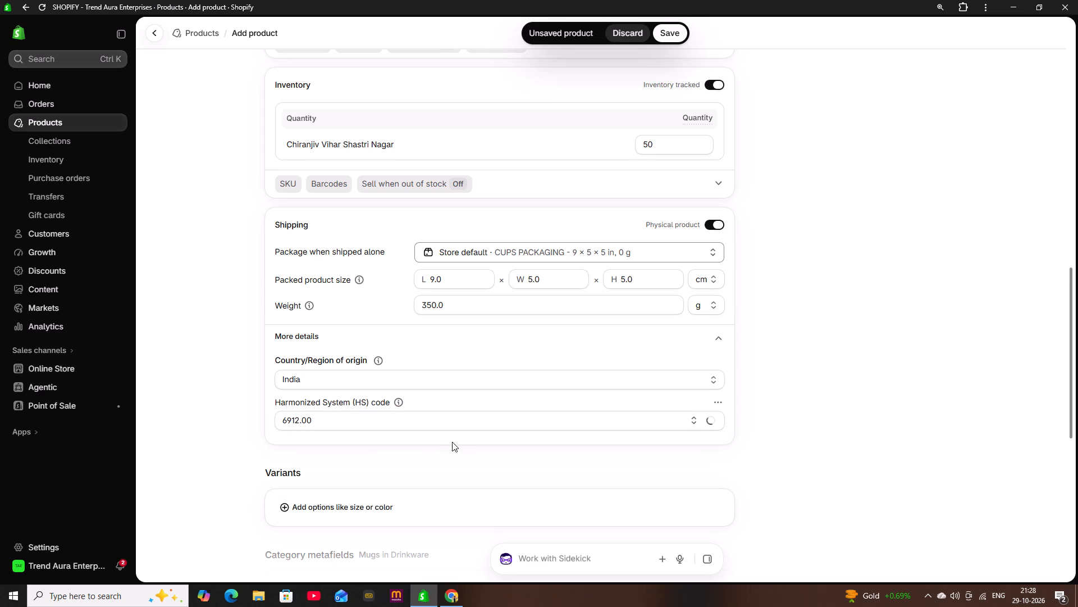
Check over the completed Happy Anniversary mug listing and save the product.
scroll(458, 442, "down", 2)
scroll(584, 447, "down", 1)
scroll(689, 420, "up", 2)
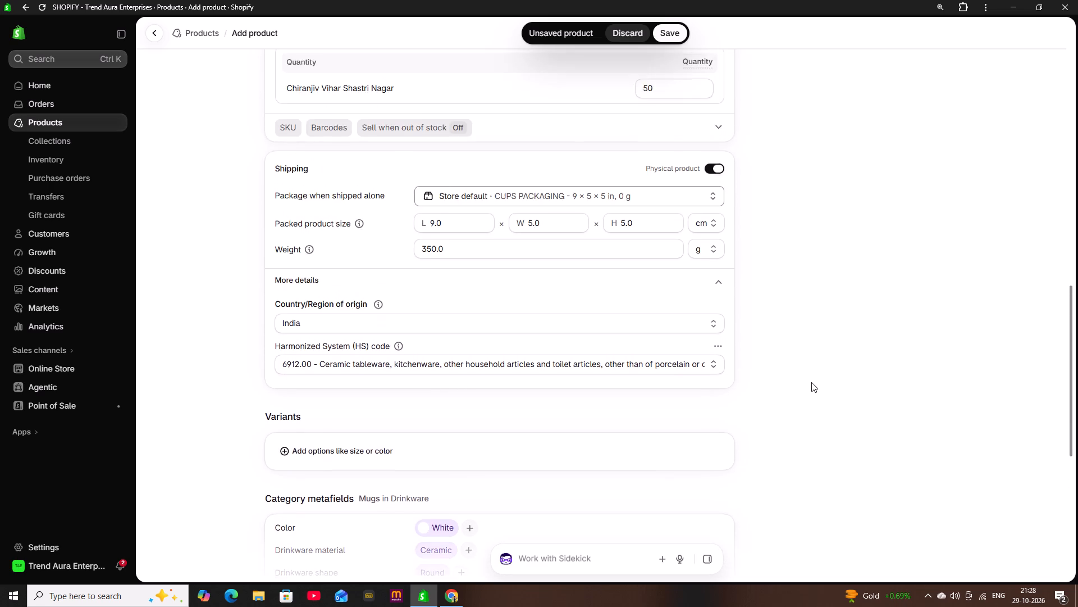
scroll(811, 382, "up", 4)
scroll(820, 321, "up", 7)
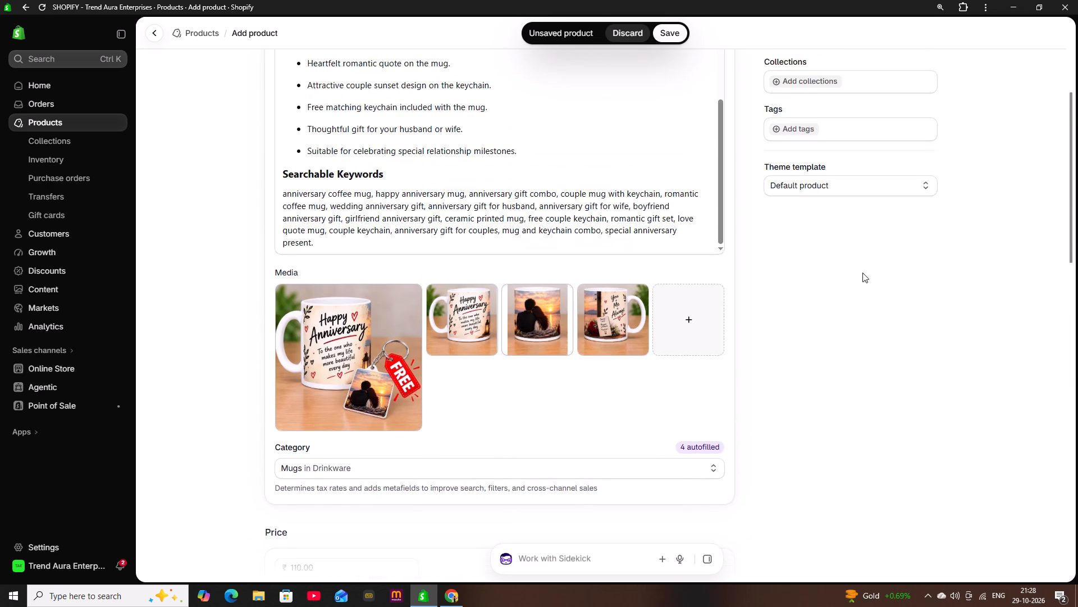
scroll(862, 273, "up", 4)
scroll(927, 210, "up", 2)
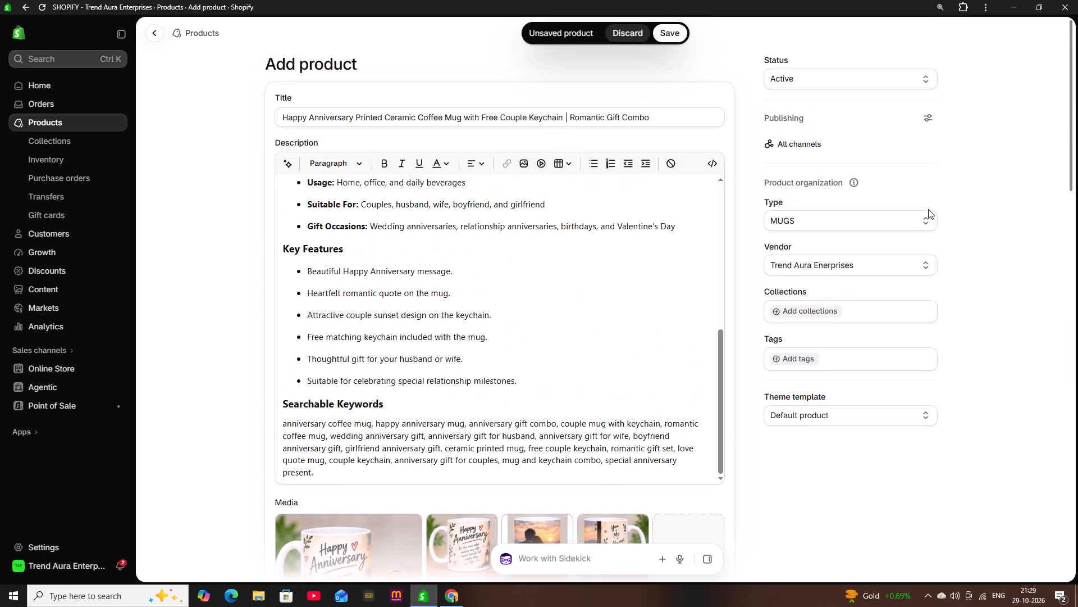
scroll(929, 203, "up", 2)
left_click(678, 33)
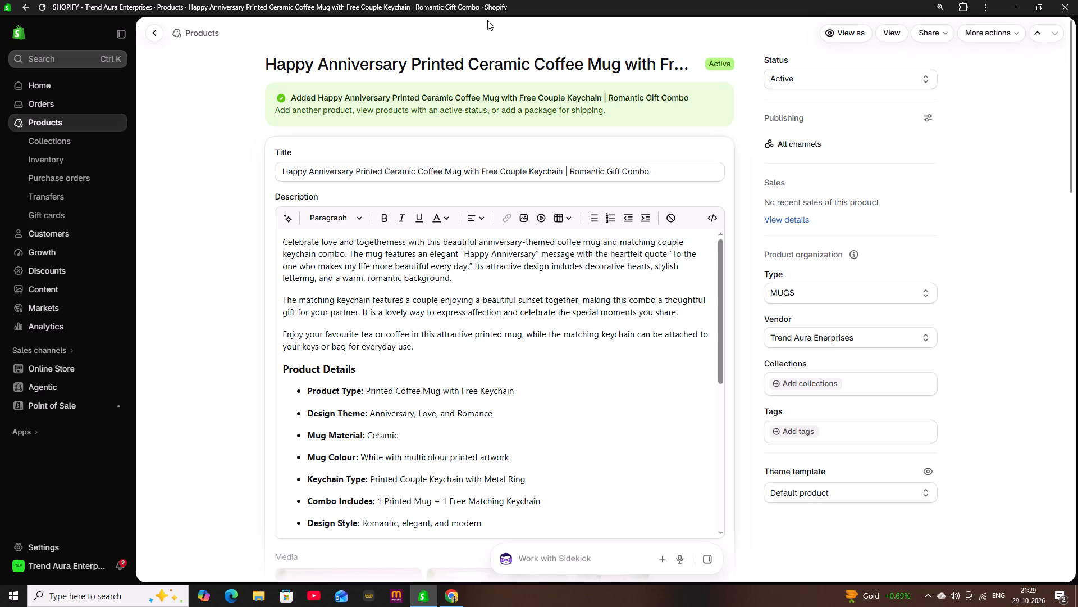
Start a new product from the product list with type MUGS and vendor Trend Aura Enerprises.
left_click(193, 25)
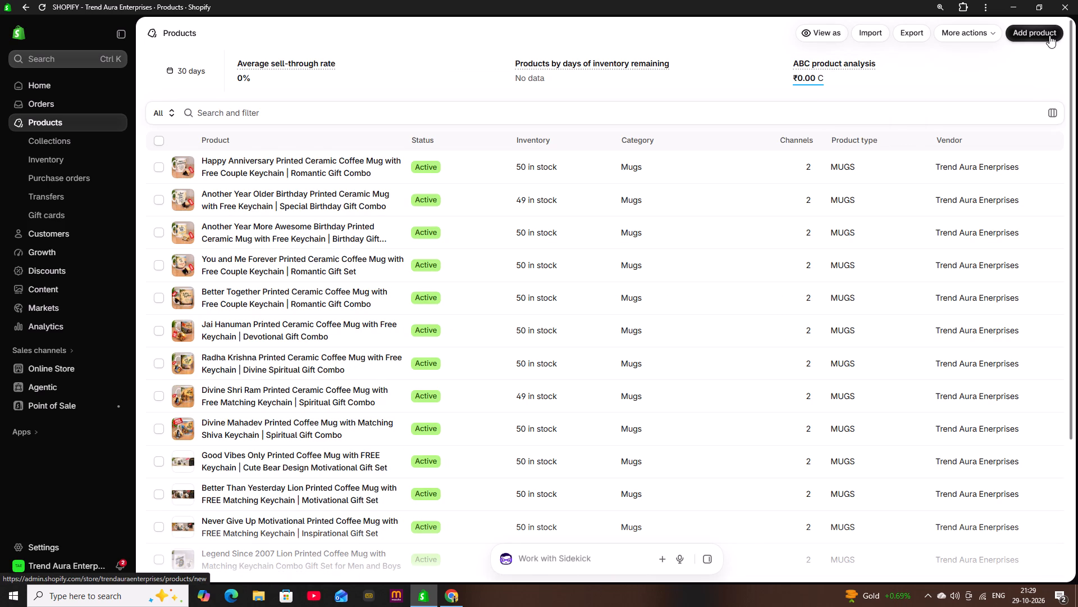
left_click(1049, 35)
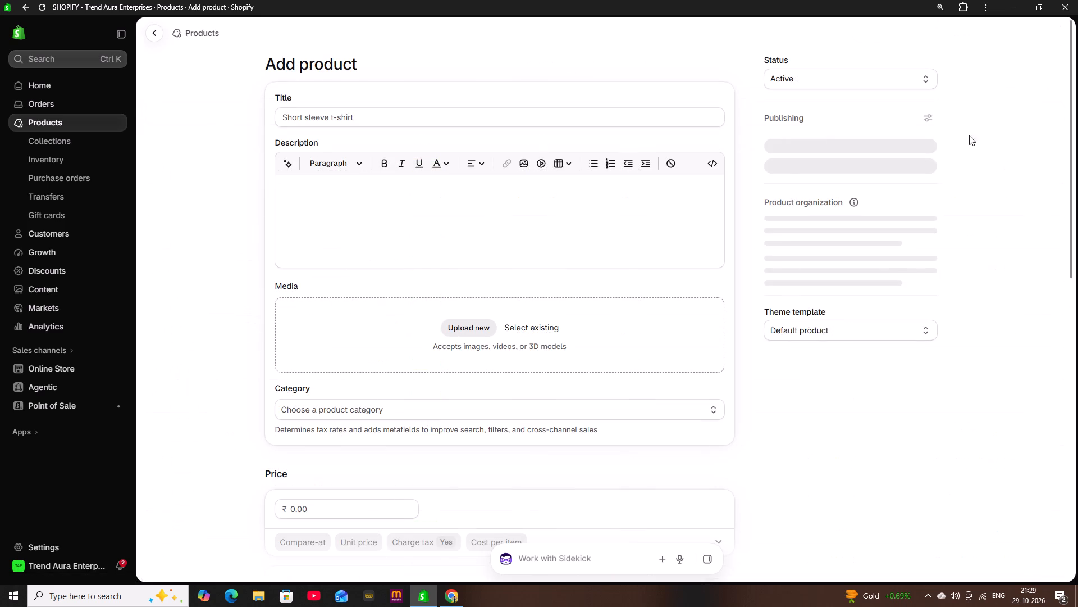
left_click(794, 214)
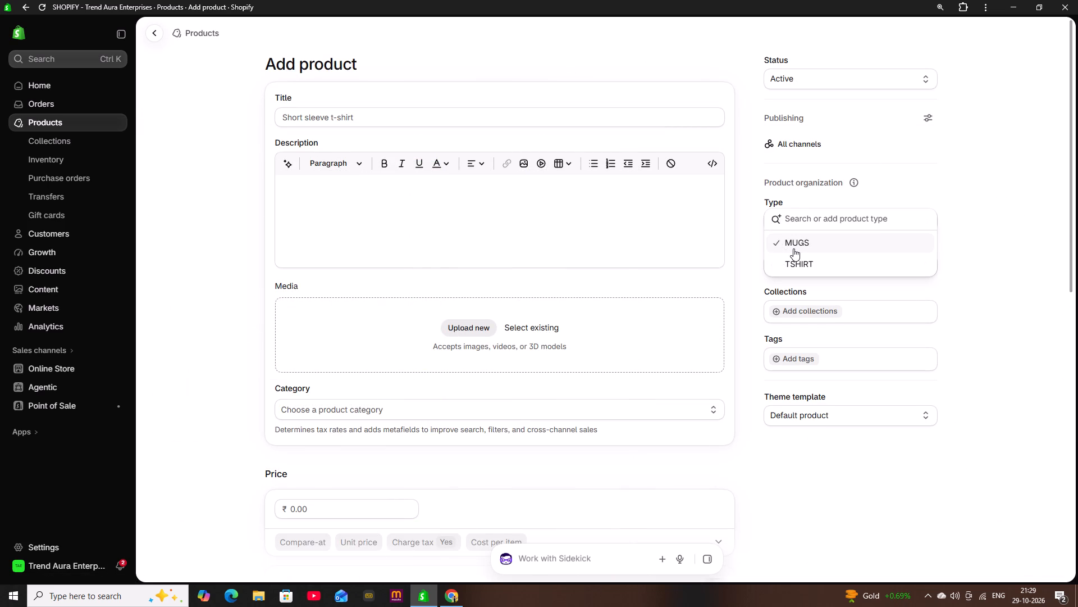
left_click(793, 248)
left_click(803, 269)
left_click(803, 294)
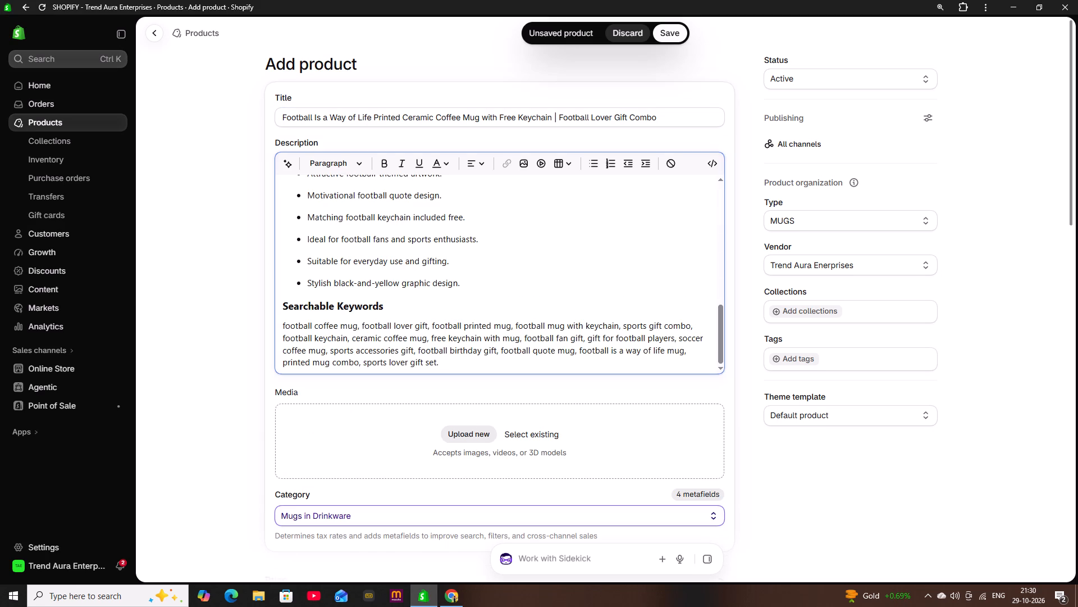
Upload picture 40, the football mug with the free keychain, as the product's first media image.
scroll(529, 252, "down", 1)
left_click(484, 377)
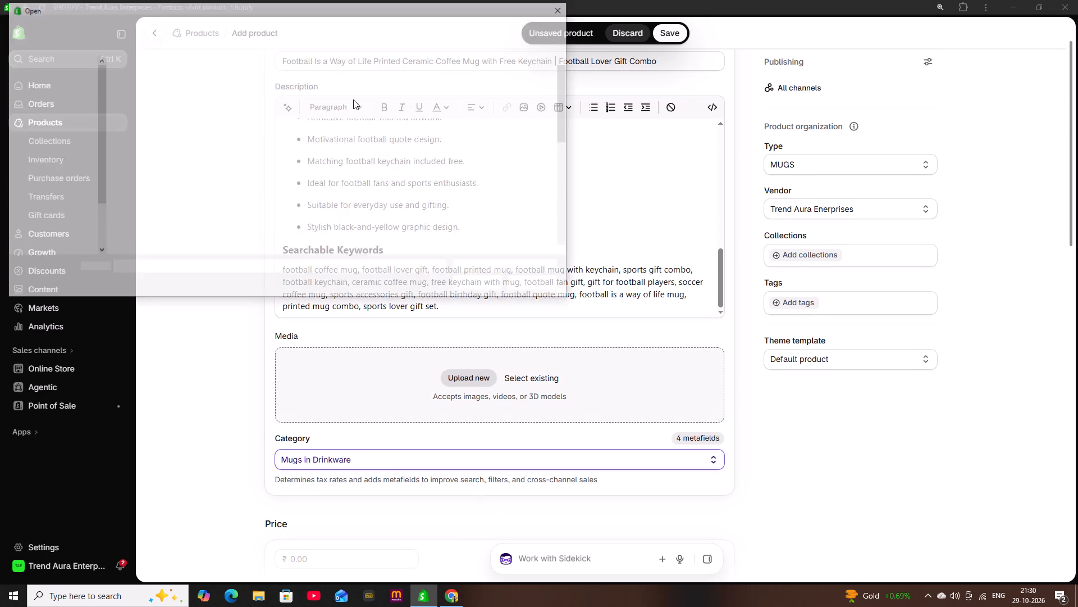
scroll(359, 152, "down", 4)
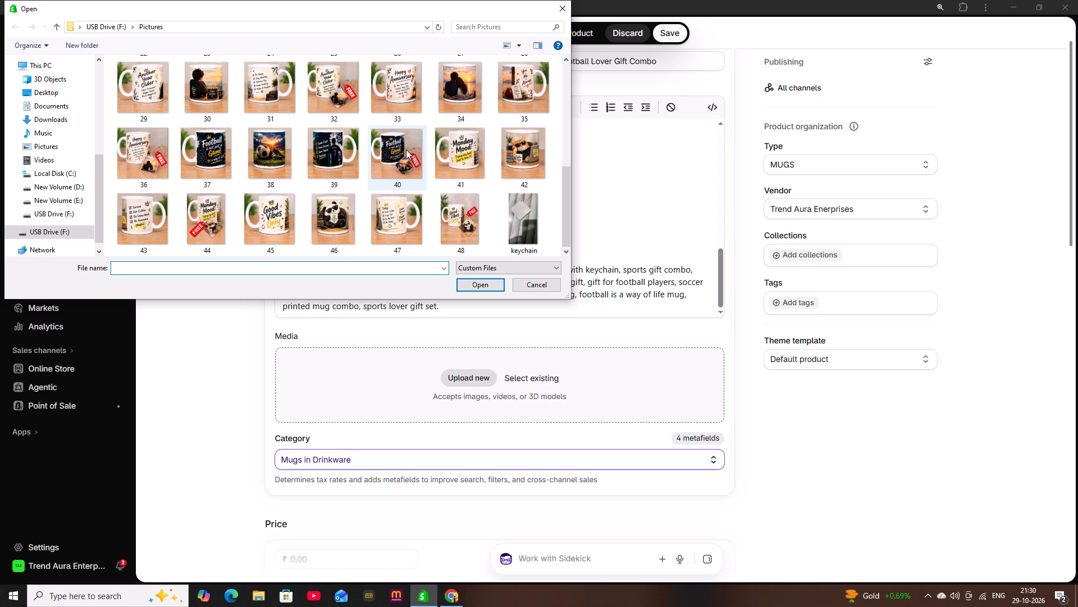
left_click(406, 150)
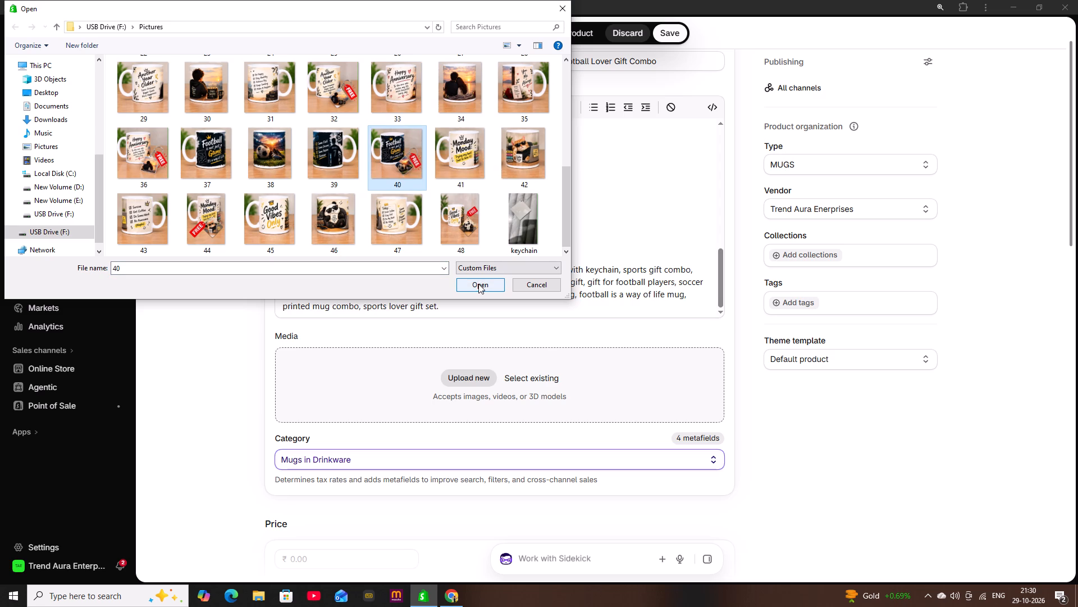
left_click(478, 284)
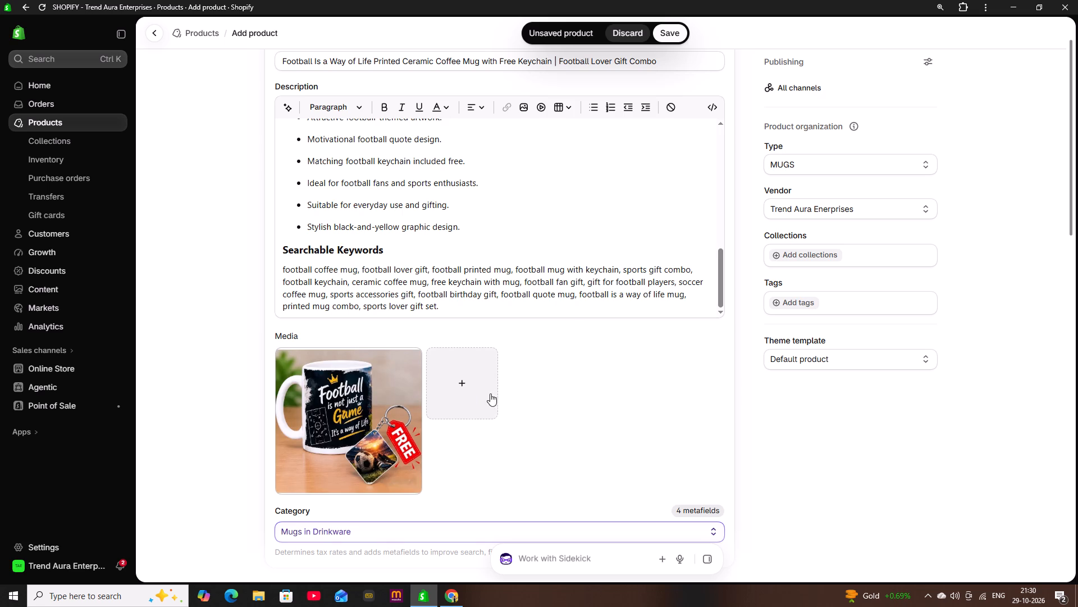
Upload football mug pictures 37, 38 and 39 and add them to the product media.
left_click(468, 393)
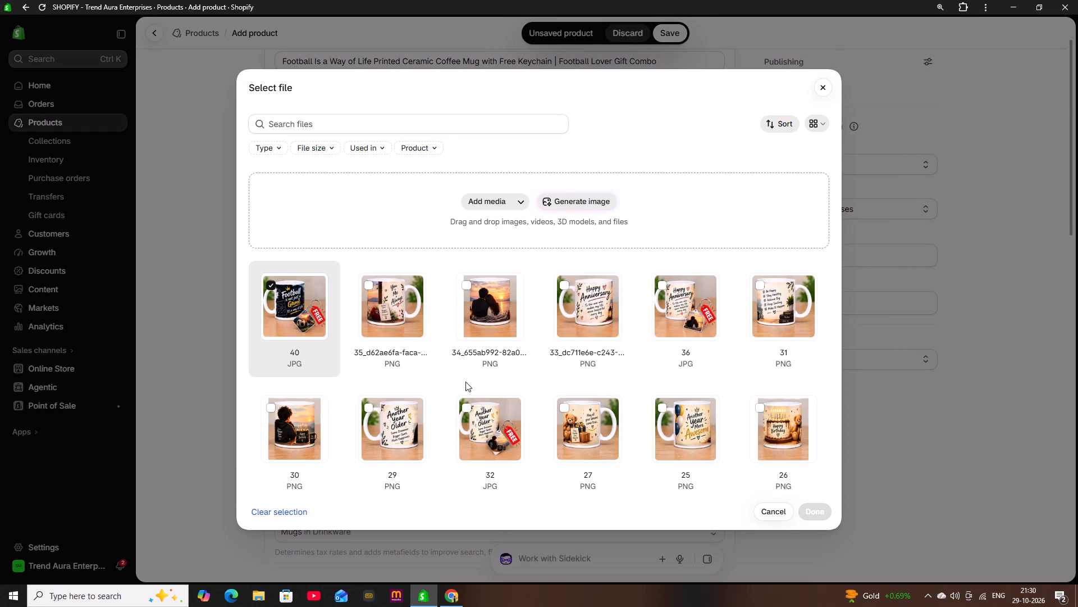
left_click(492, 195)
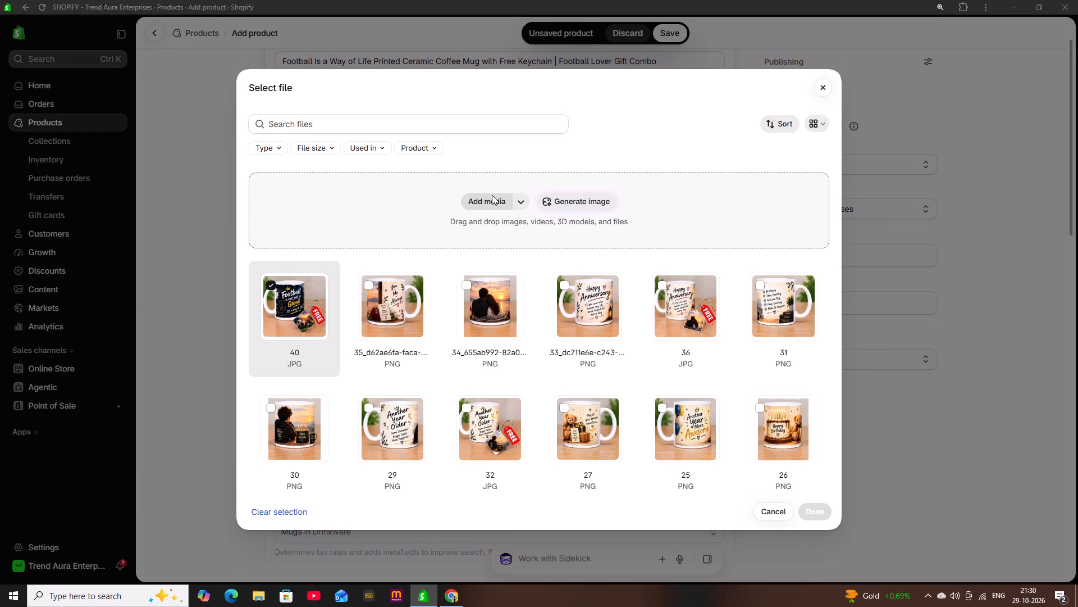
scroll(446, 205, "down", 3)
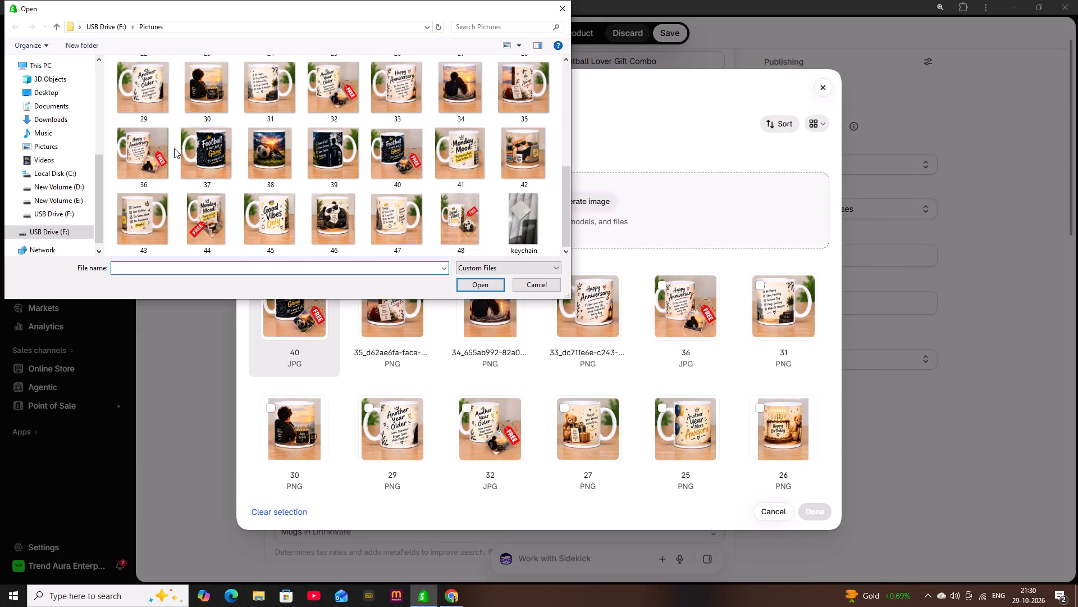
left_click_drag(176, 157, 340, 157)
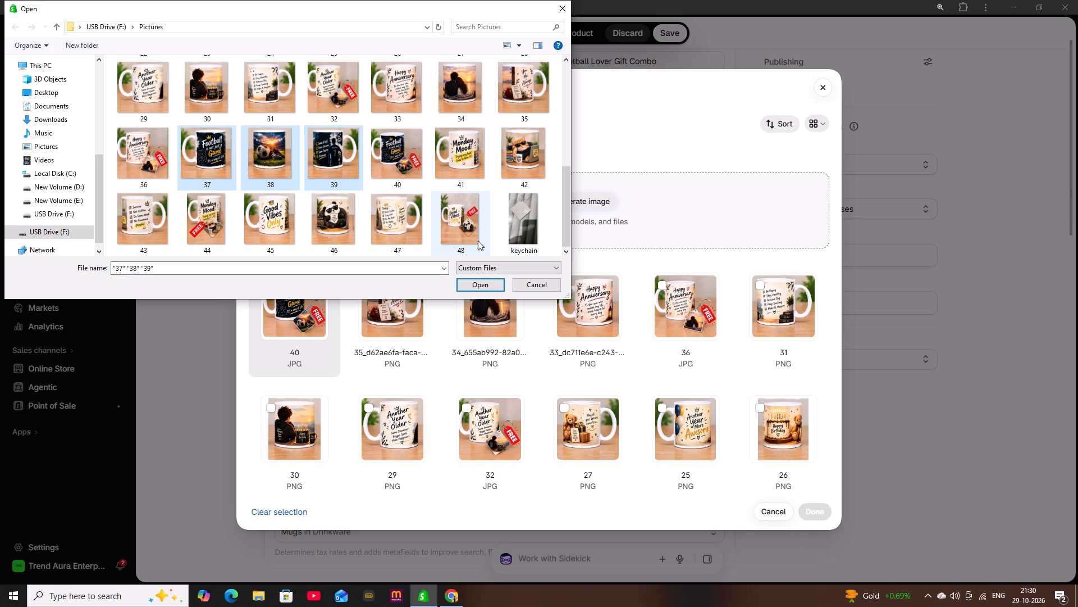
left_click(480, 288)
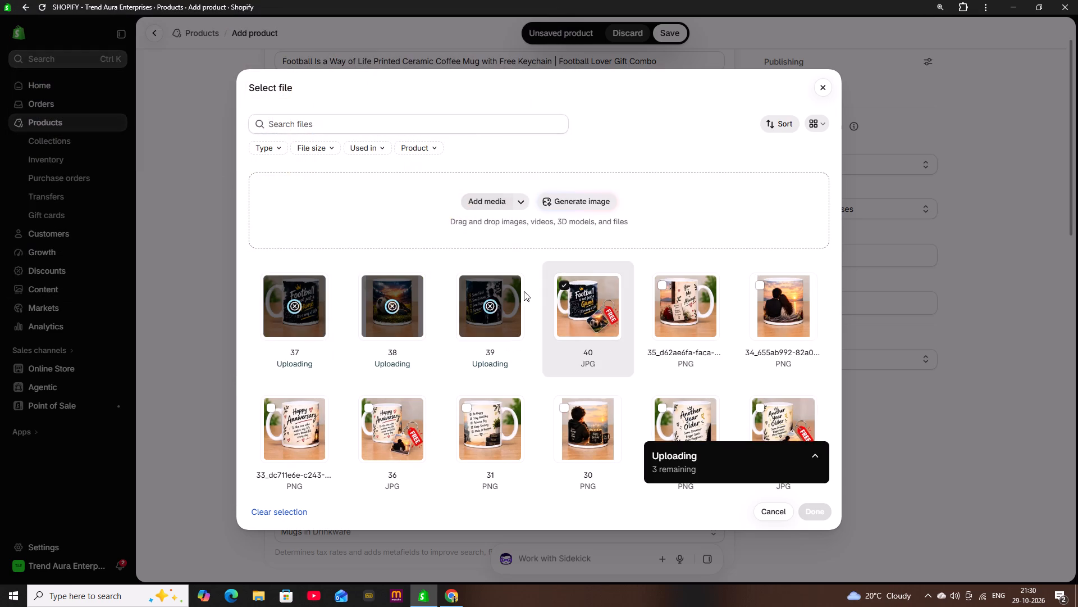
scroll(583, 304, "down", 1)
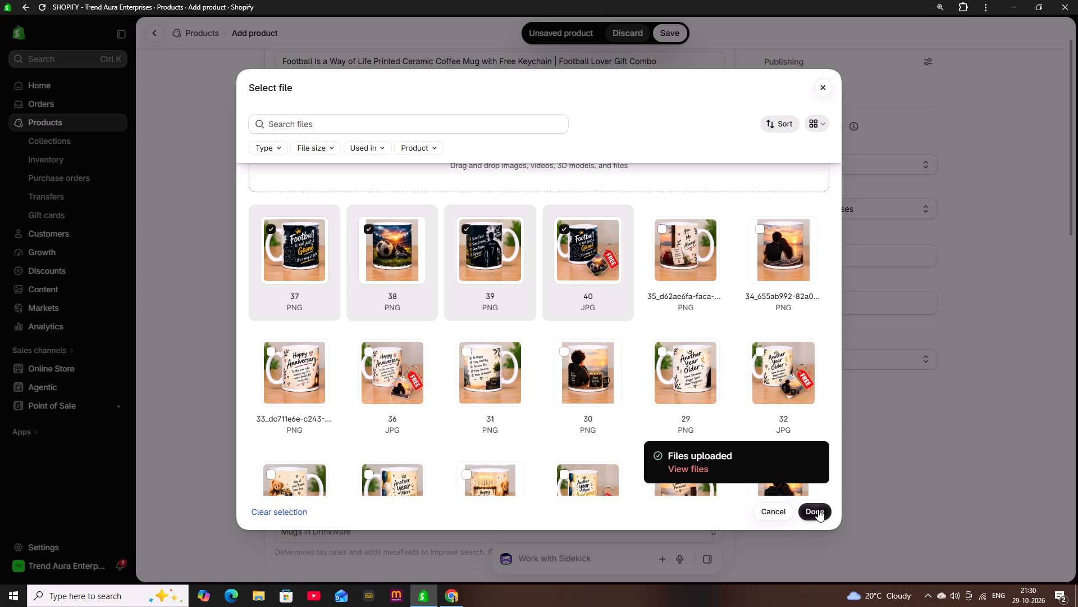
left_click(818, 509)
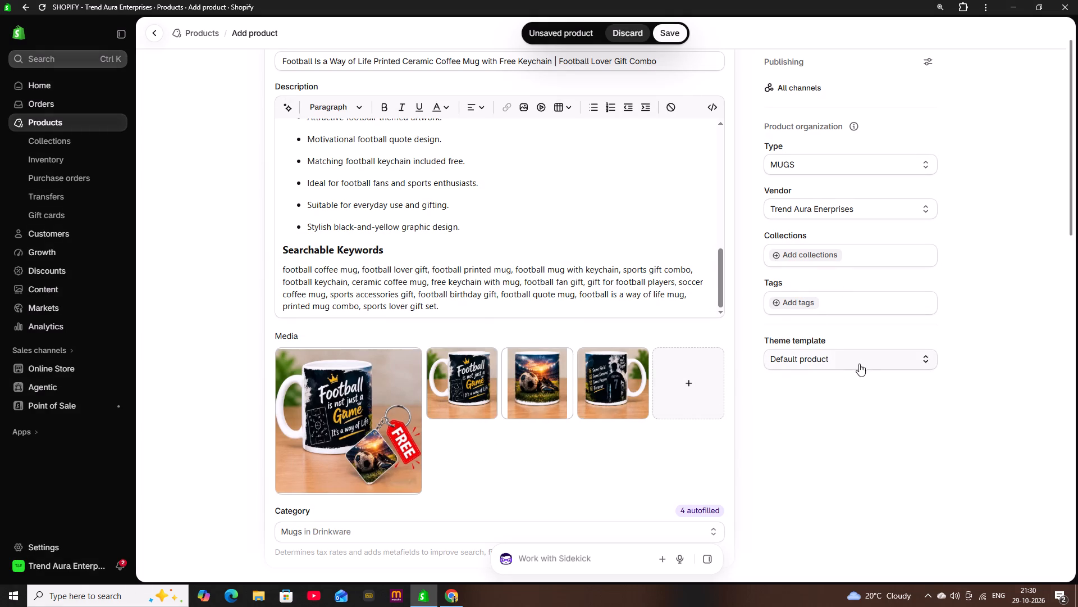
Set the football mug's price to ₹110 and its inventory quantity to 50.
scroll(691, 359, "down", 1)
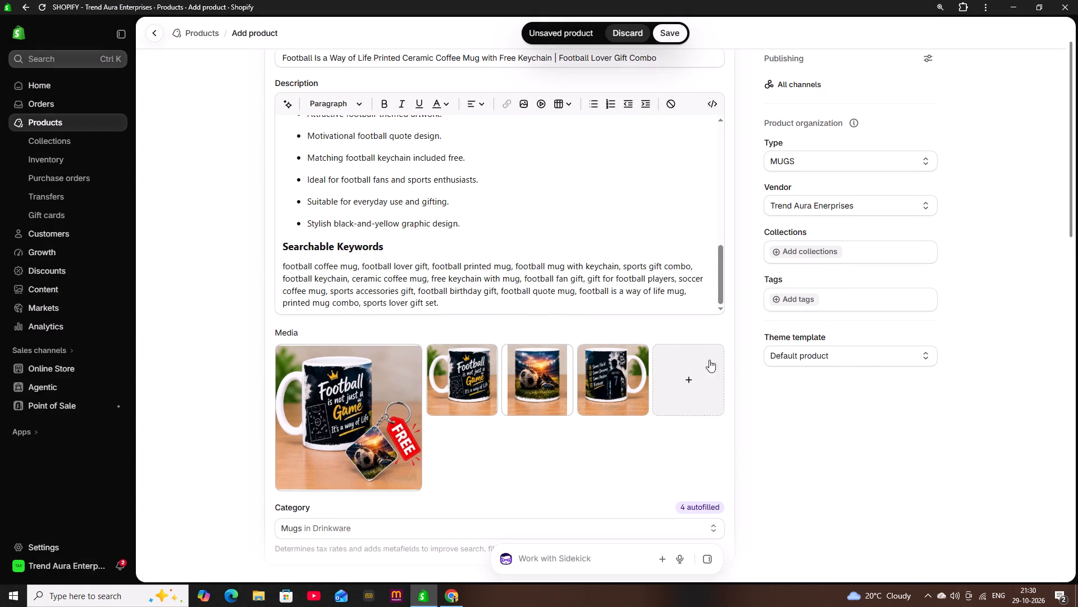
scroll(720, 363, "down", 2)
scroll(521, 428, "down", 2)
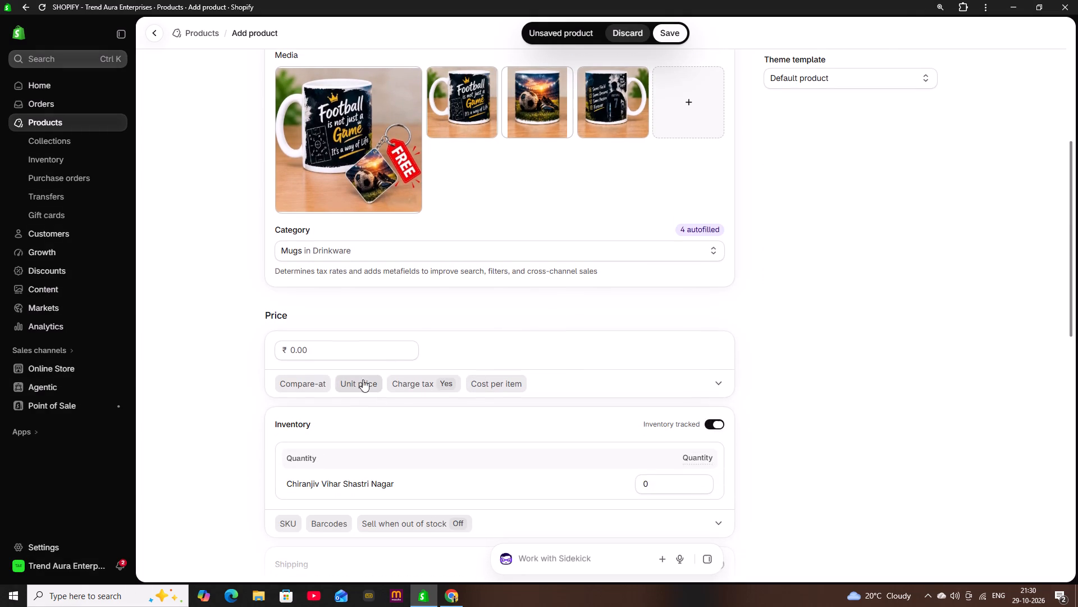
left_click(362, 343)
type("110")
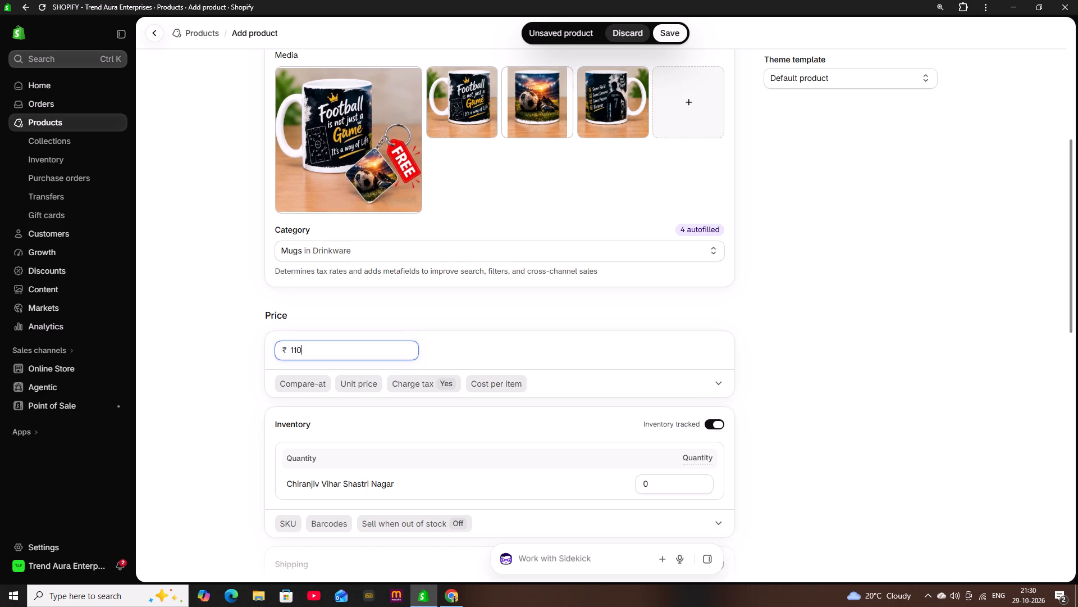
scroll(349, 364, "down", 2)
left_click(668, 374)
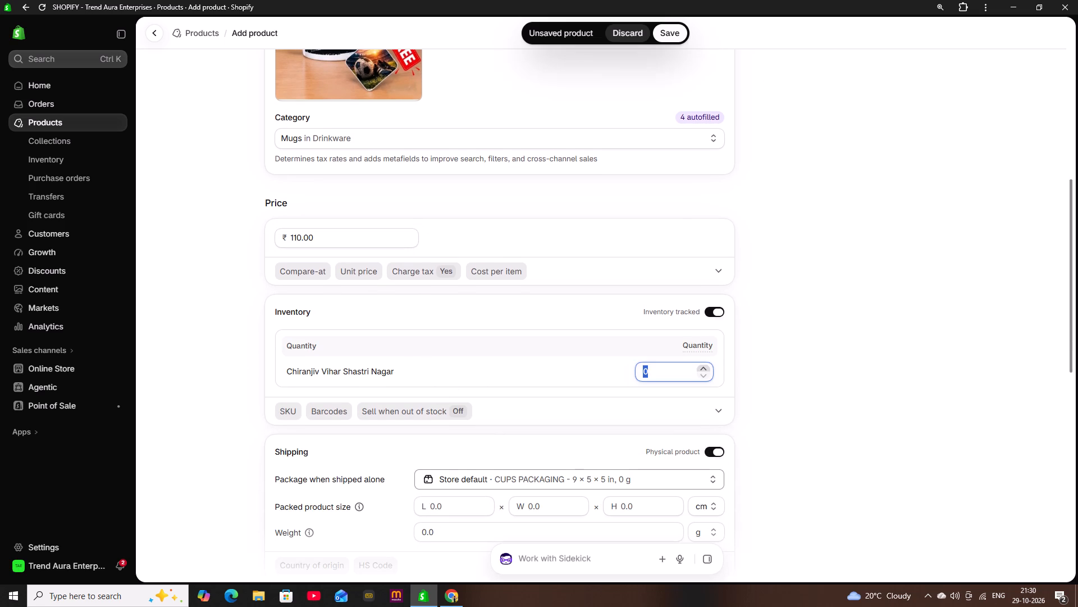
key("5")
key("Right")
key("0")
Set the packed product size to 9 cm length, 5 cm width and 5 cm height.
scroll(667, 373, "down", 2)
left_click(449, 457)
key("9")
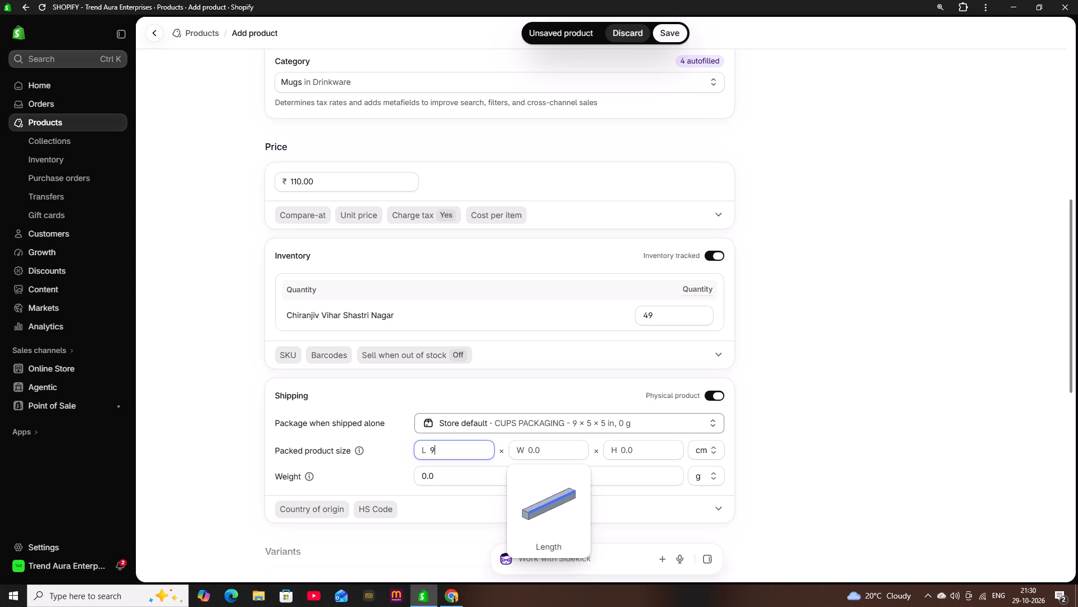
left_click(547, 450)
type("56")
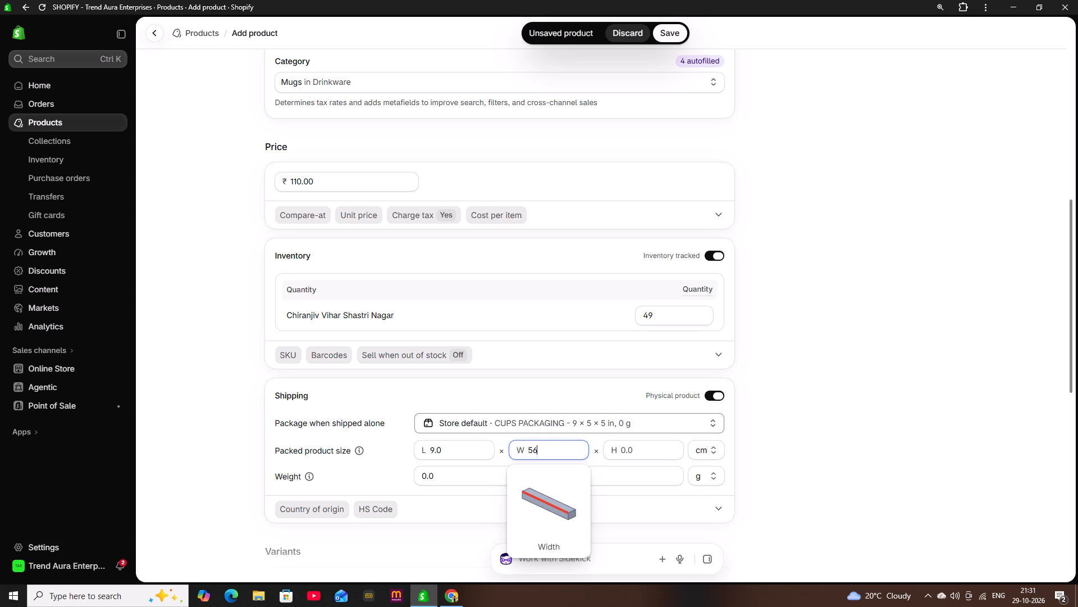
key("BackSpace")
left_click(640, 455)
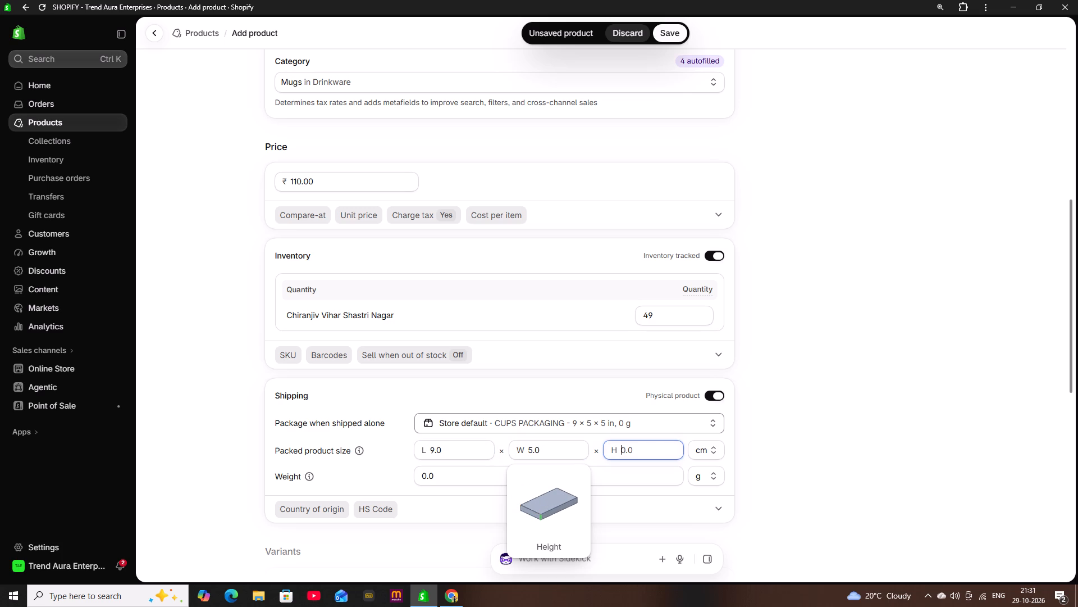
key("5")
Set the product's shipping weight to 350 g.
left_click(634, 476)
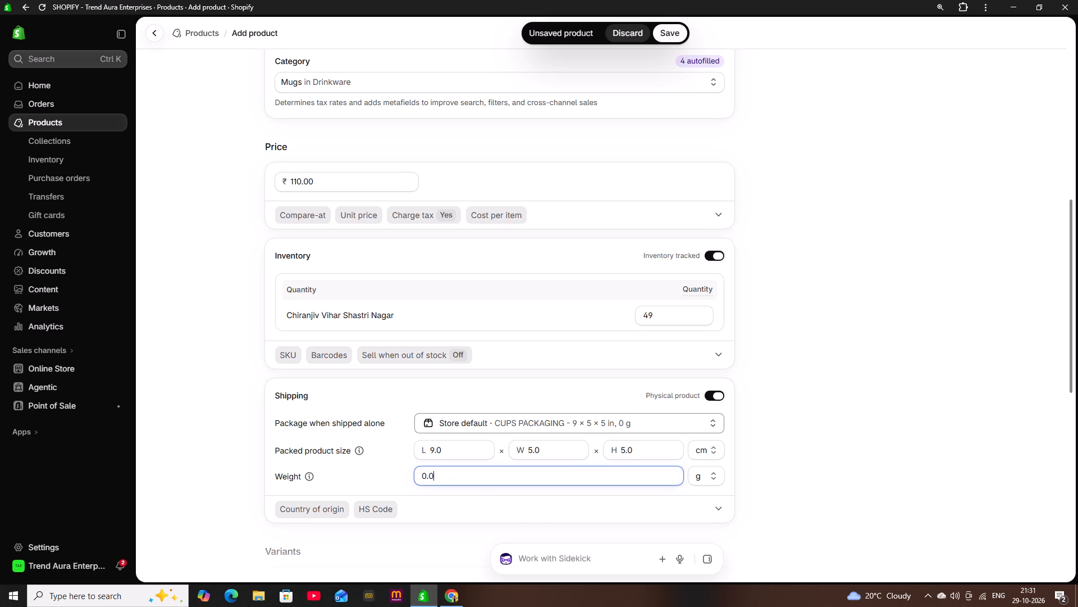
key("BackSpace")
key("BackSpace")
key("BackSpace")
key("BackSpace")
key("BackSpace")
key("BackSpace")
key("BackSpace")
key("BackSpace")
type("350")
left_click(829, 412)
Set India as the country of origin and assign HS code 6912.00 for ceramic tableware.
scroll(815, 414, "down", 2)
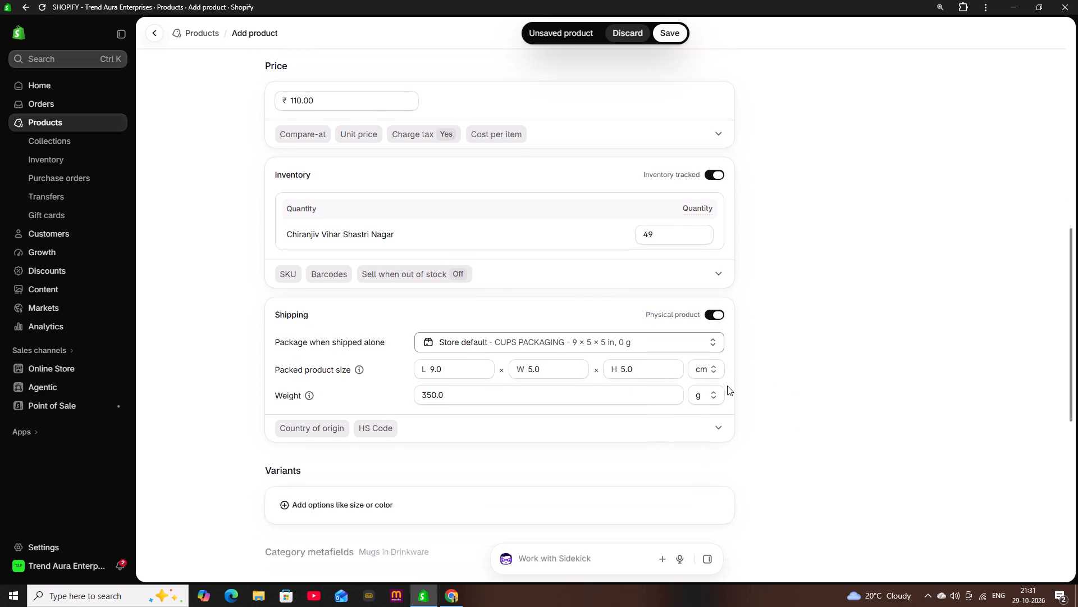
left_click(308, 396)
left_click(436, 442)
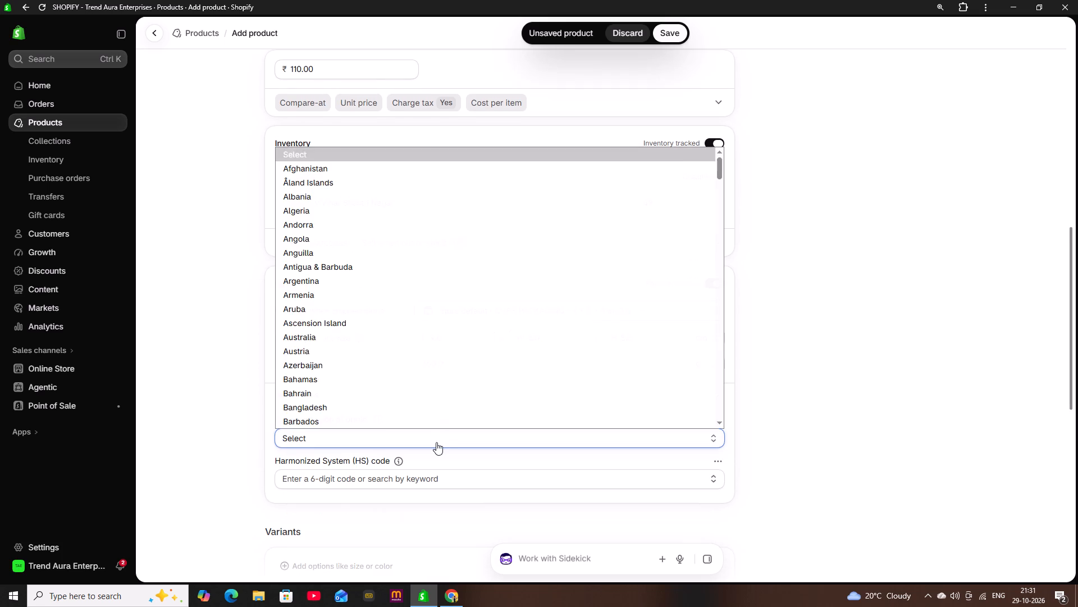
scroll(411, 360, "down", 10)
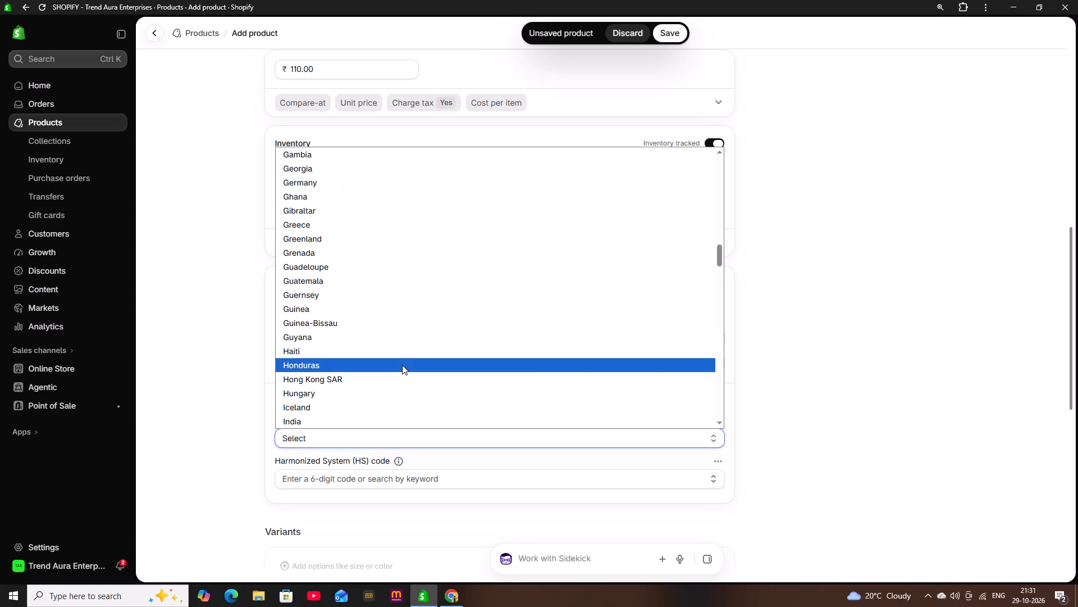
scroll(402, 365, "down", 1)
left_click(330, 312)
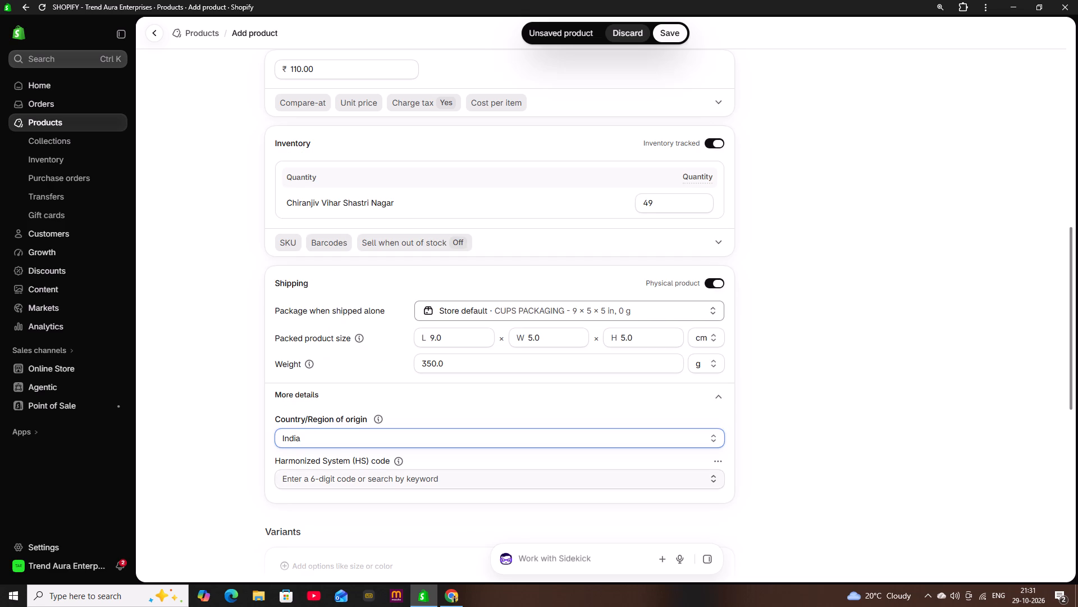
left_click(351, 486)
type("6912")
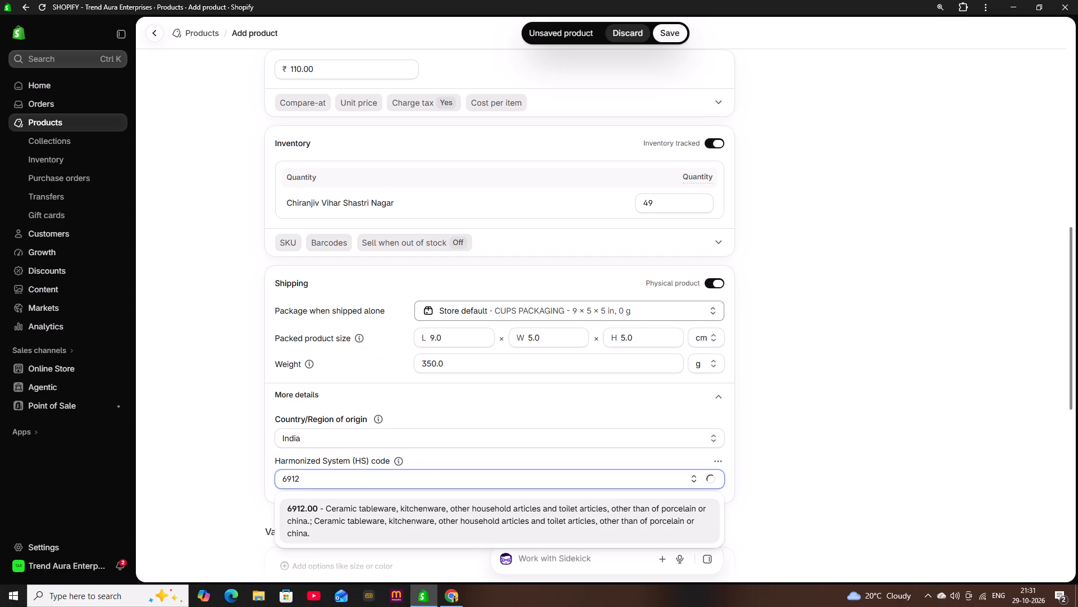
left_click(319, 510)
Check over the completed Football Is a Way of Life mug listing and save the product.
scroll(827, 265, "down", 2)
scroll(785, 312, "down", 1)
scroll(679, 341, "down", 2)
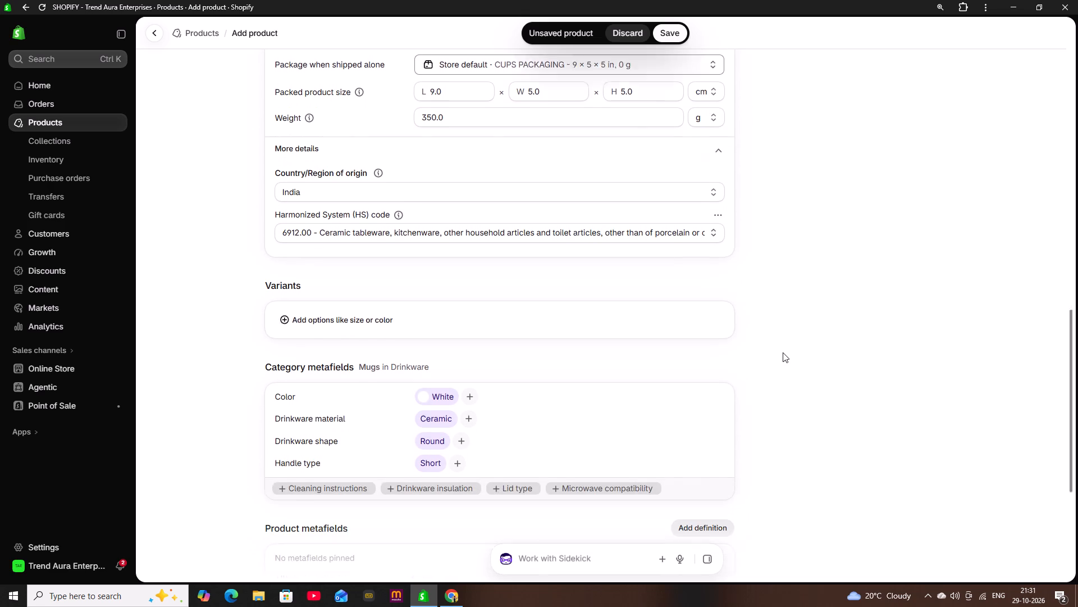
scroll(783, 352, "down", 1)
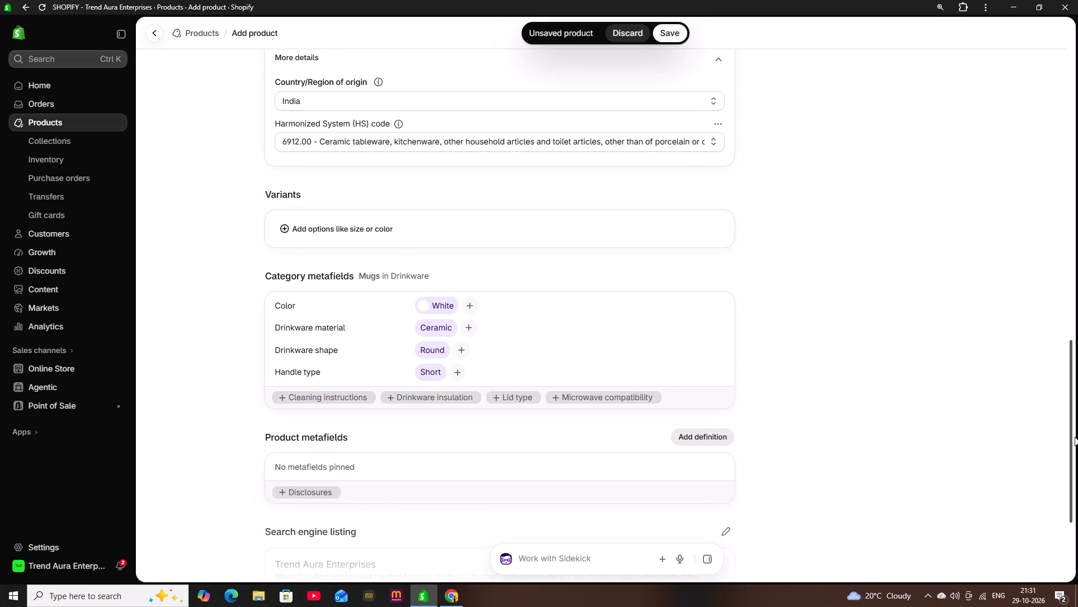
left_click_drag(1073, 439, 1063, 73)
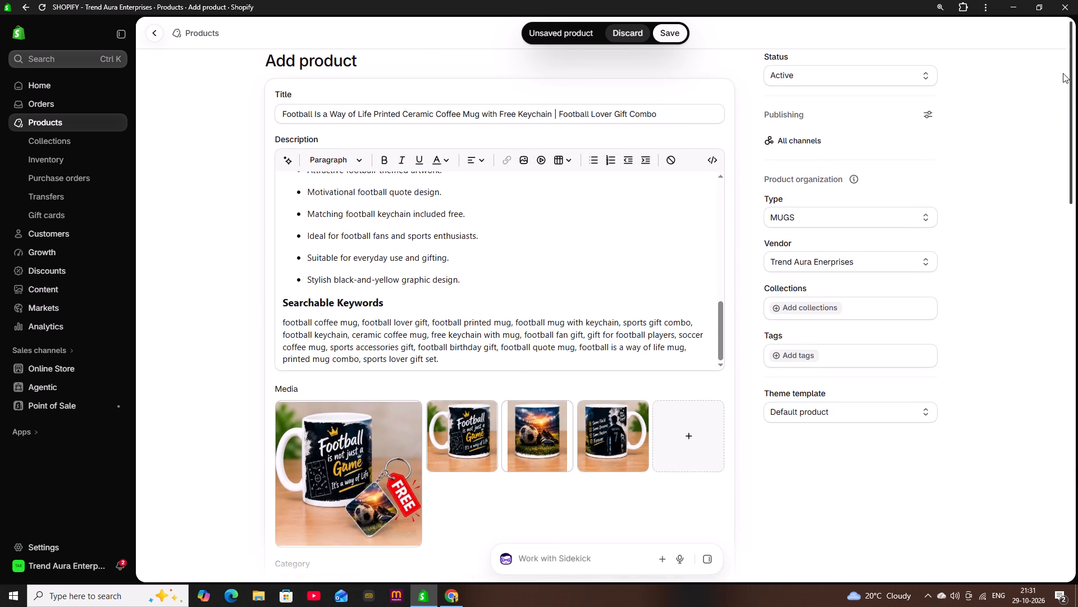
left_click_drag(1063, 73, 1062, 324)
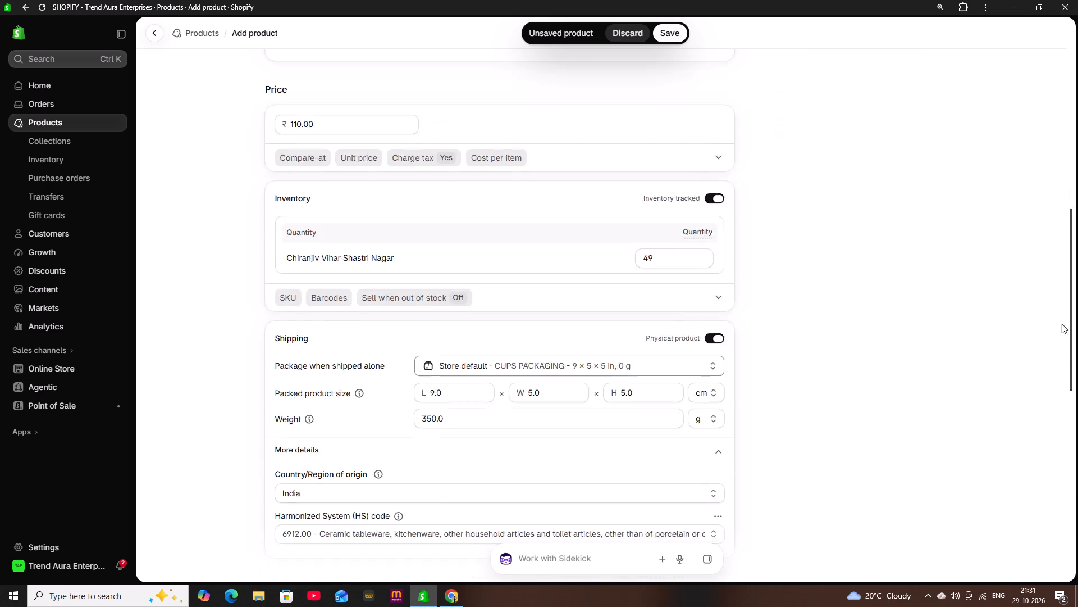
left_click_drag(1062, 324, 1068, 370)
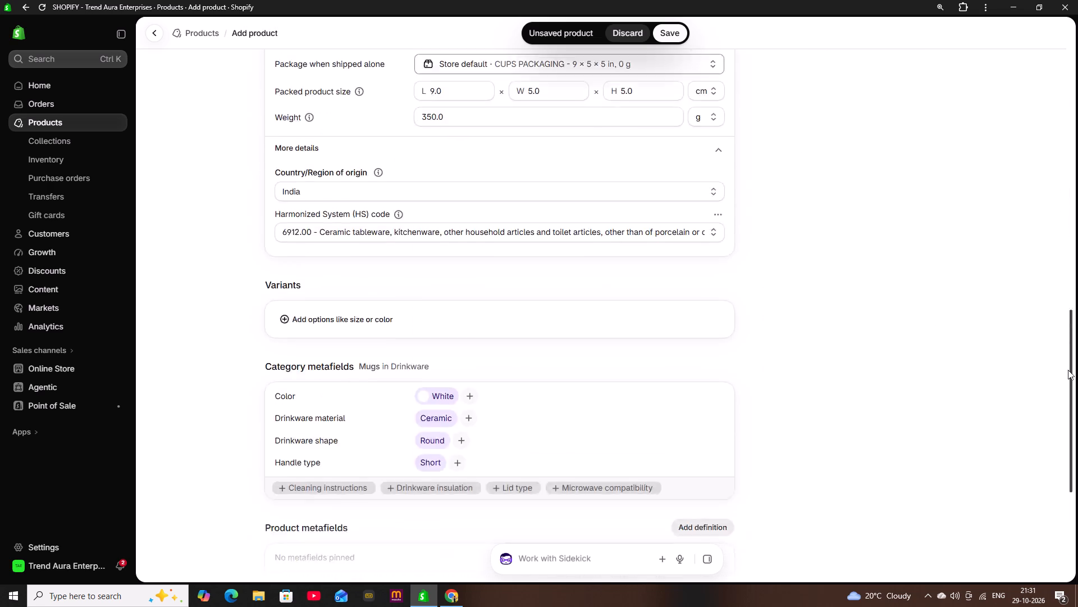
left_click_drag(1068, 370, 1038, 104)
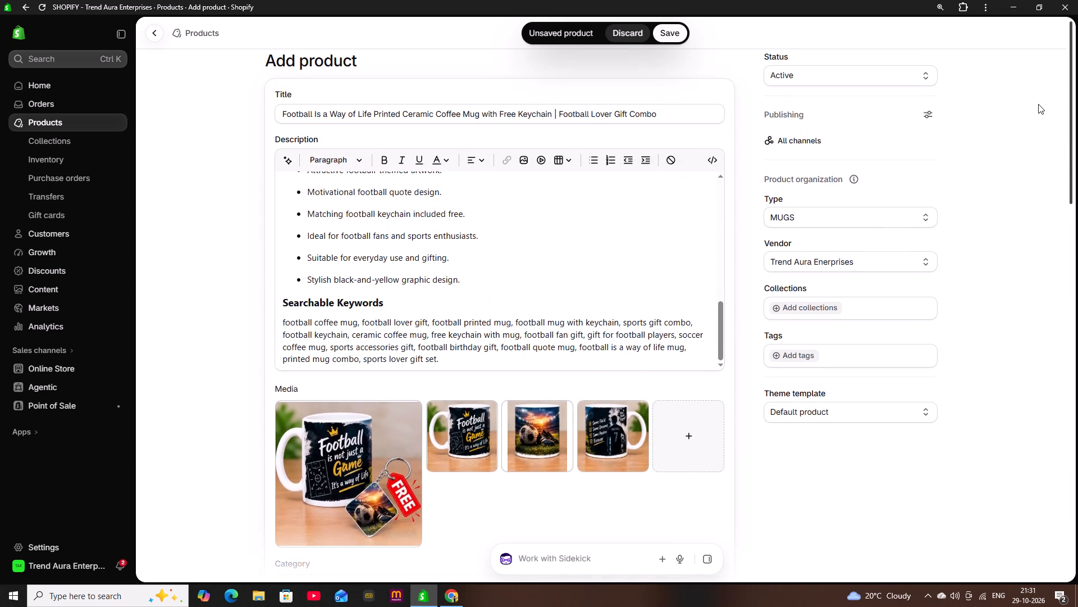
left_click_drag(1038, 104, 1034, 85)
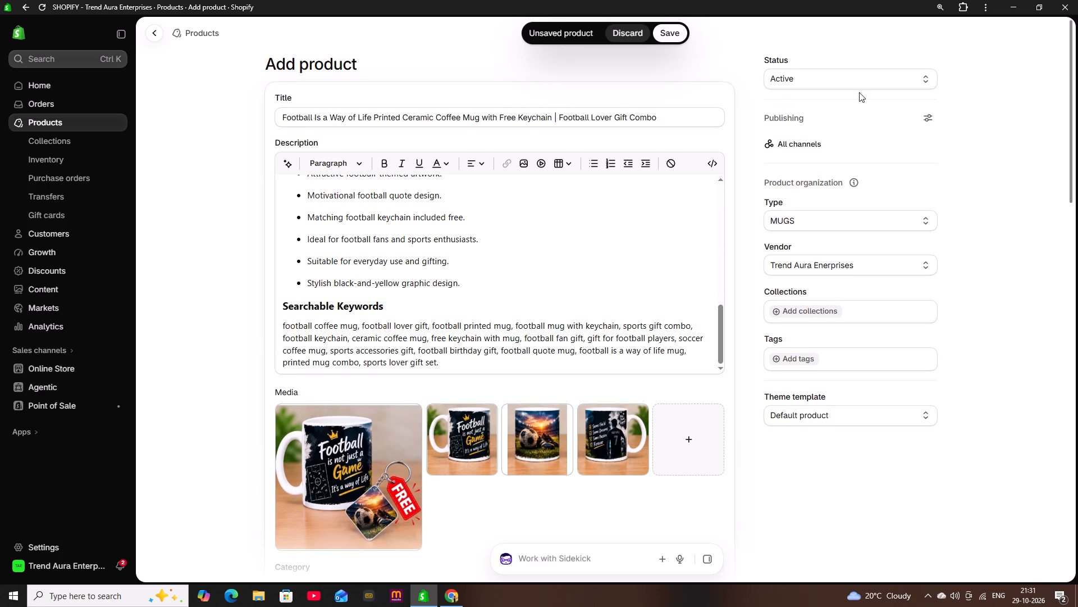
left_click(669, 38)
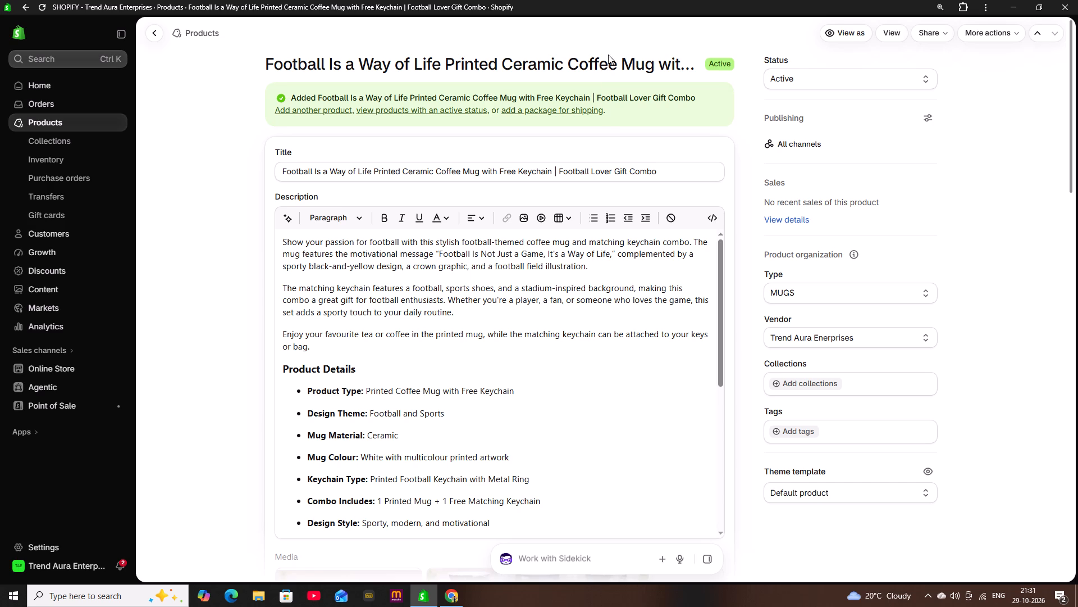
Return to the product list from the saved football mug listing.
left_click(214, 28)
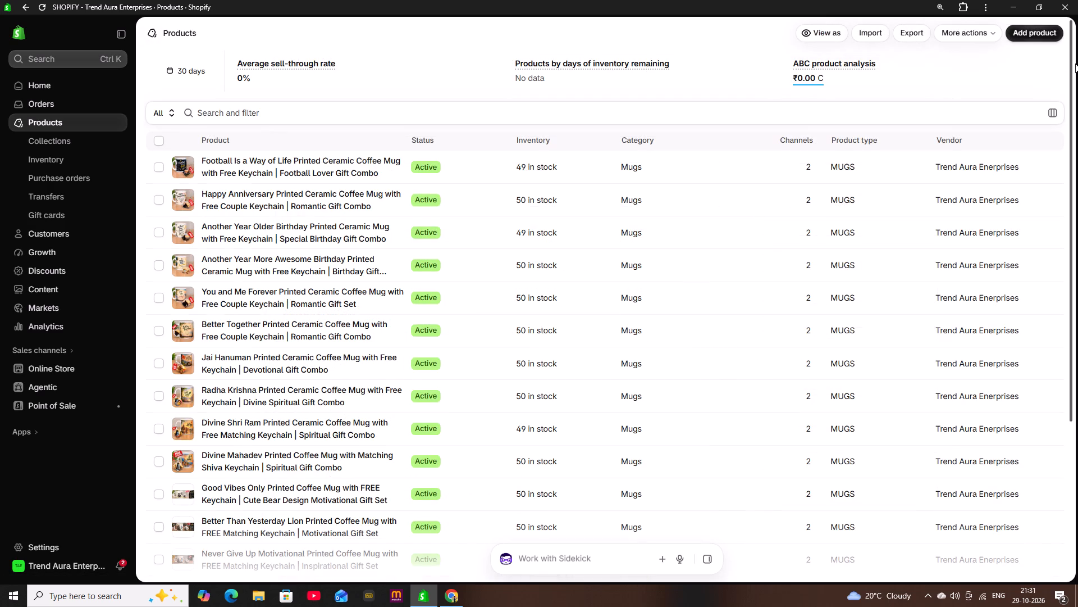
left_click(1042, 33)
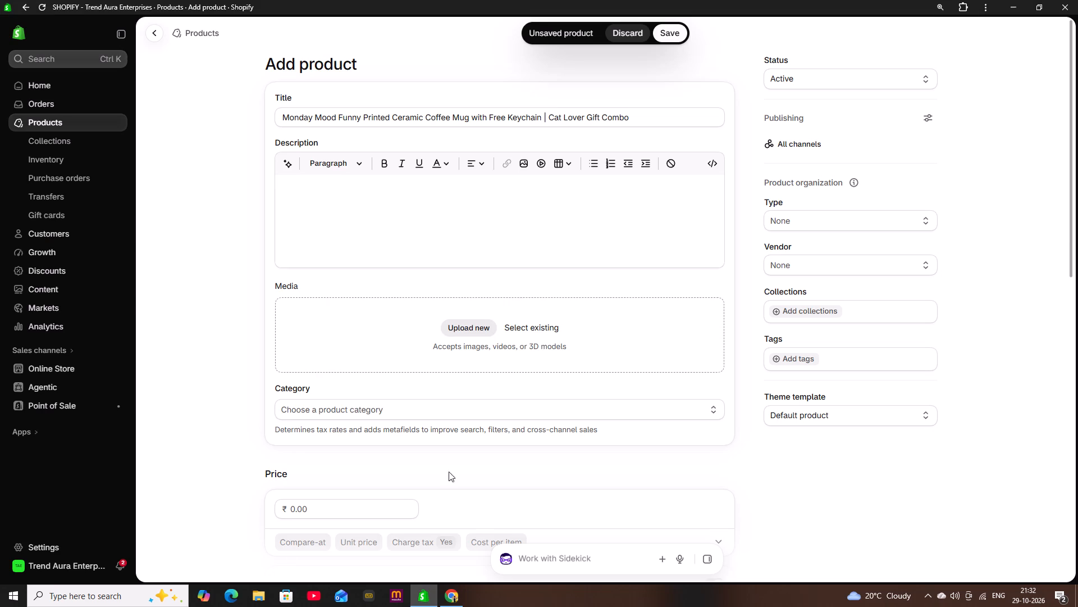
left_click(381, 211, "ctrl")
key("ctrl+v")
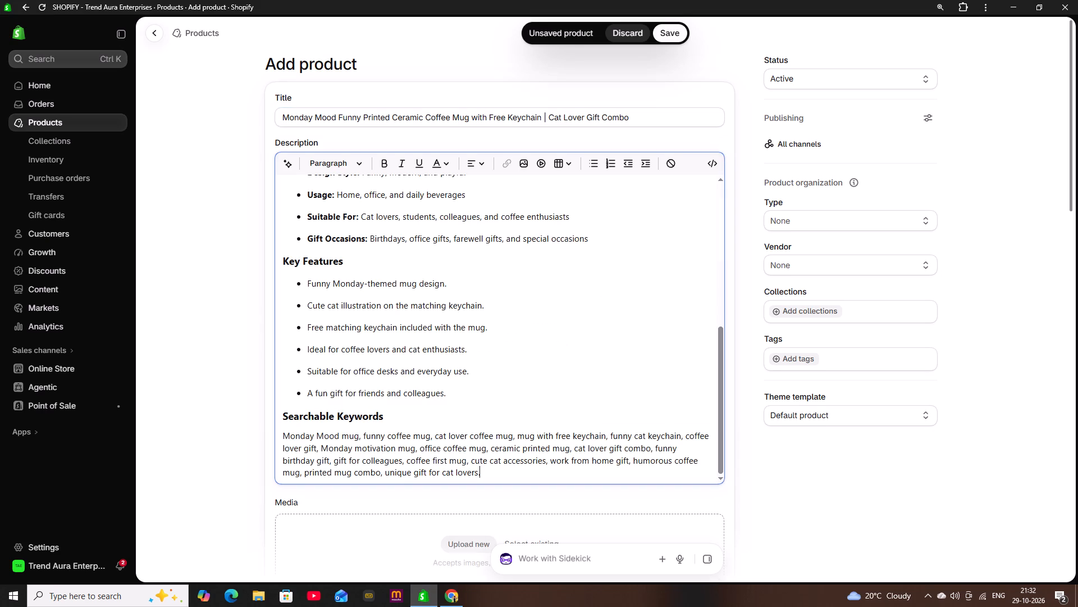
Set the product type to MUGS and the vendor to Trend Aura Enerprises.
scroll(570, 313, "down", 2)
left_click(808, 104)
left_click(796, 137)
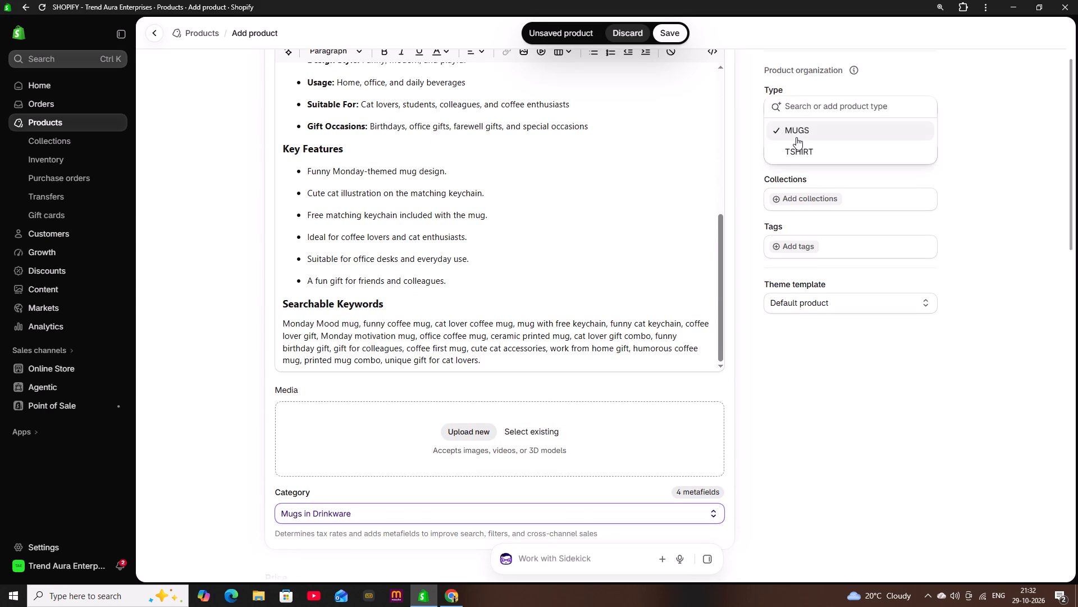
left_click(794, 168)
left_click(796, 152)
left_click(794, 179)
Upload image 44, the Monday Mood mug with the FREE keychain tag, as the product's first media item.
scroll(753, 232, "down", 1)
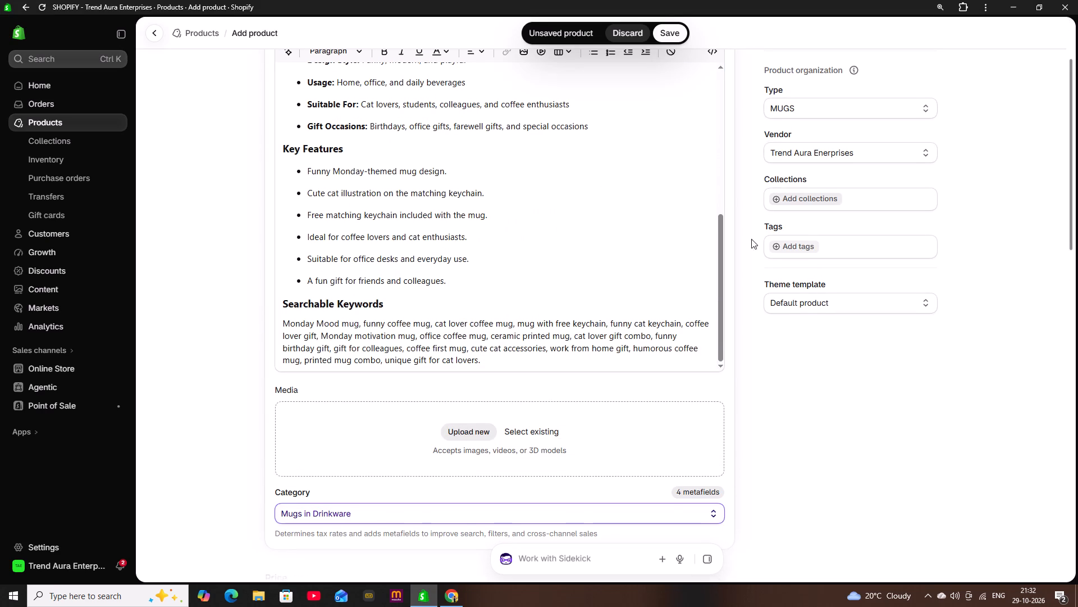
left_click(476, 380)
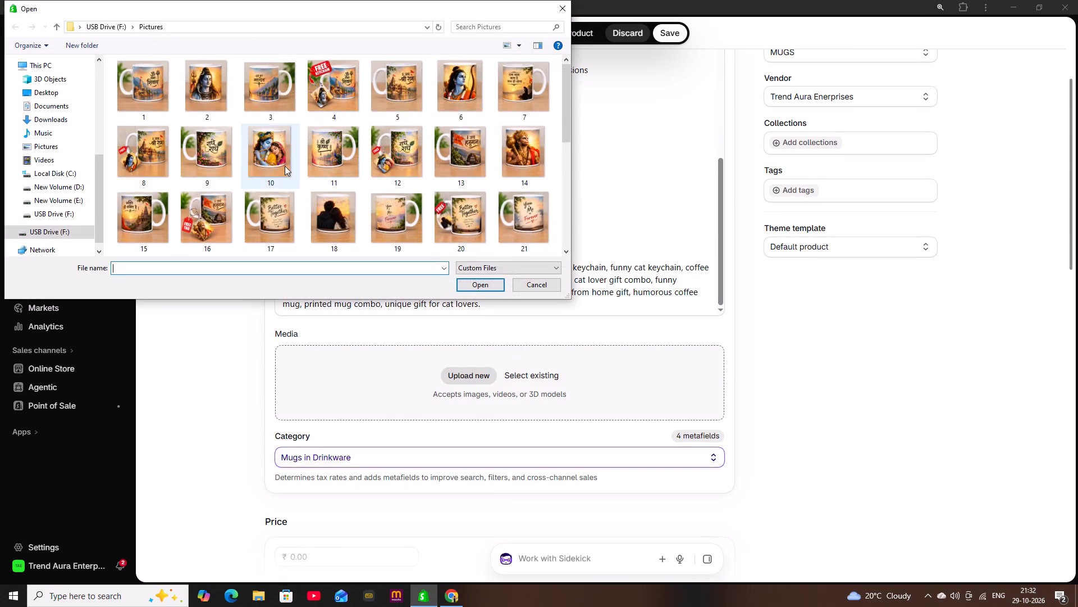
scroll(287, 162, "down", 5)
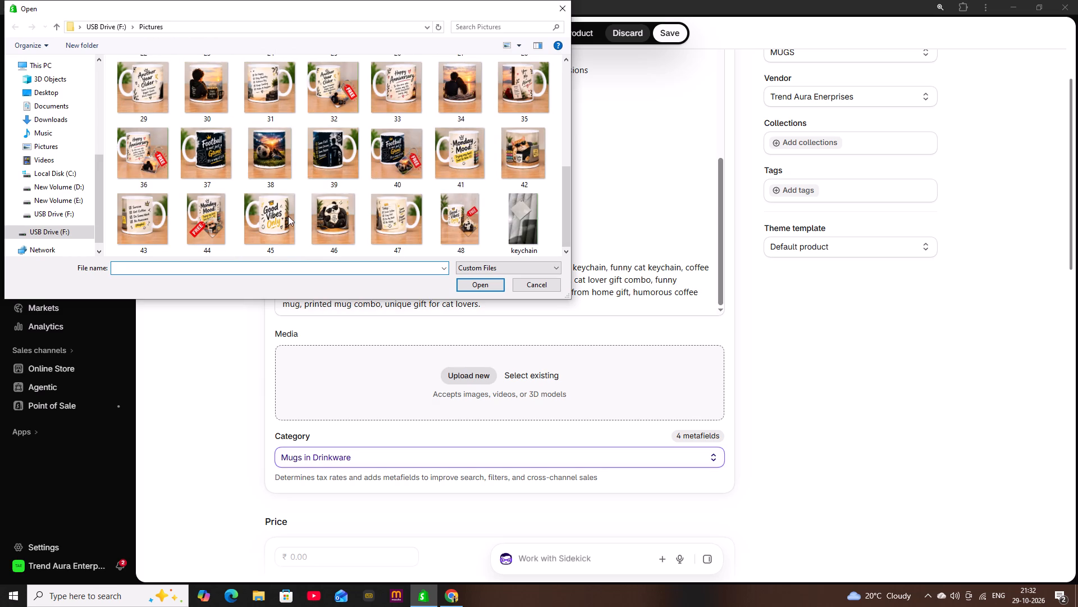
left_click(224, 216)
left_click(483, 283)
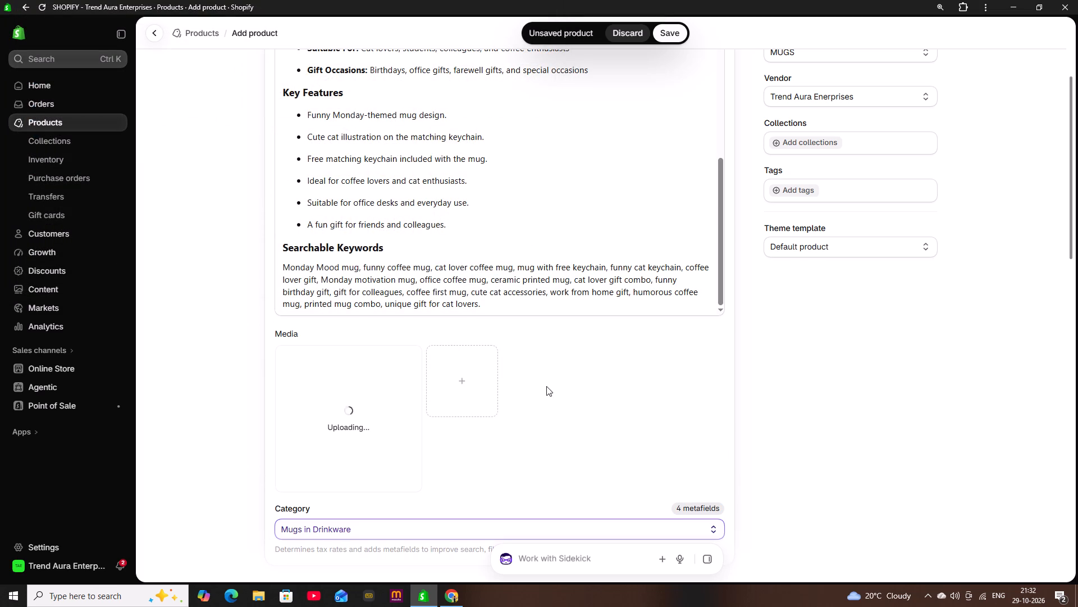
Upload mug images 41, 42 and 43 from the Pictures folder and add them to the product's media.
scroll(546, 386, "down", 1)
left_click(466, 334)
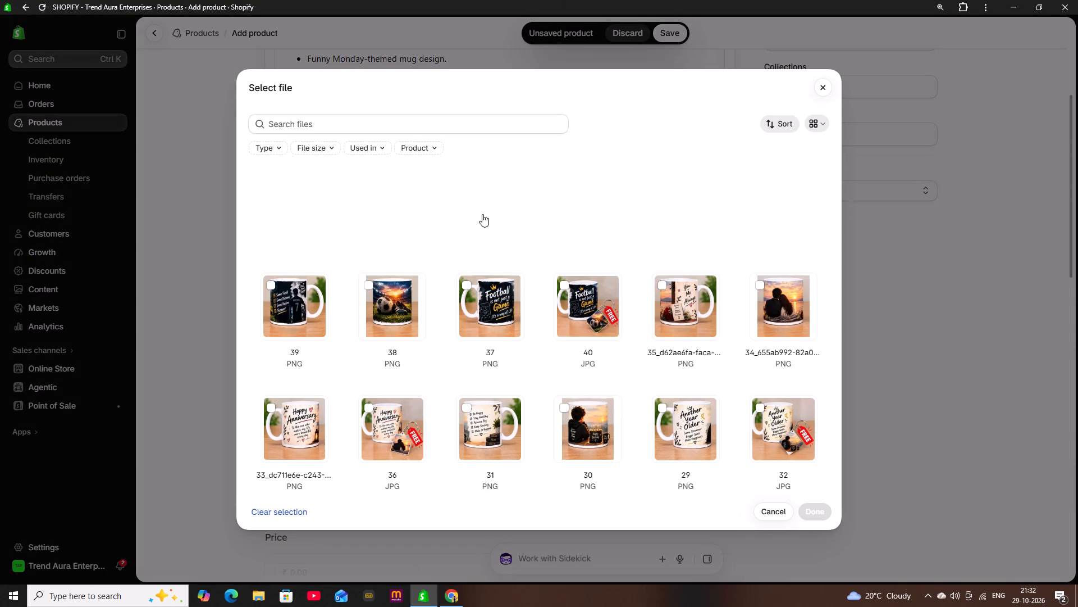
left_click(505, 204)
scroll(521, 169, "down", 3)
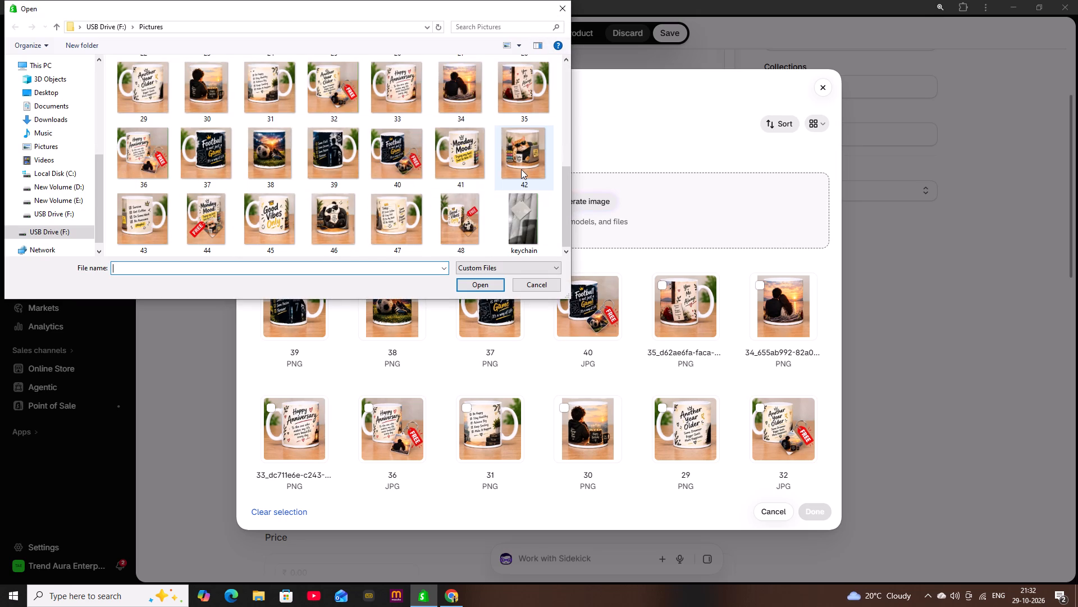
scroll(521, 169, "down", 1)
left_click_drag(428, 173, 428, 173)
left_click_drag(428, 173, 534, 173)
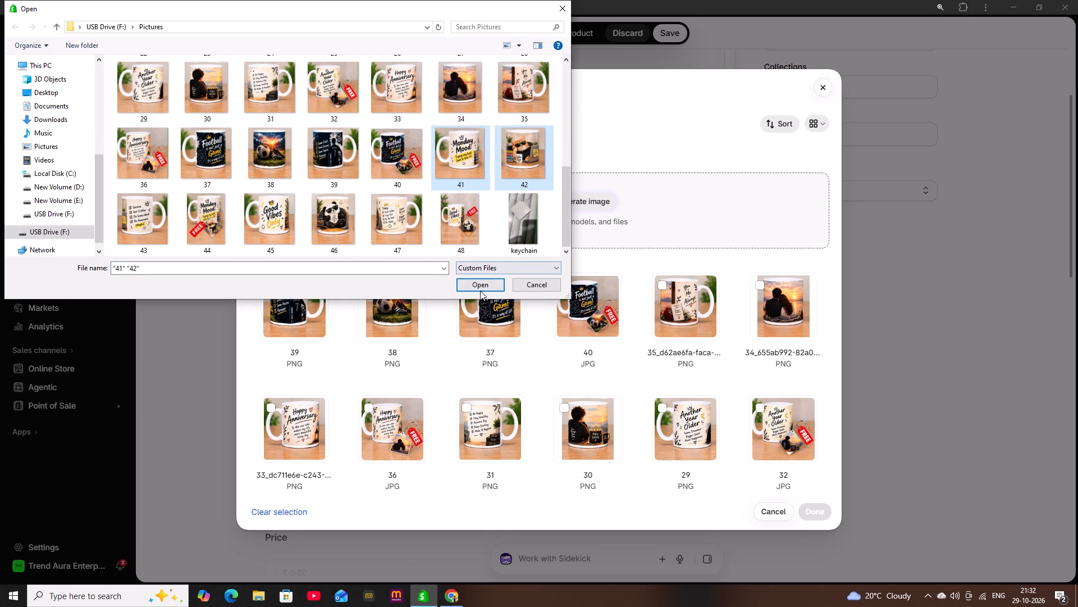
left_click(480, 289)
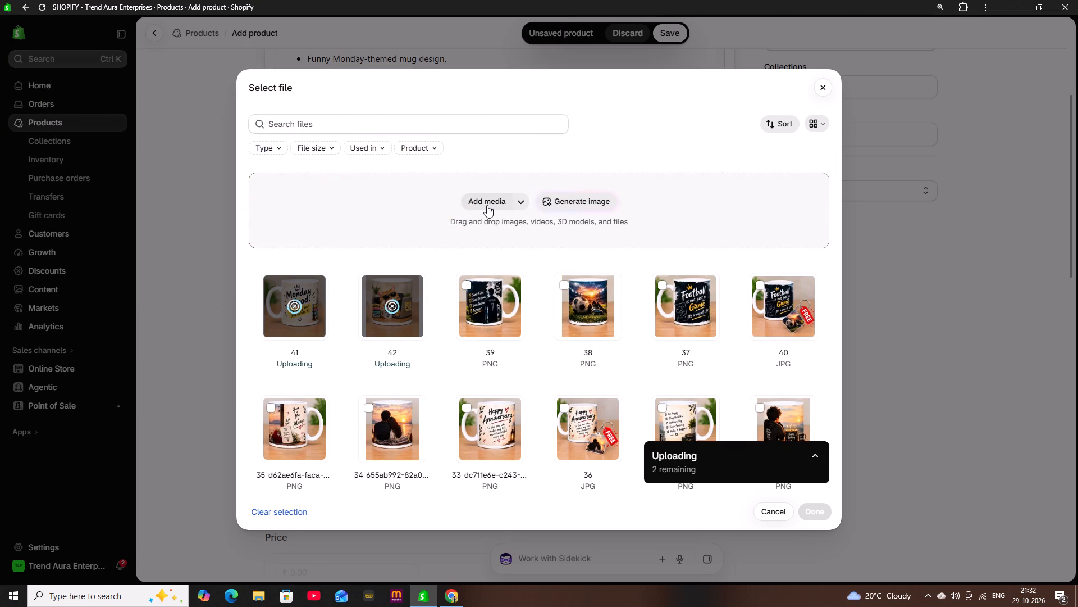
left_click(487, 205)
scroll(168, 229, "down", 4)
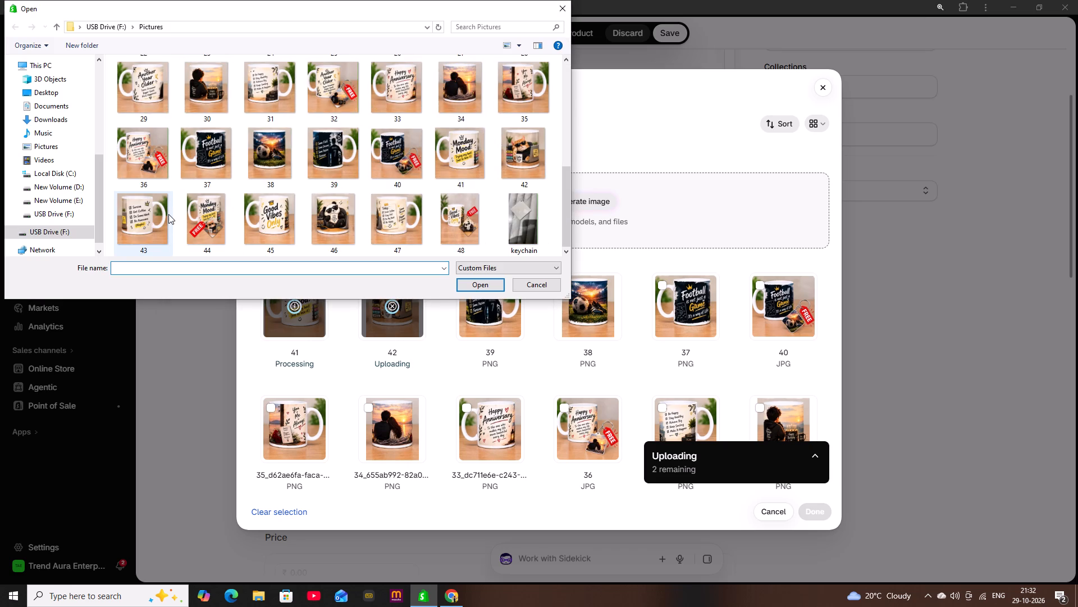
left_click(140, 214)
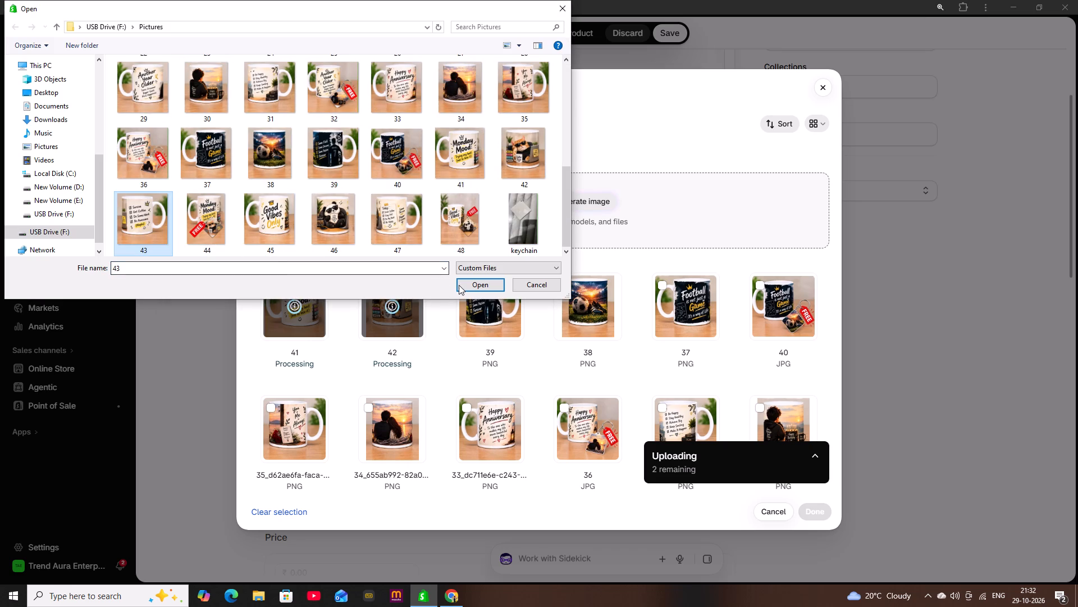
left_click(466, 285)
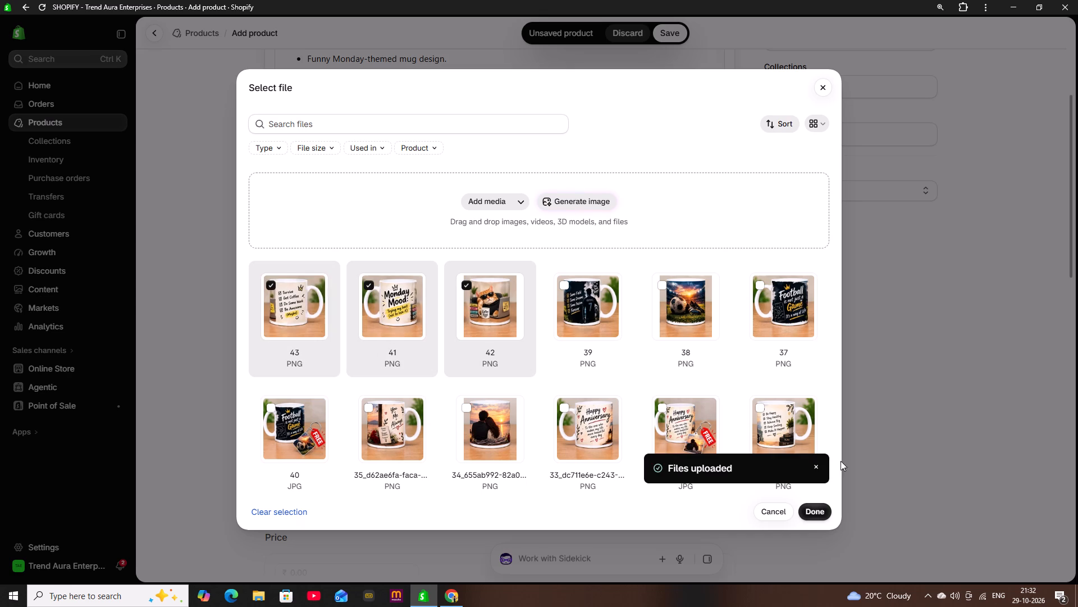
left_click(817, 513)
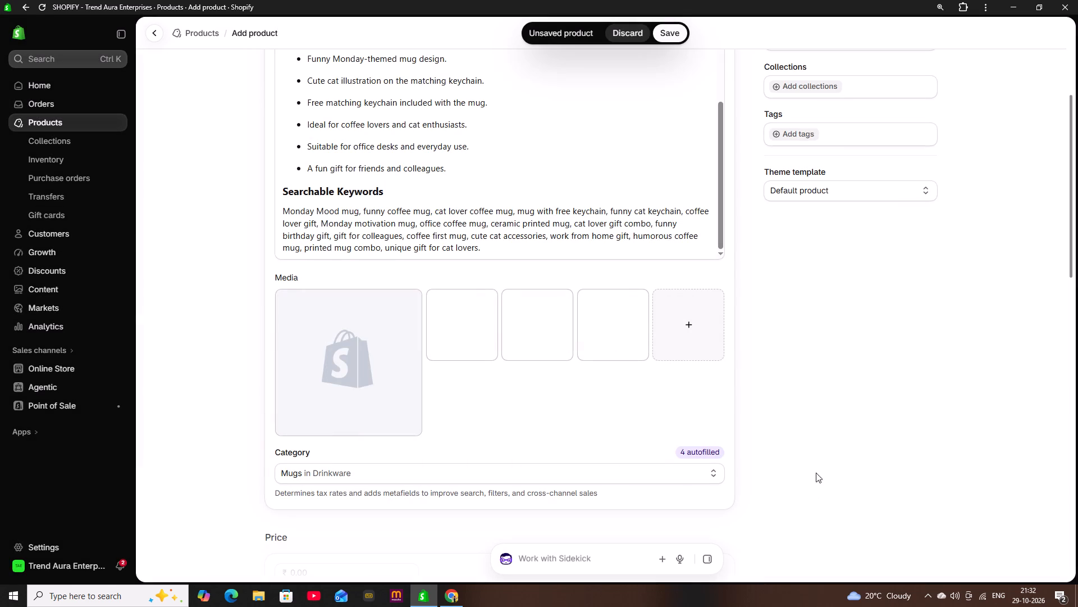
Set the product's price to ₹110.
scroll(838, 421, "down", 2)
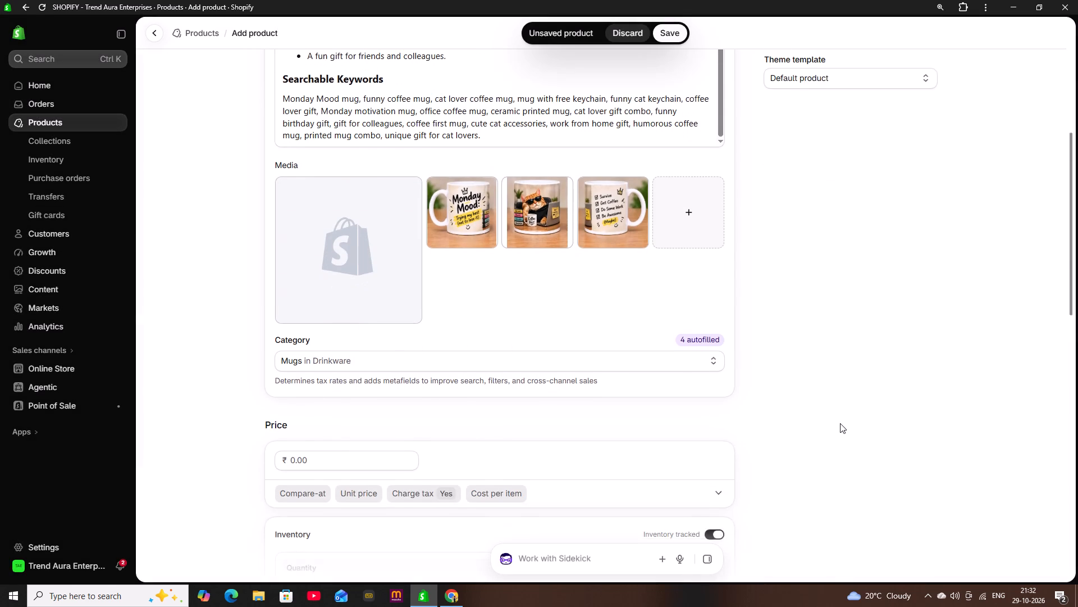
scroll(840, 423, "down", 1)
left_click(314, 406)
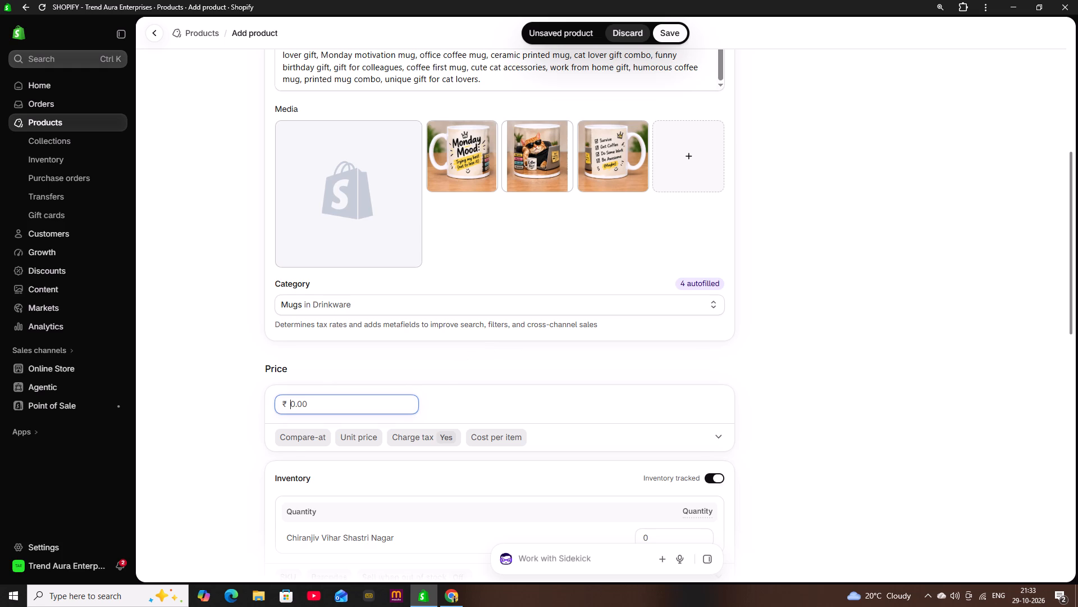
type("110")
left_click(892, 289)
Check the preview of image 44, the first media item with the blank thumbnail, and remove it from the product's media.
left_click(325, 186)
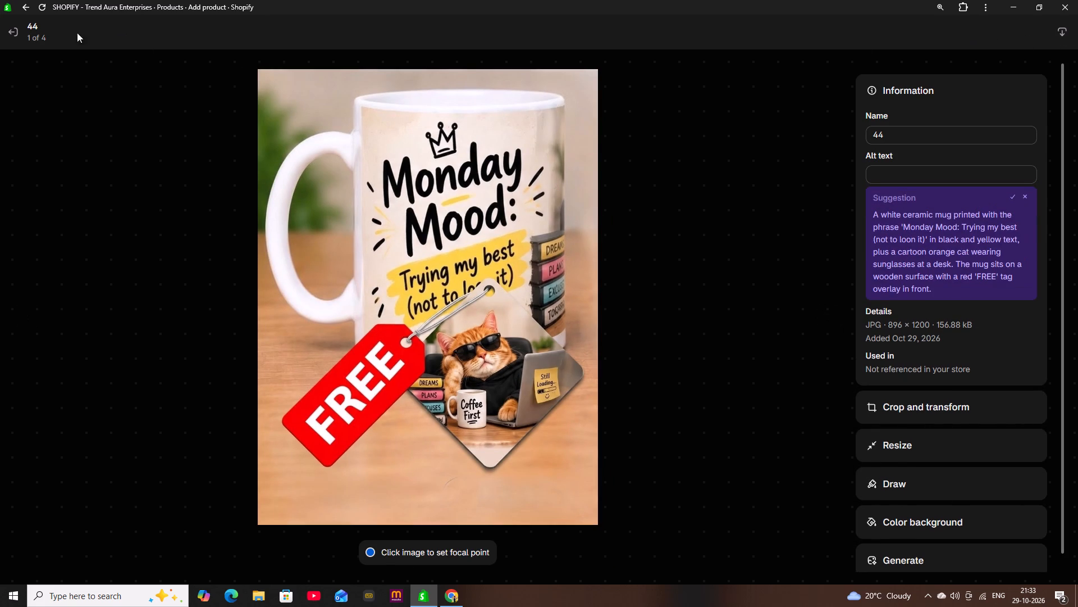
left_click(13, 31)
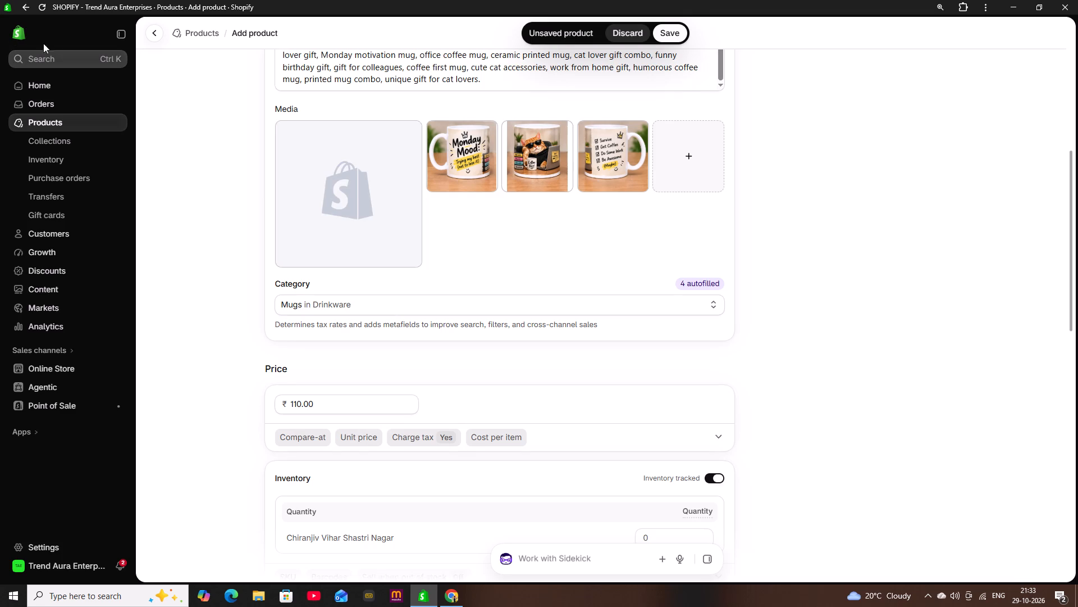
scroll(605, 273, "down", 1)
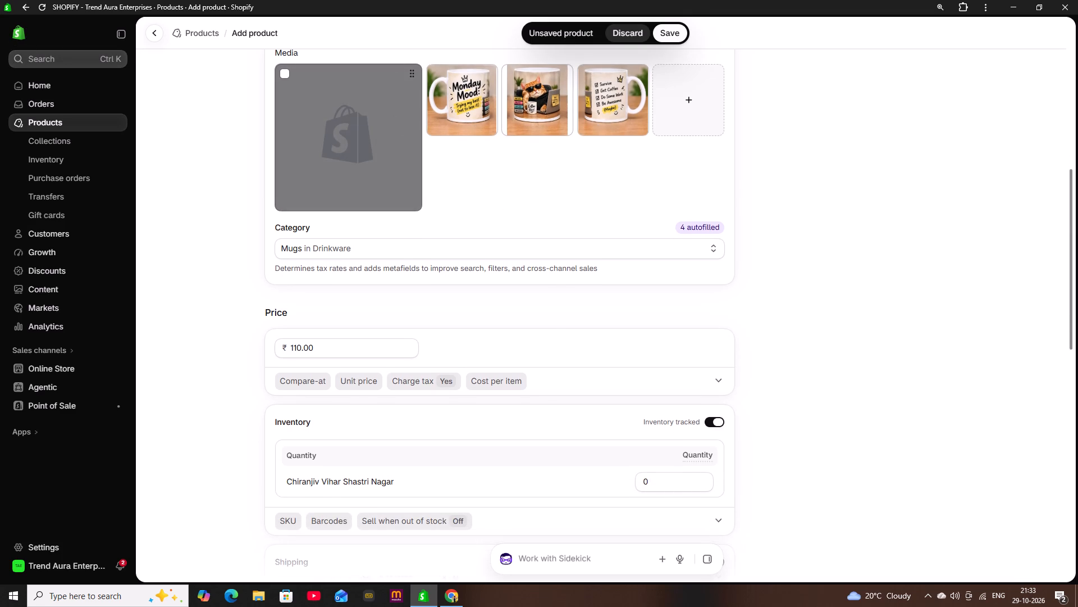
left_click(409, 73)
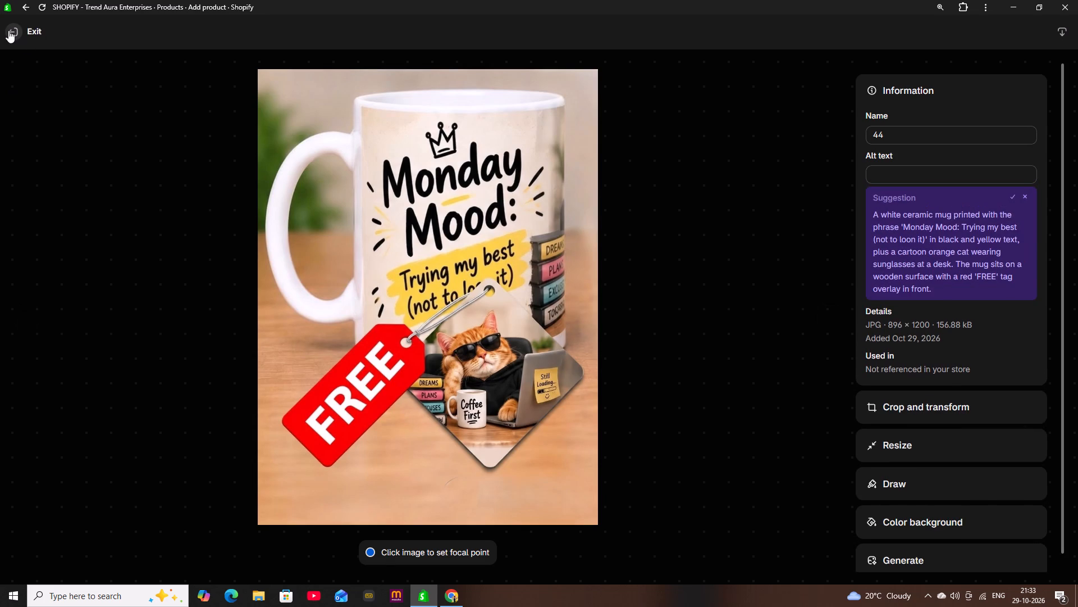
left_click(8, 30)
right_click(339, 157)
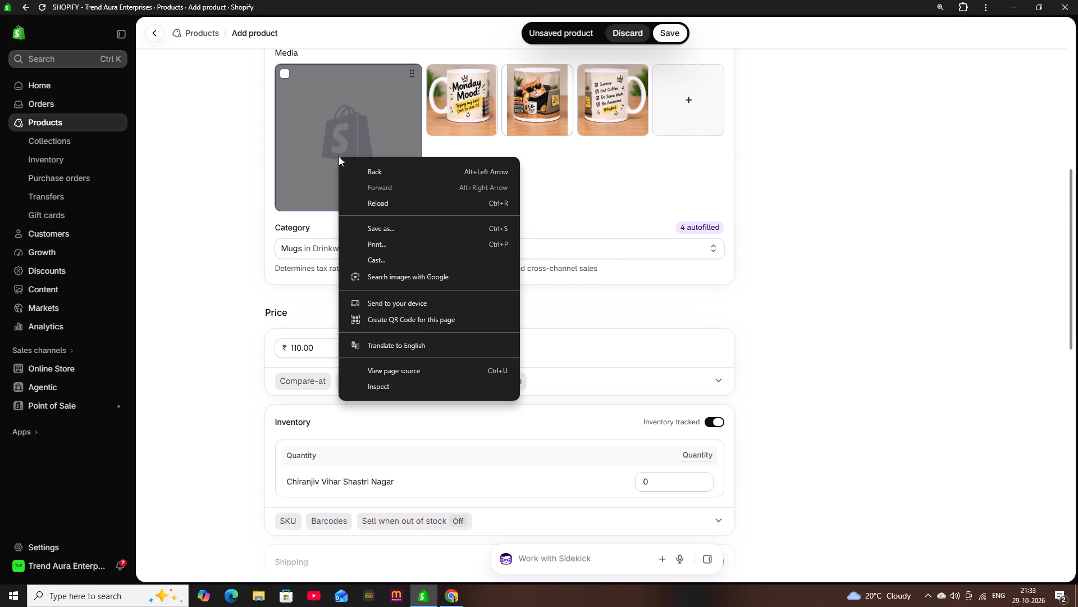
left_click(286, 73)
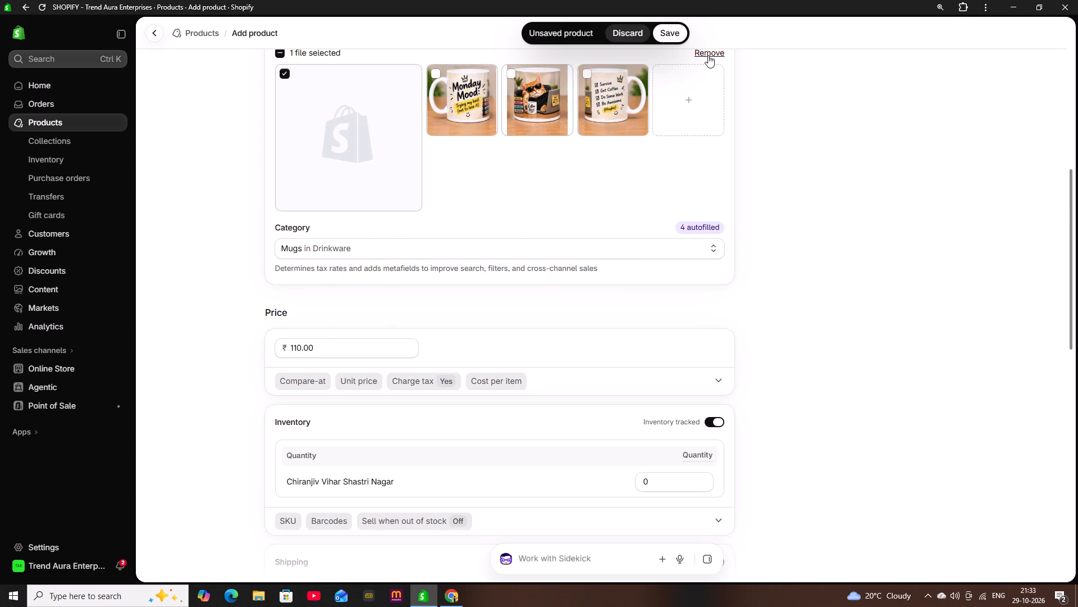
left_click(708, 55)
Remove the three remaining Monday Mood mug images from the product's media.
scroll(784, 182, "up", 2)
left_click(360, 241)
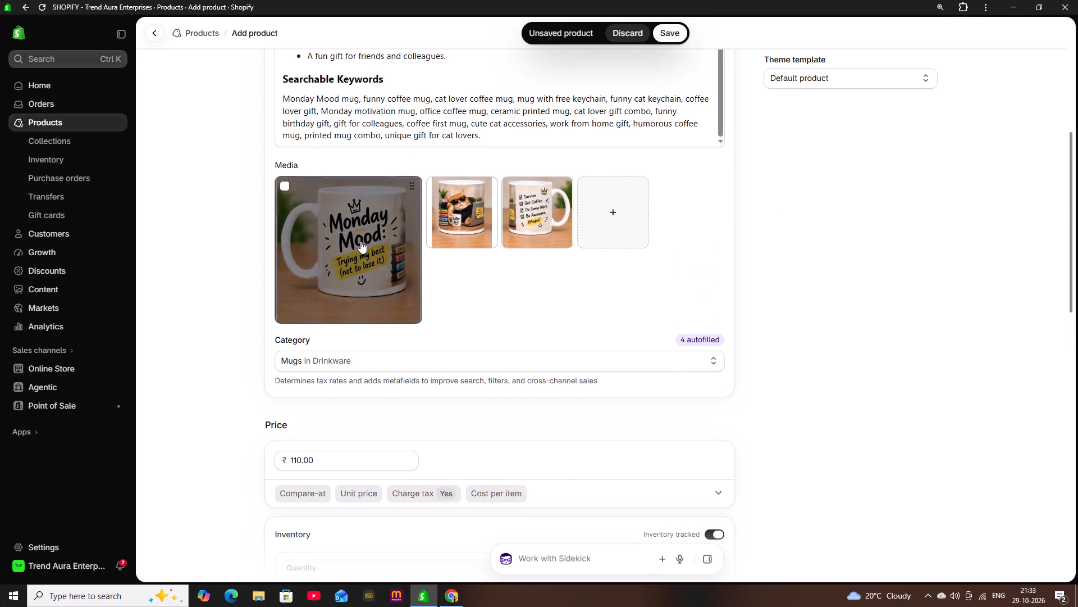
left_click(12, 26)
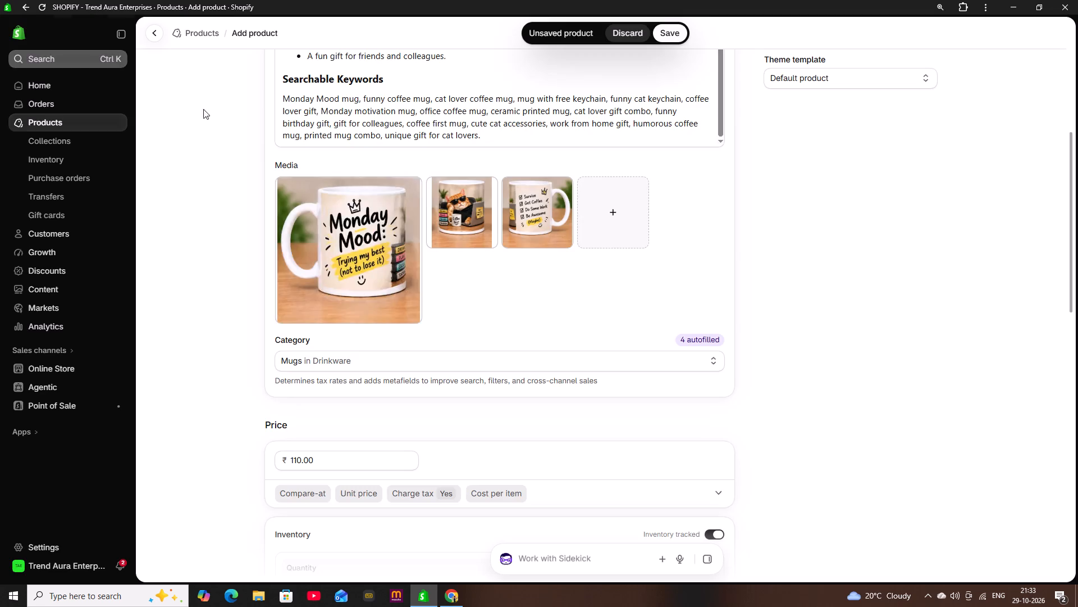
left_click(281, 186)
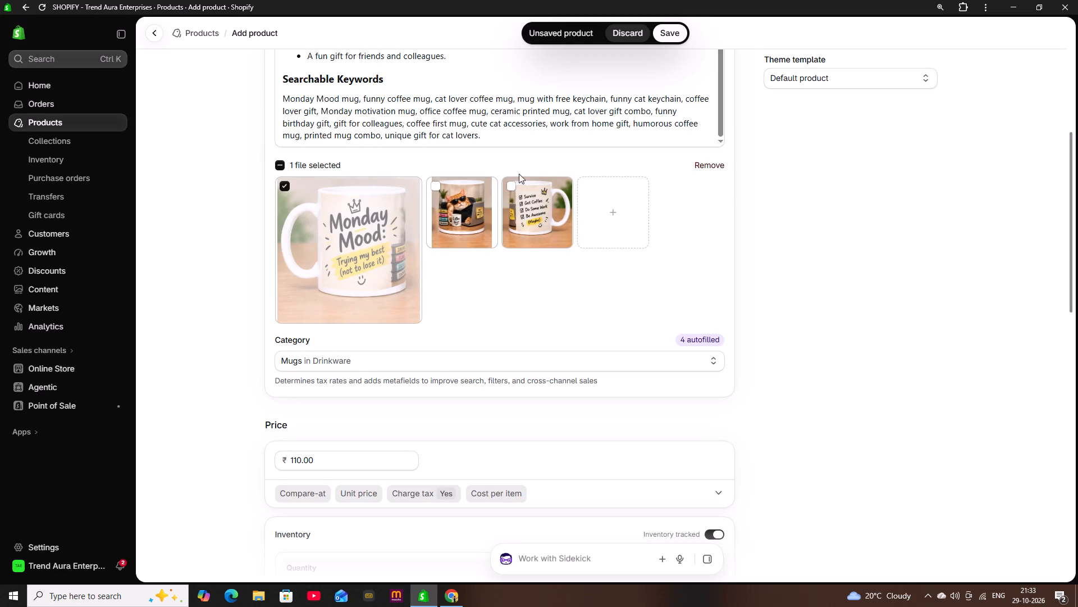
left_click(437, 185)
left_click(510, 185)
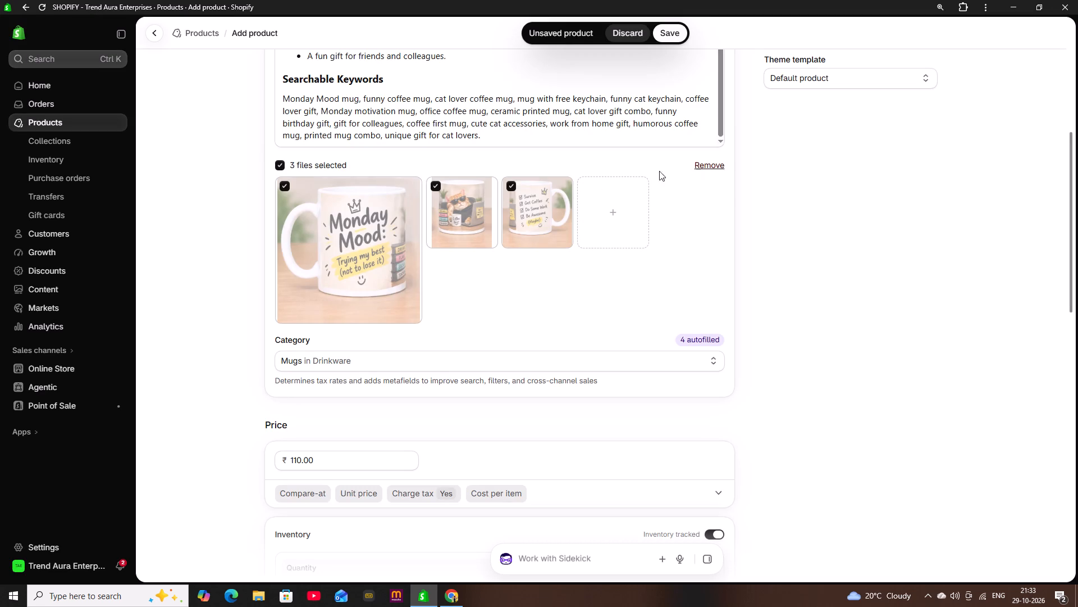
left_click(697, 166)
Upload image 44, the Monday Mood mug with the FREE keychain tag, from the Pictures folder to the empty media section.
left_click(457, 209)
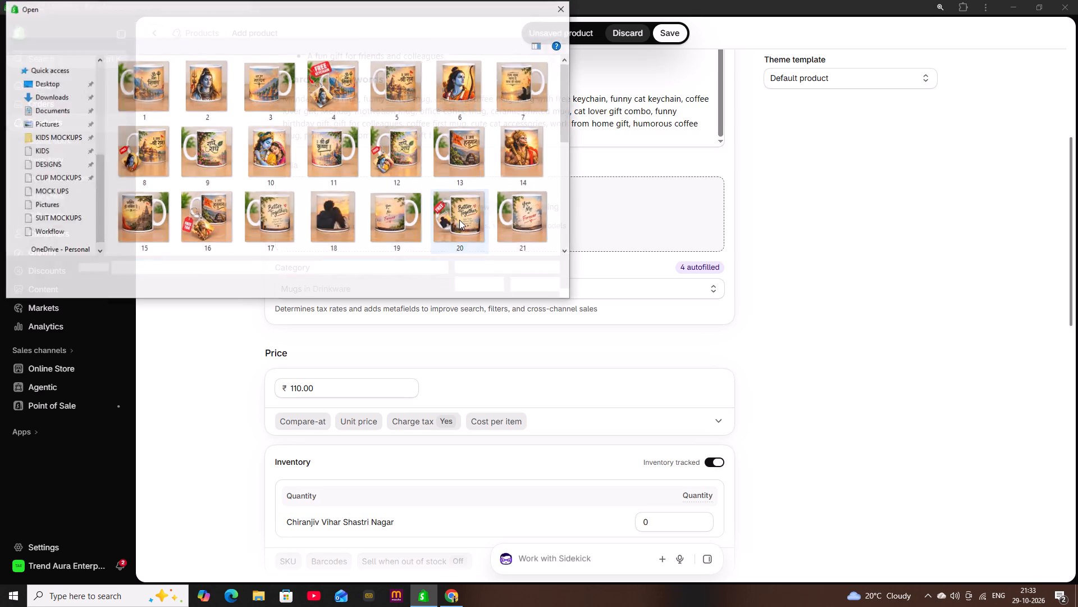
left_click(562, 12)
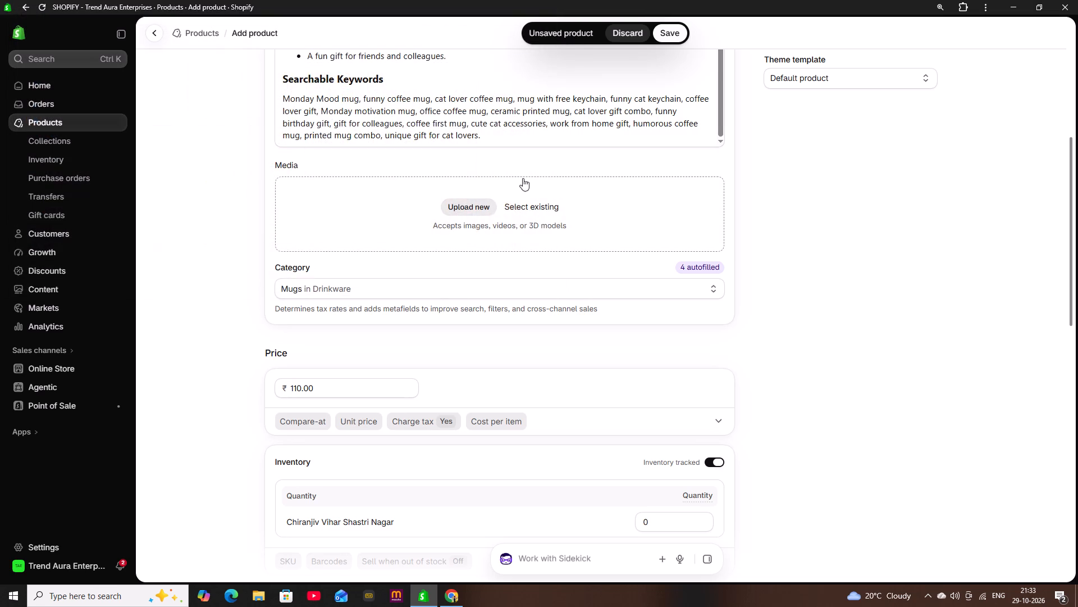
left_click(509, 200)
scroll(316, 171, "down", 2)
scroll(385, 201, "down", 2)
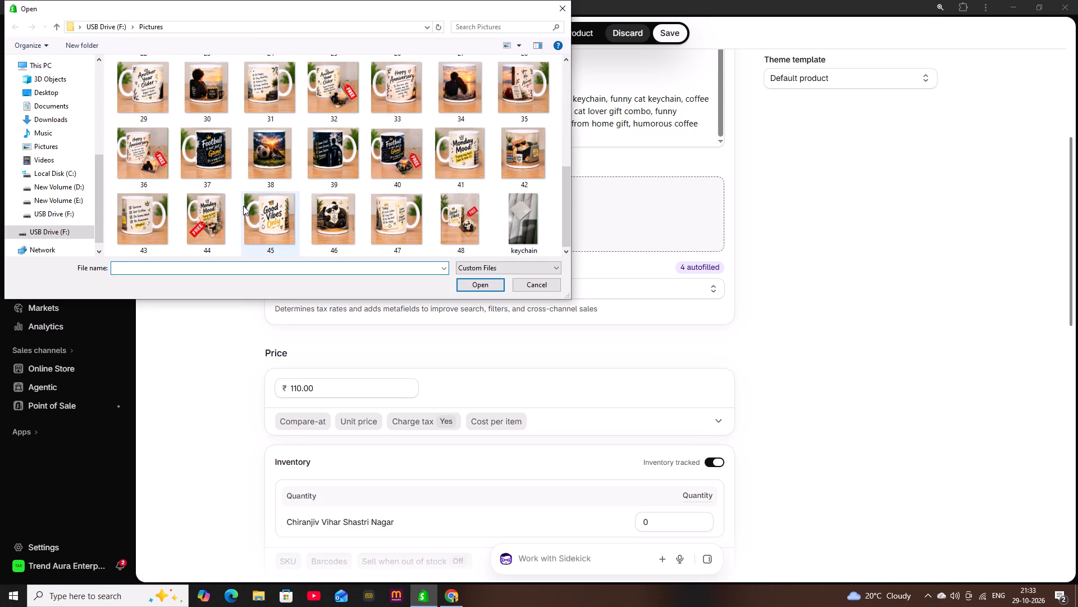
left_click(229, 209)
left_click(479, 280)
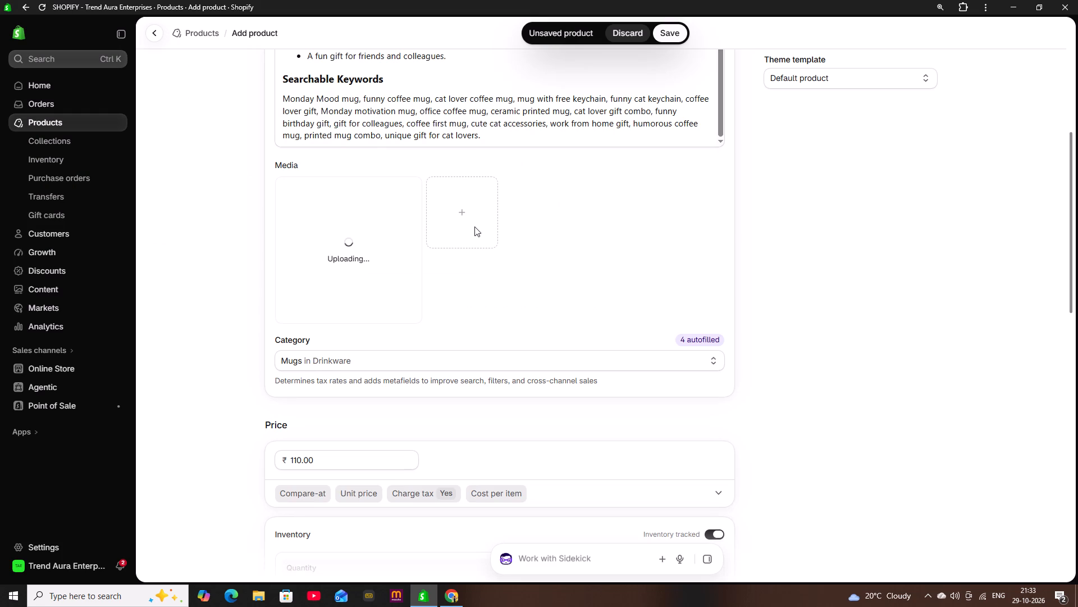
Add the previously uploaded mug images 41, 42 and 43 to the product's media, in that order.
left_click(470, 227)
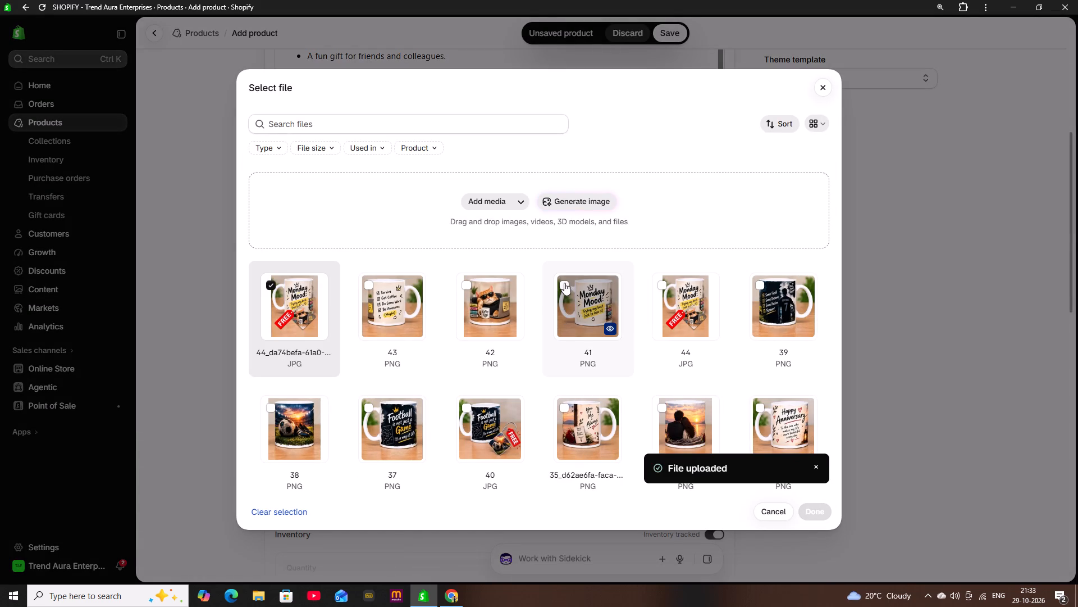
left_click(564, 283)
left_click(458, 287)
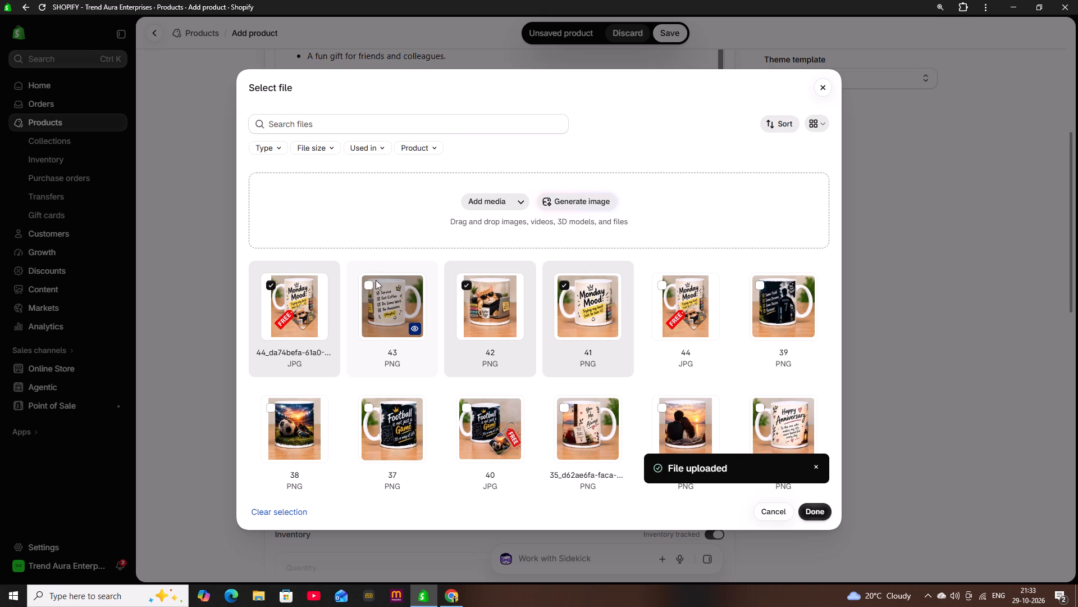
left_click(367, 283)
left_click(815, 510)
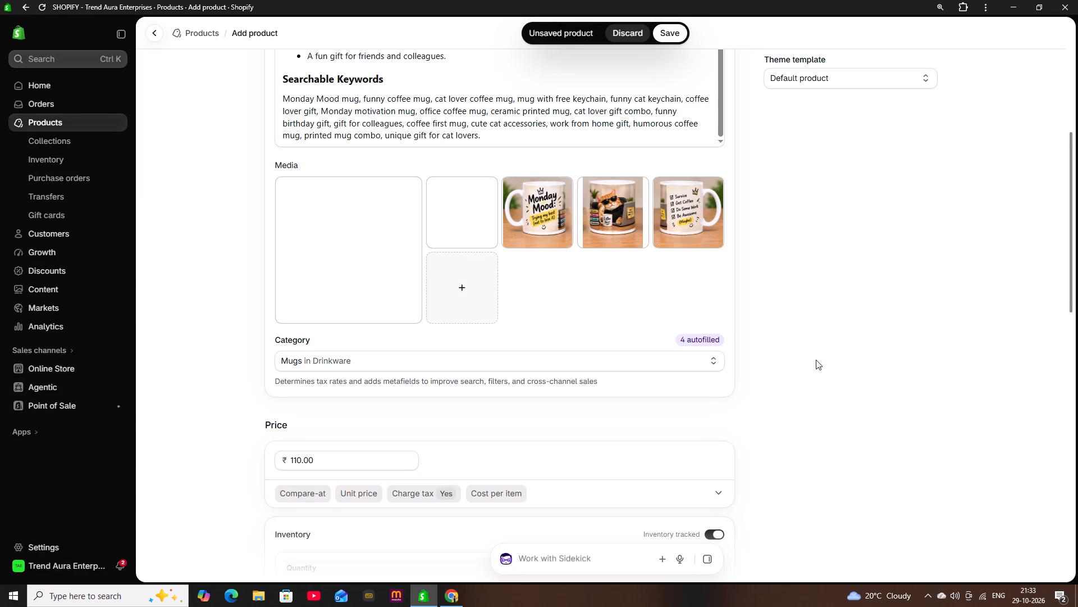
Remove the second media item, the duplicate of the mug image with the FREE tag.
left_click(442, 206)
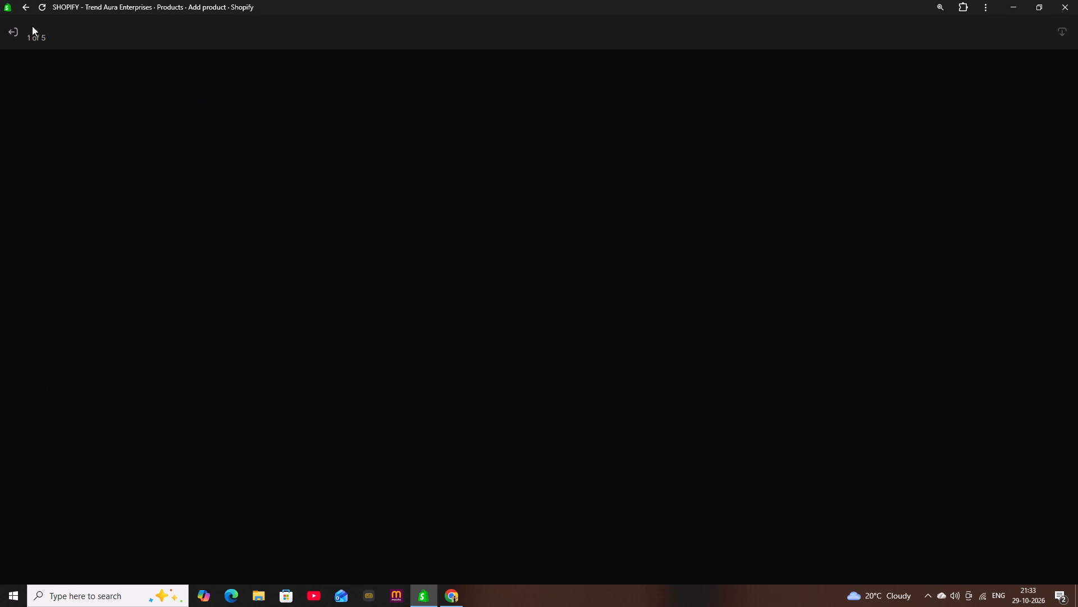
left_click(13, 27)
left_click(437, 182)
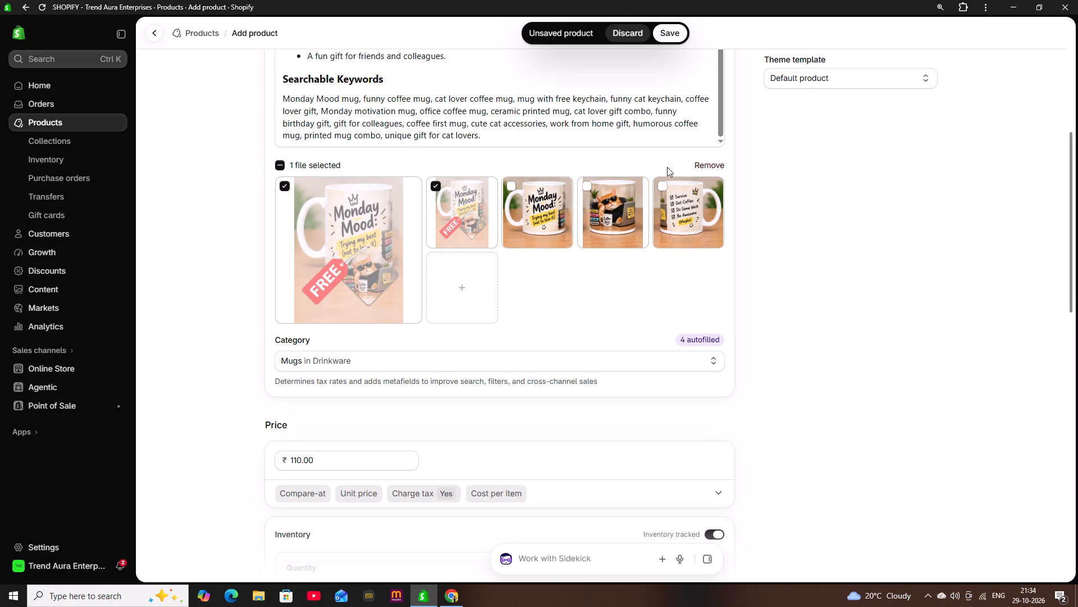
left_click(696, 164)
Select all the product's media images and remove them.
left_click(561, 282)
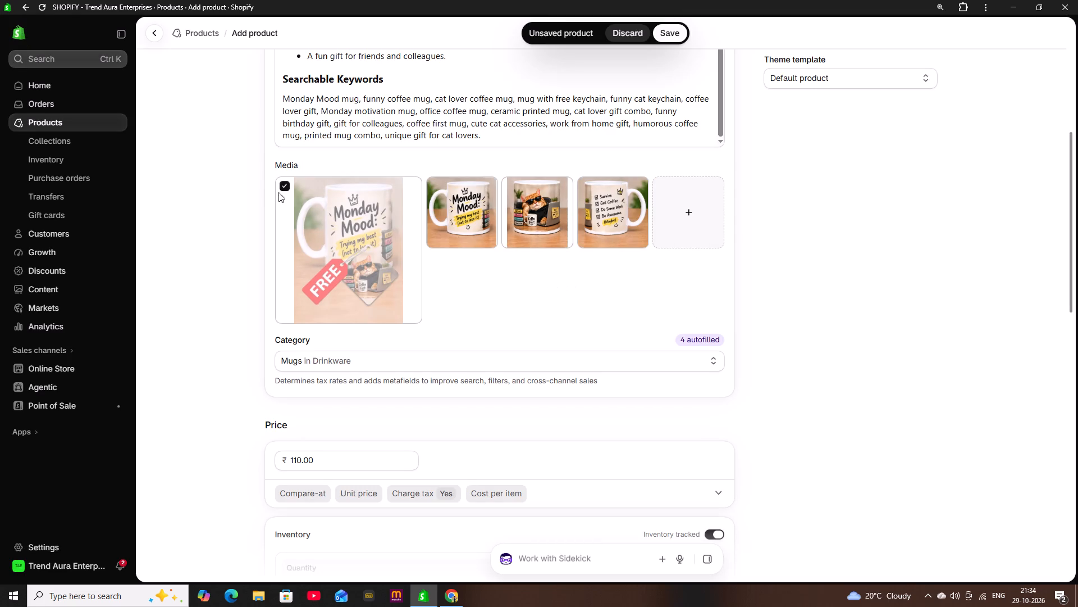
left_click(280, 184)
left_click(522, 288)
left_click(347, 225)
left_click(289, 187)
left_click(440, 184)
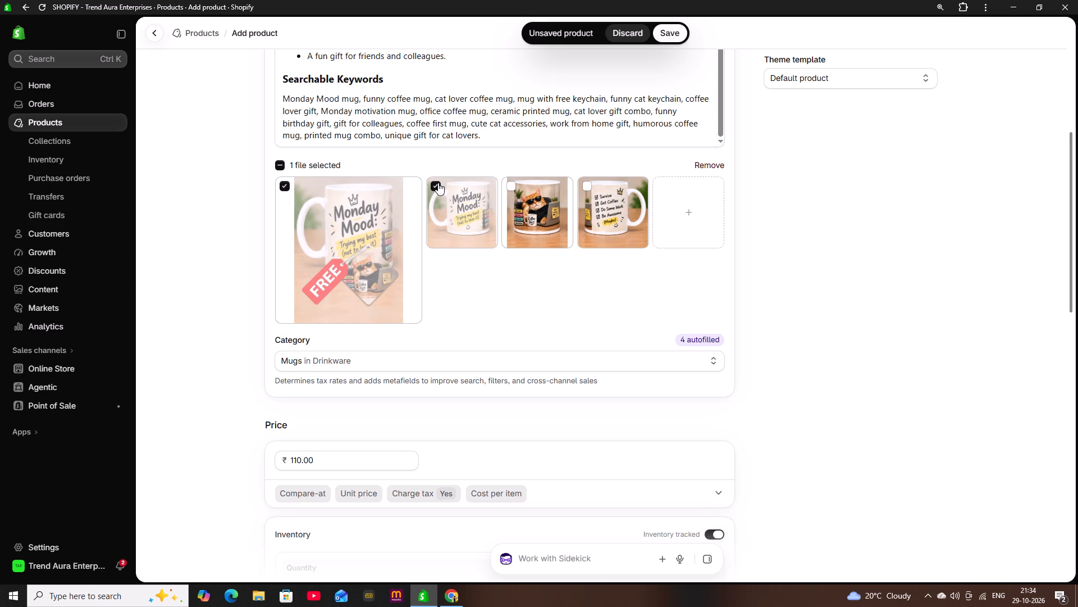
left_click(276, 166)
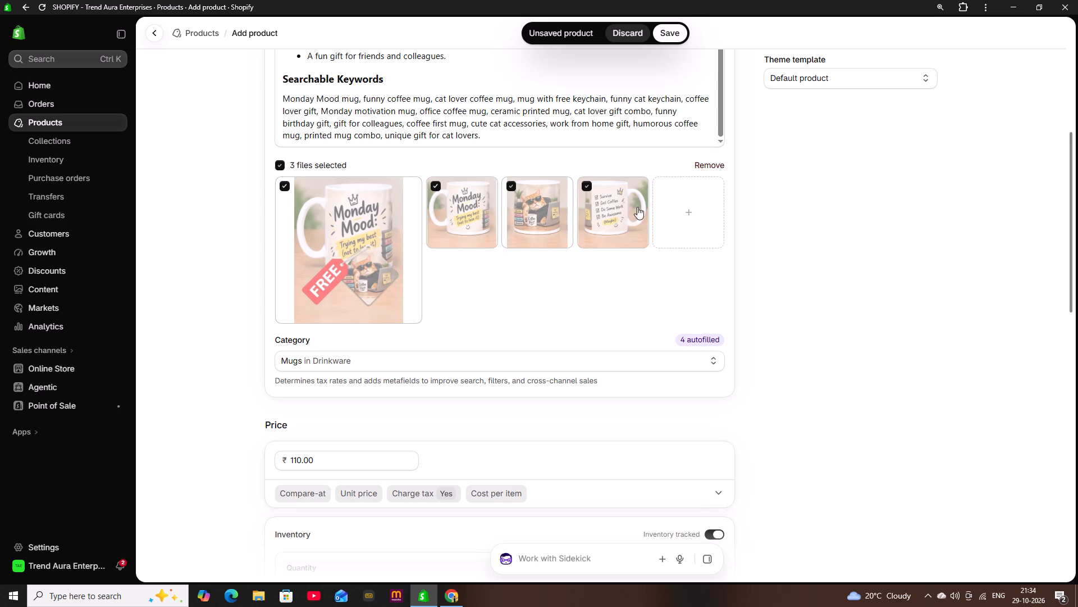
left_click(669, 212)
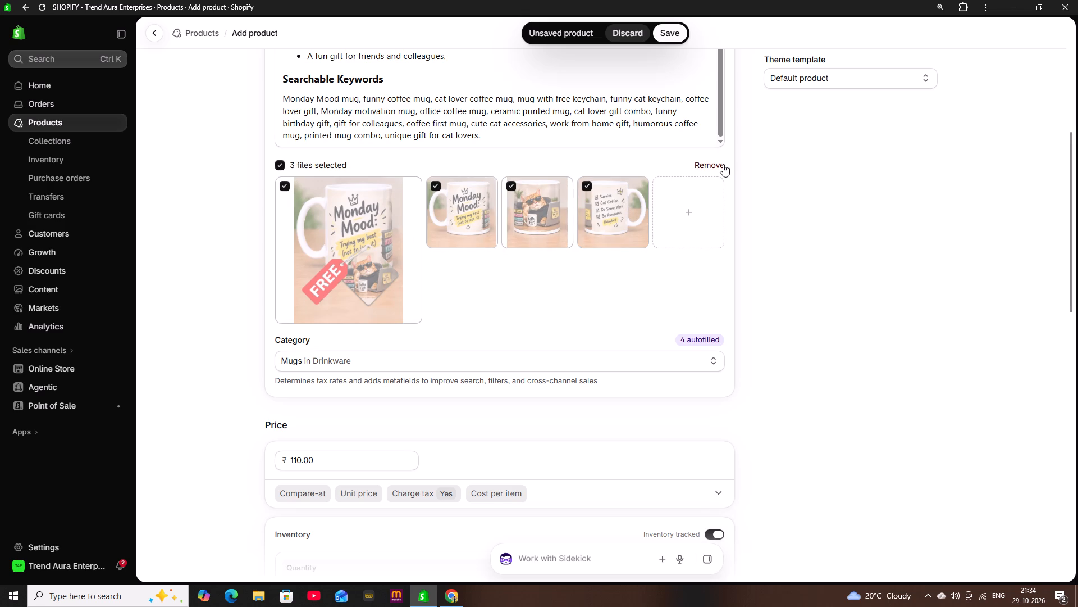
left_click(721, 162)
Upload image 44, the mug with the FREE keychain tag, from the Pictures folder as the product's first media item.
left_click(472, 204)
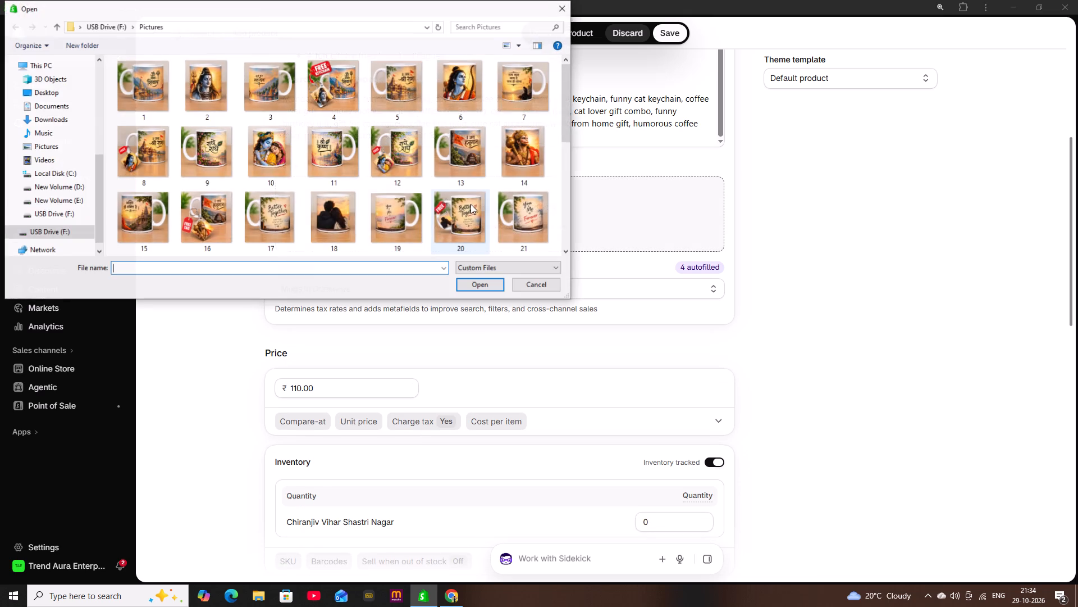
scroll(305, 159, "down", 4)
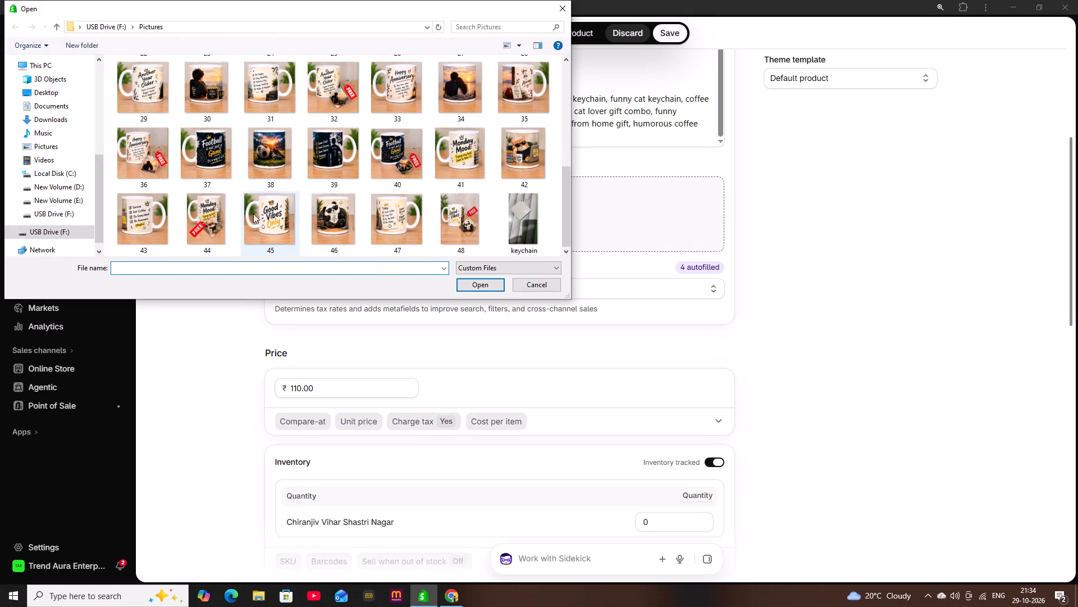
left_click(227, 214)
left_click(484, 289)
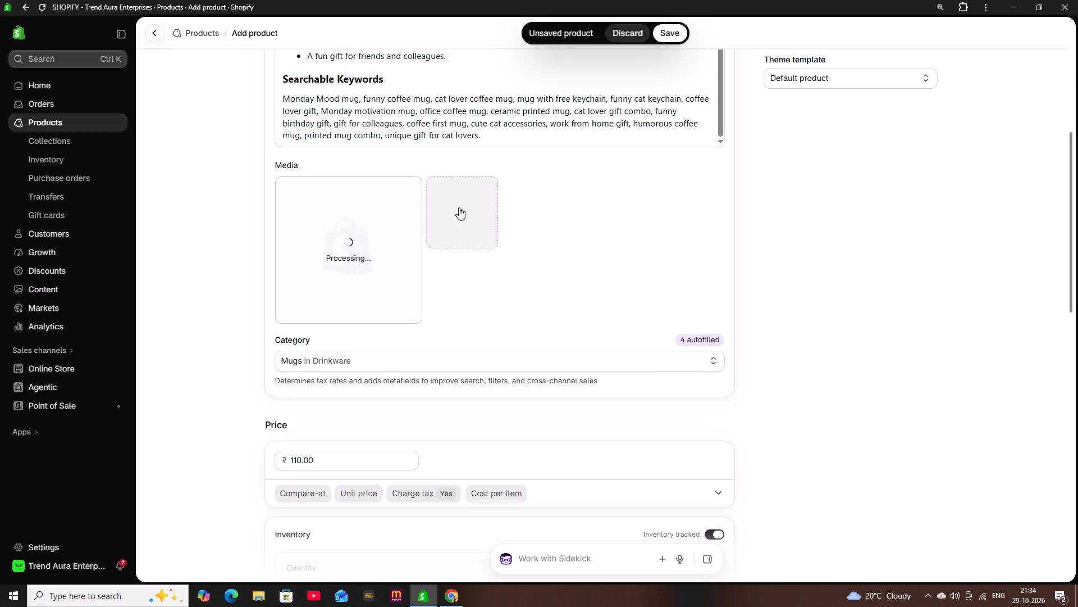
Add the previously uploaded mug images 41, 42 and 43 to the product's media, in that order.
left_click(459, 207)
scroll(456, 212, "down", 2)
scroll(524, 253, "up", 1)
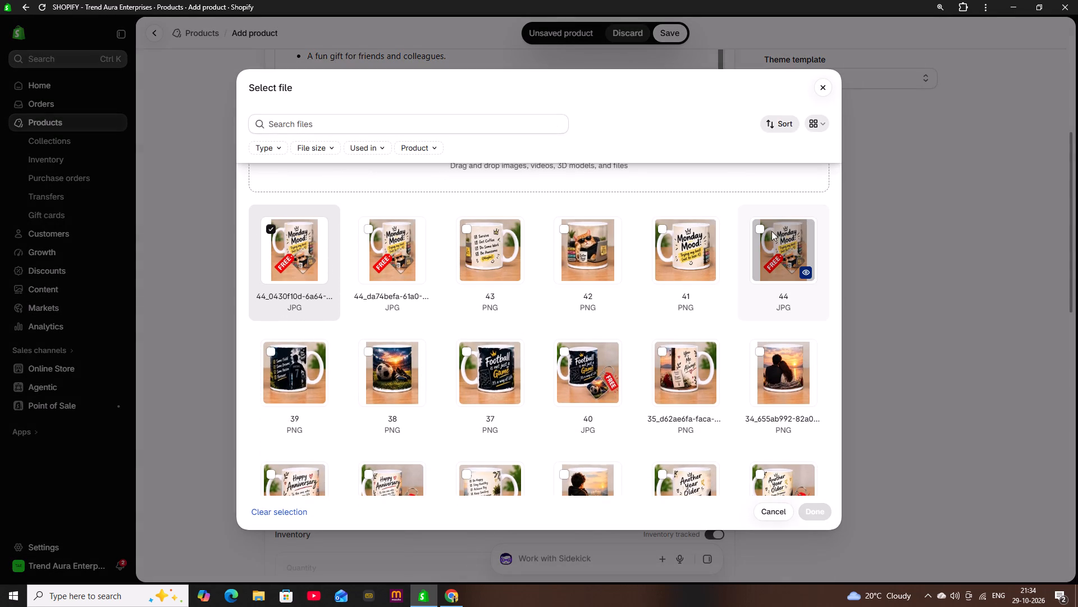
left_click(664, 229)
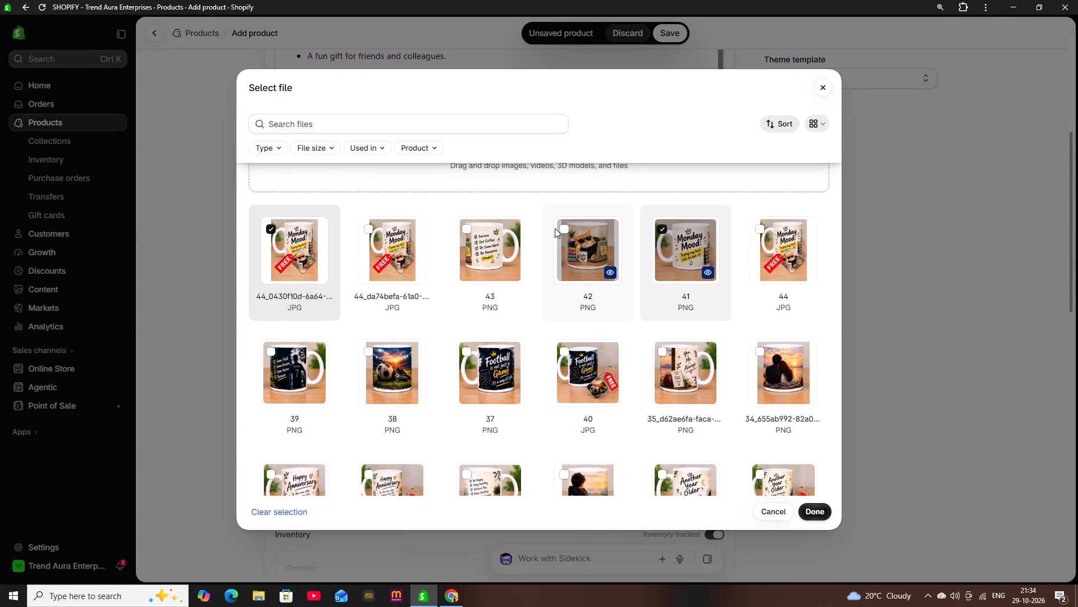
left_click(565, 230)
left_click(465, 227)
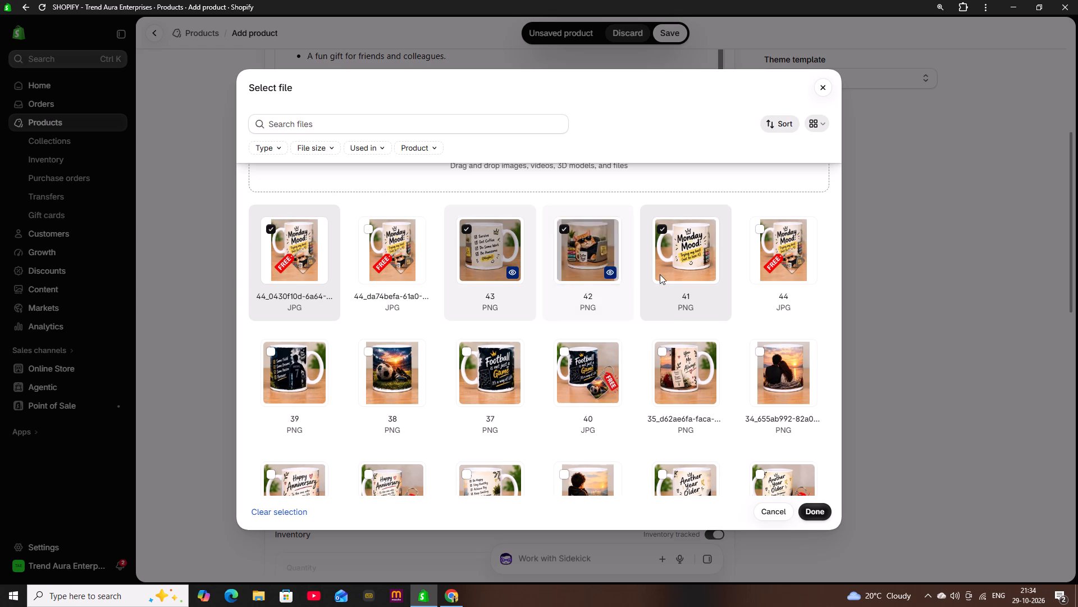
left_click(810, 516)
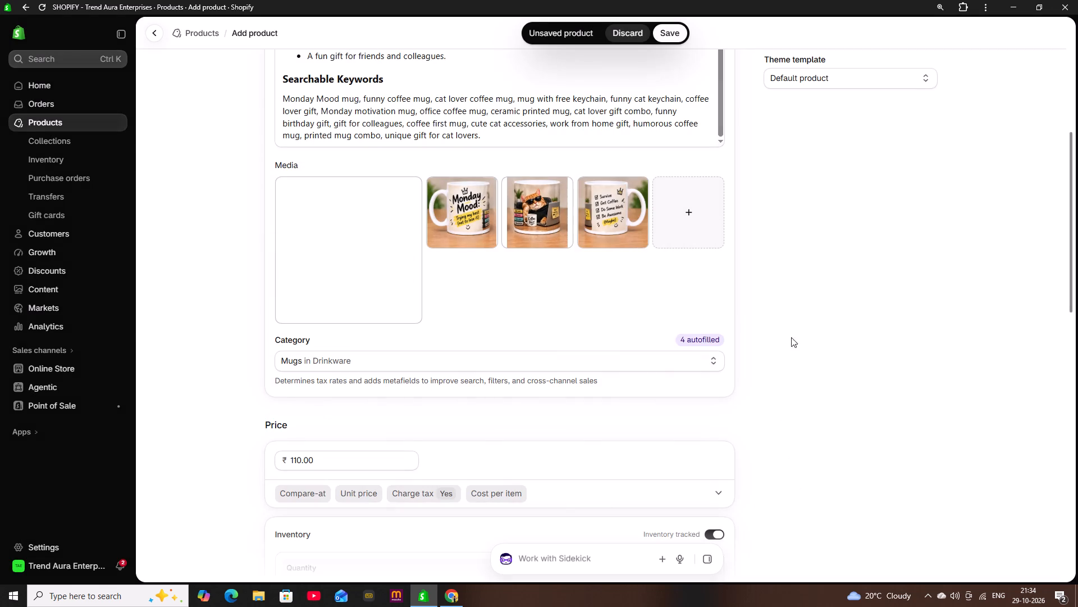
Set the Monday Mood mug's inventory quantity to 50.
scroll(791, 272, "down", 2)
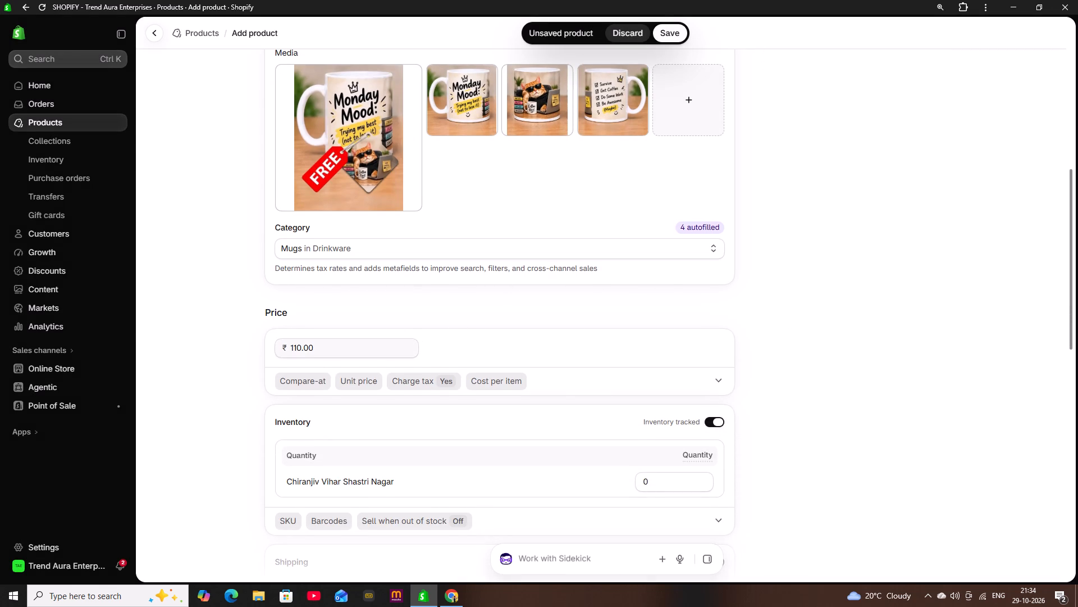
scroll(552, 388, "down", 2)
left_click(666, 366)
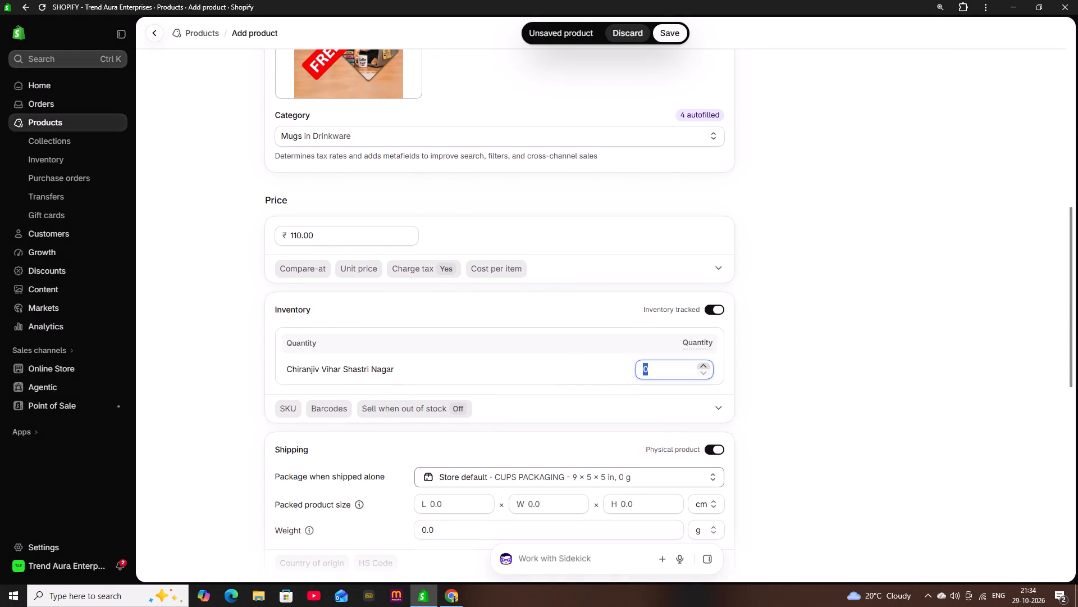
type("50")
Set the packed product size to length 9, width 5 and height 5 cm in the shipping details.
scroll(716, 393, "down", 2)
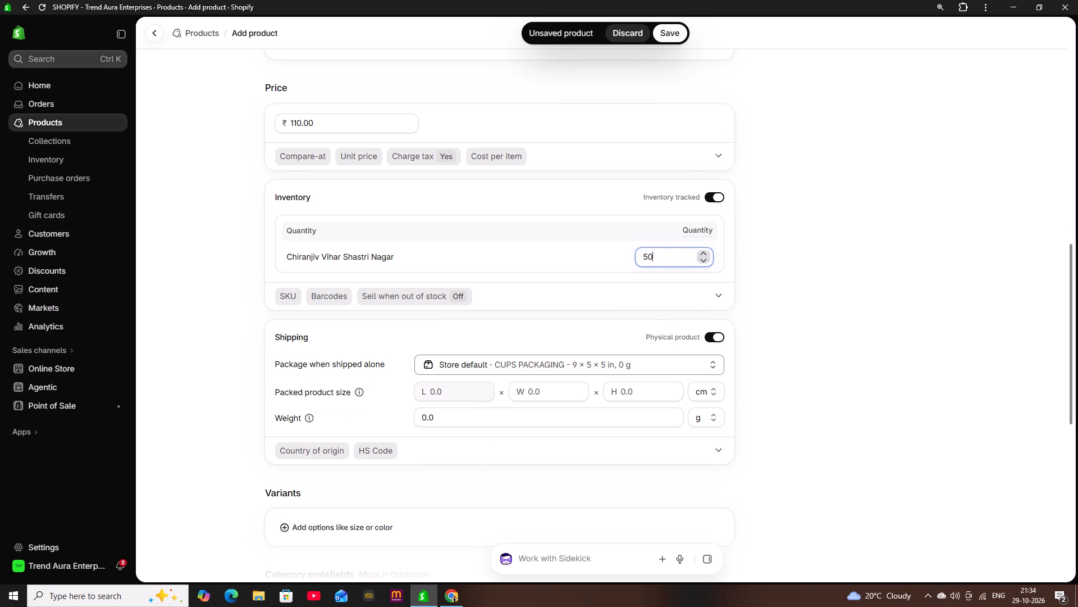
left_click(468, 395)
key("9")
left_click(542, 390)
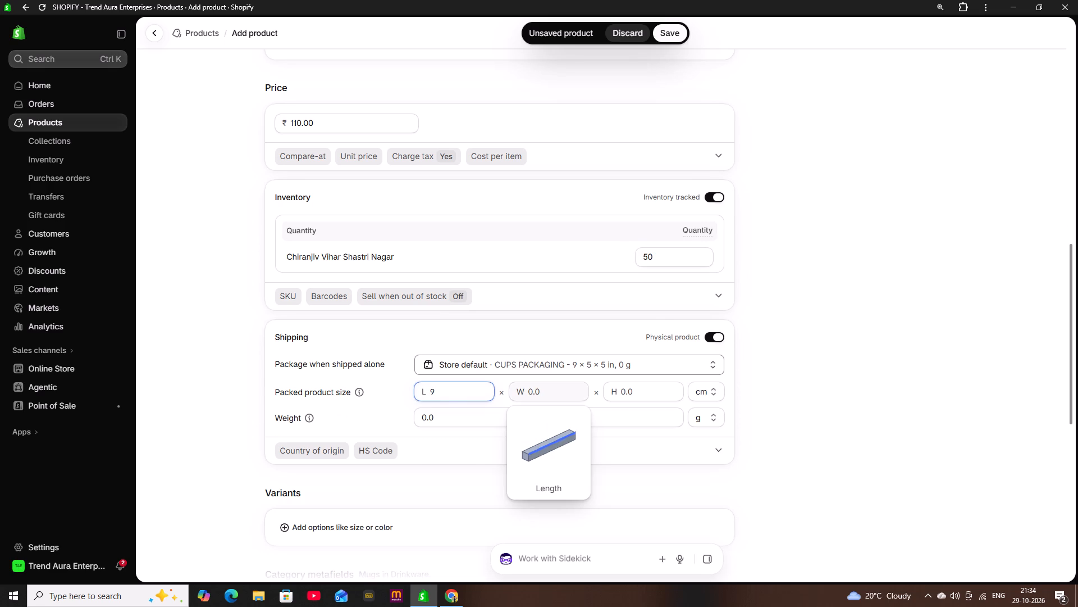
key("5")
left_click(617, 401)
left_click(631, 396)
key("5")
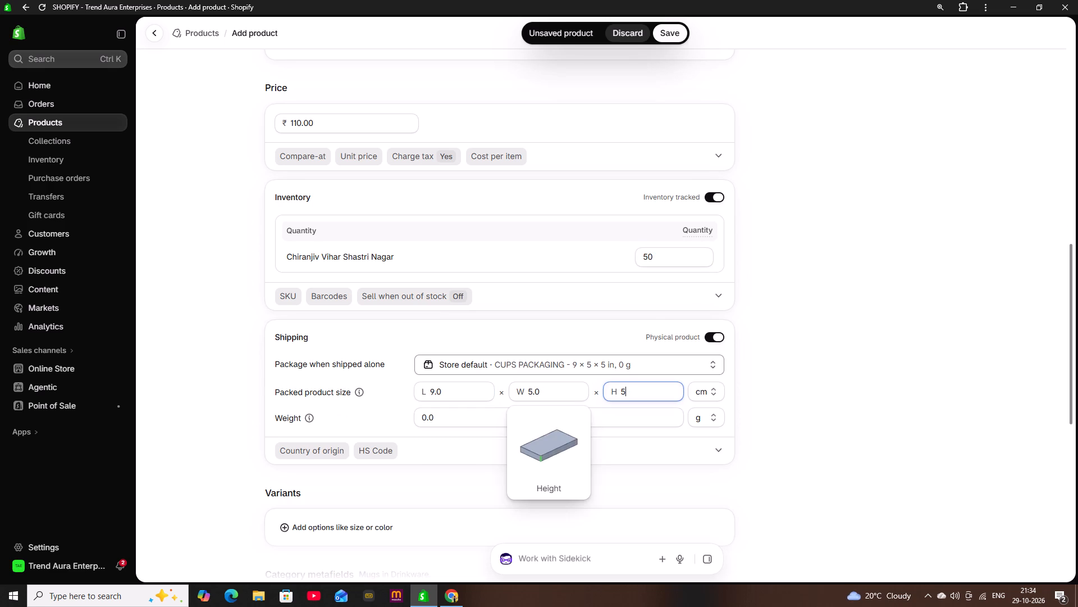
Set the product's shipping weight to 350 g.
left_click(630, 424)
key("BackSpace")
key("BackSpace")
key("BackSpace")
key("BackSpace")
key("BackSpace")
key("BackSpace")
key("BackSpace")
key("BackSpace")
key("BackSpace")
key("BackSpace")
key("BackSpace")
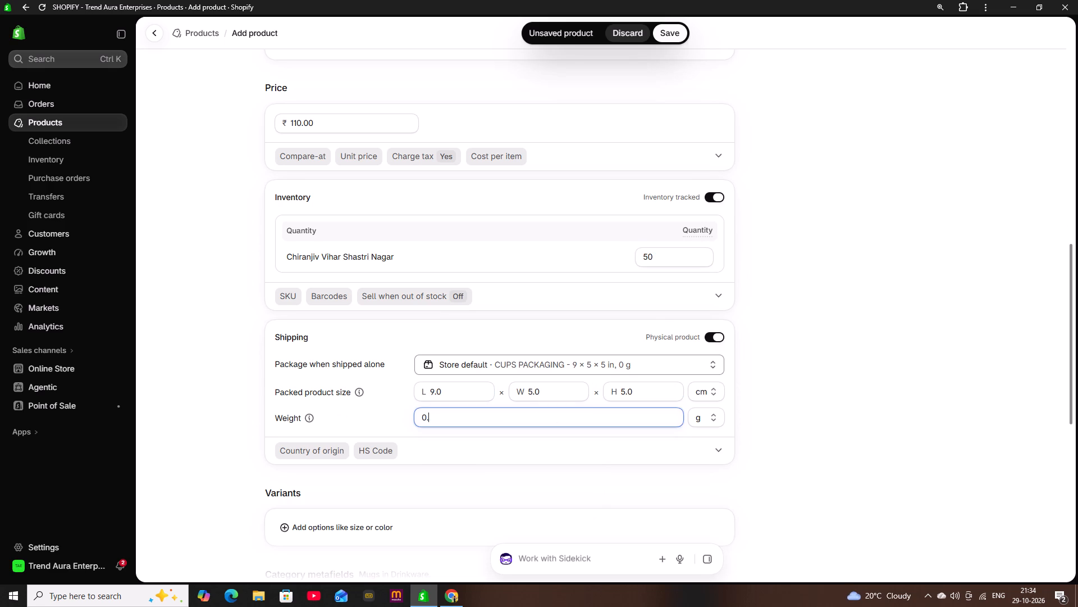
key("5")
key("BackSpace")
type("350")
left_click(803, 442)
Expand the additional shipping details and set the country of origin to India.
left_click(378, 459)
scroll(385, 456, "down", 2)
left_click(366, 382)
scroll(369, 370, "down", 4)
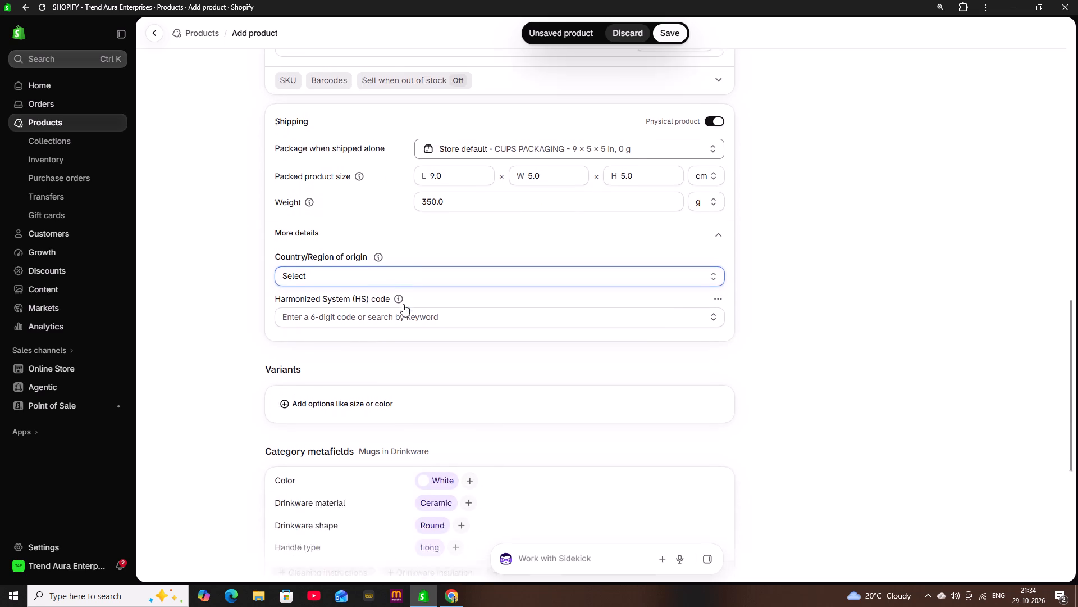
left_click(393, 202)
scroll(393, 202, "down", 3)
scroll(377, 179, "up", 2)
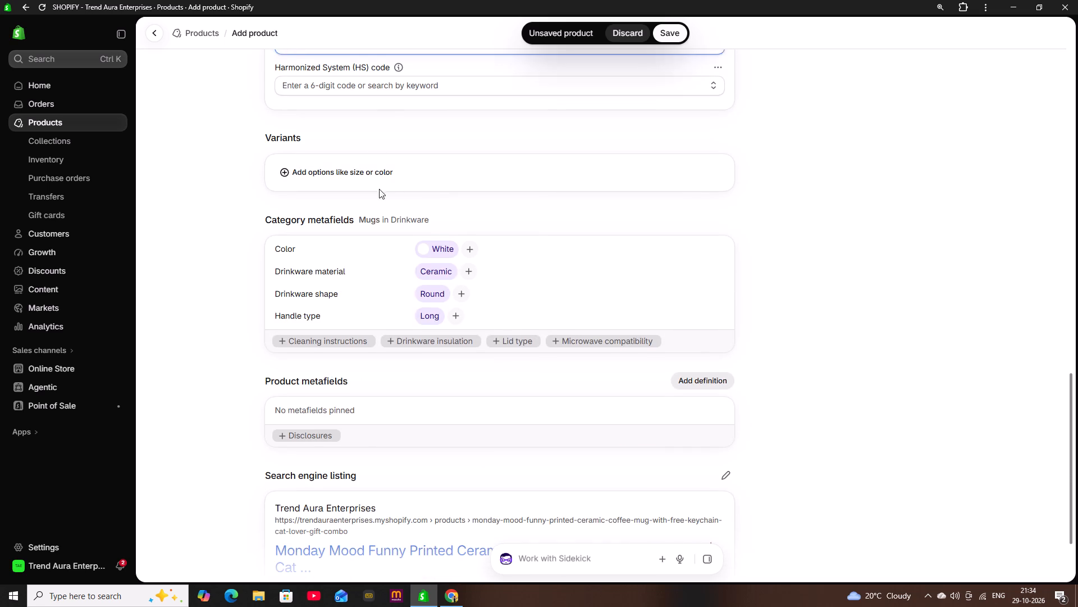
left_click(376, 158)
scroll(350, 223, "down", 7)
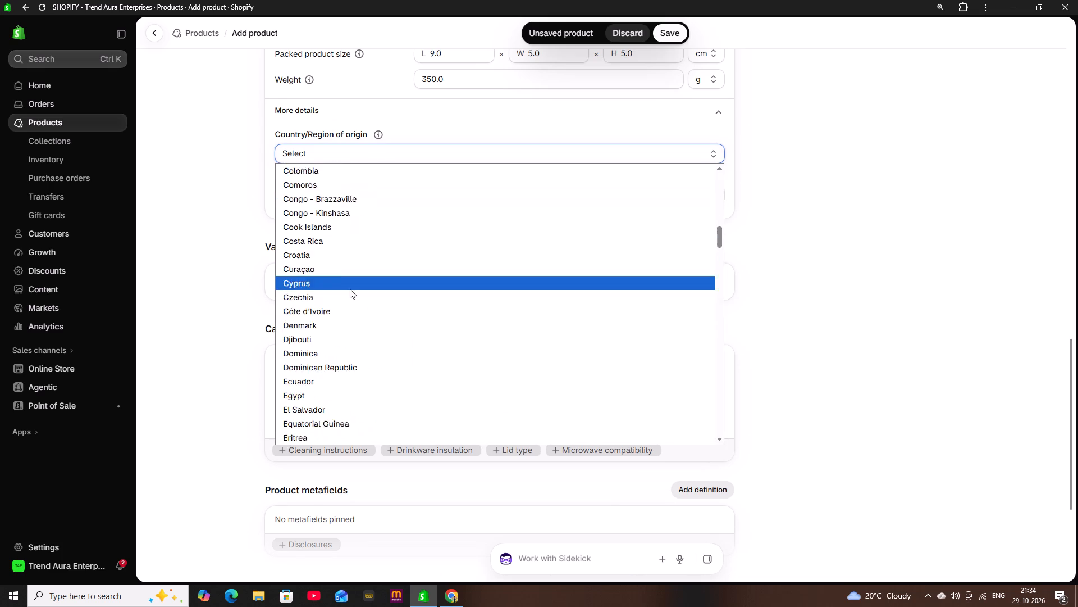
scroll(350, 289, "down", 5)
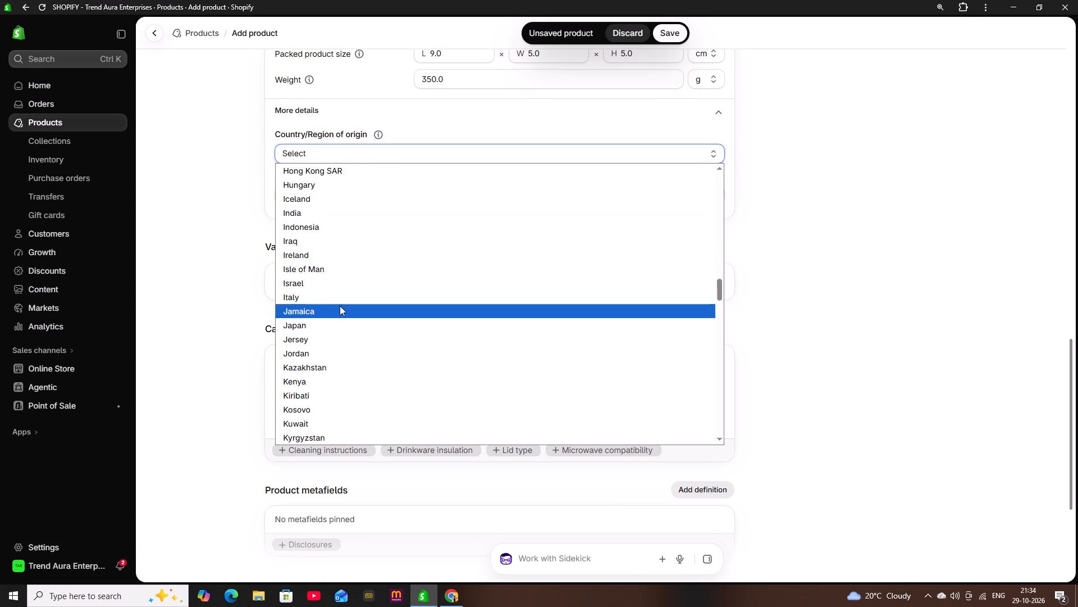
left_click(321, 219)
Search the HS codes for 6912 and assign 6912.00, ceramic tableware and kitchenware, to the product.
left_click(364, 195)
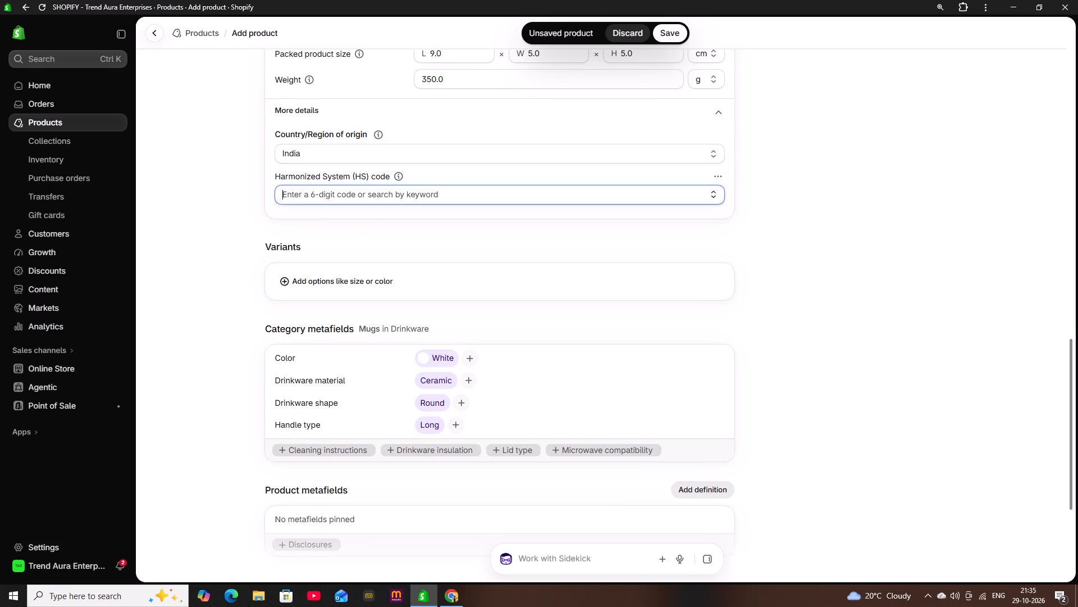
type("69")
type("12")
left_click(364, 246)
scroll(520, 292, "down", 1)
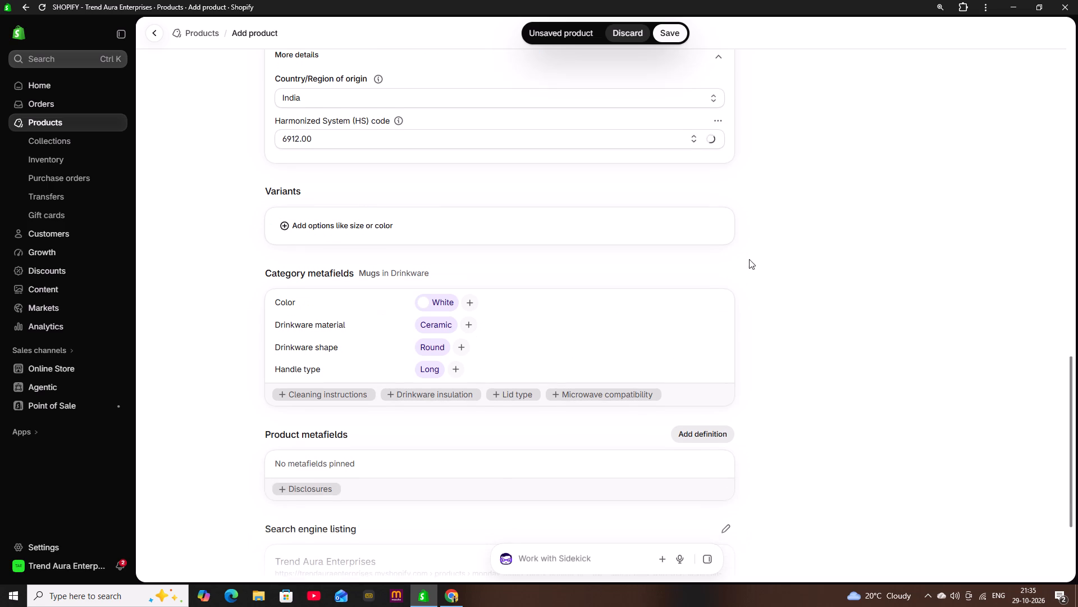
left_click(798, 254)
Review the whole product form, from title, description and media to shipping, category metafields and search engine listing.
scroll(820, 240, "up", 8)
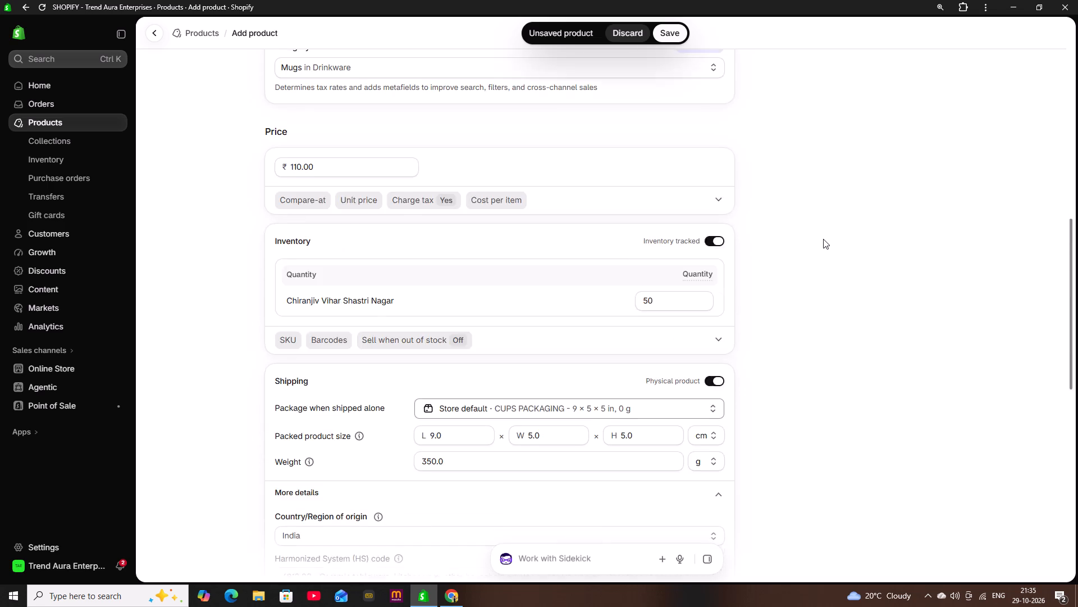
scroll(823, 239, "up", 9)
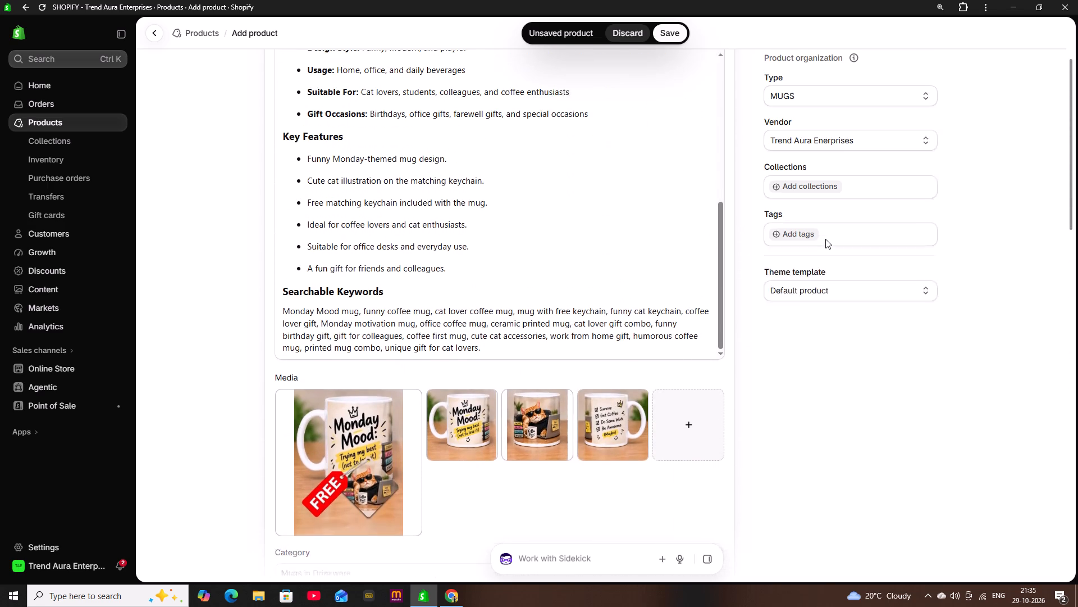
scroll(924, 377, "up", 2)
scroll(870, 355, "down", 1)
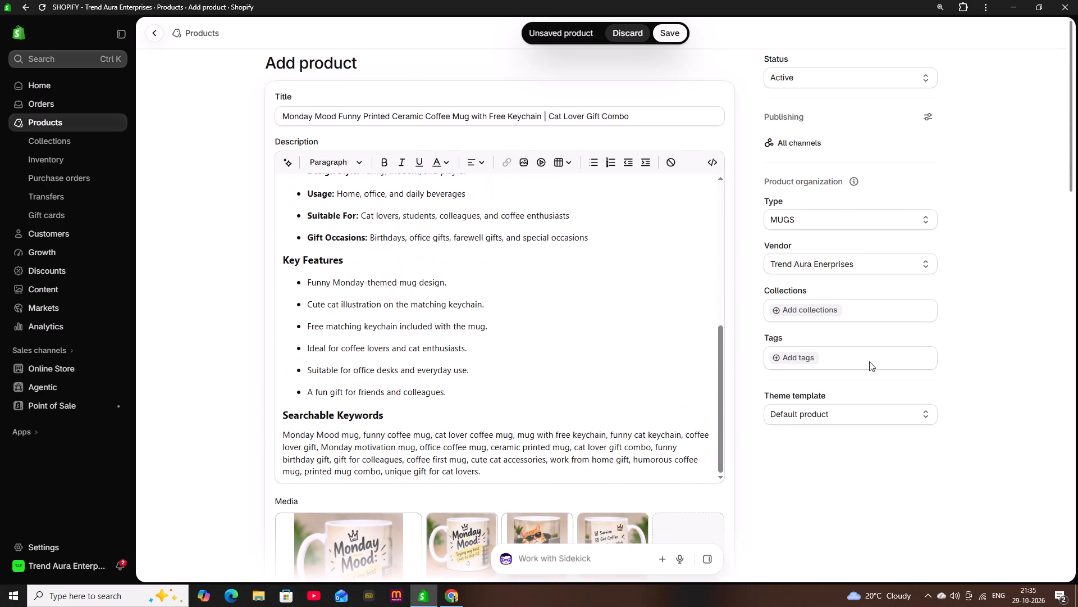
scroll(869, 361, "down", 15)
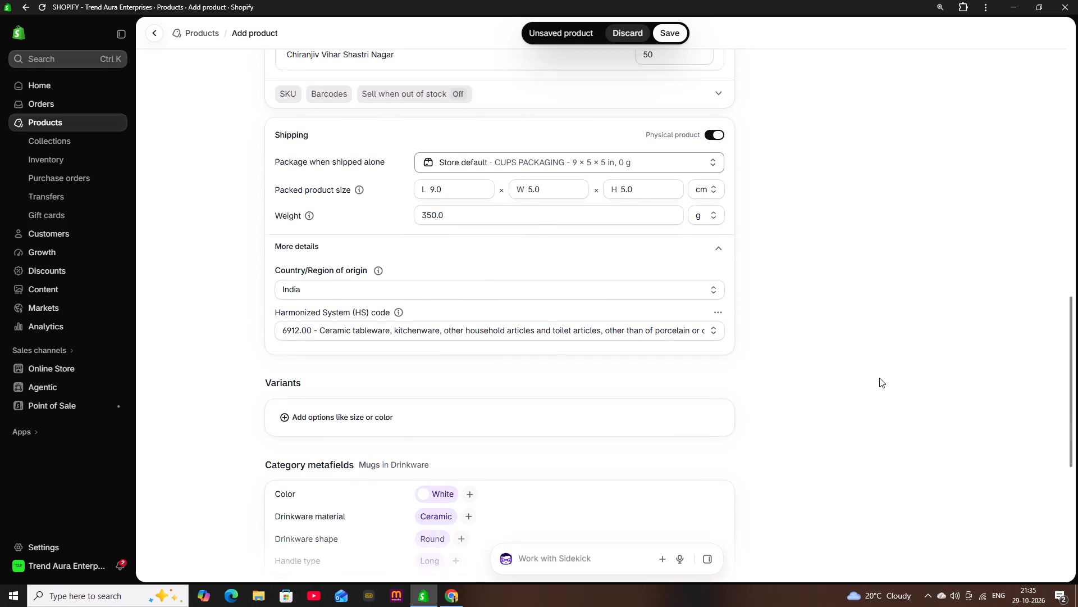
scroll(879, 378, "down", 7)
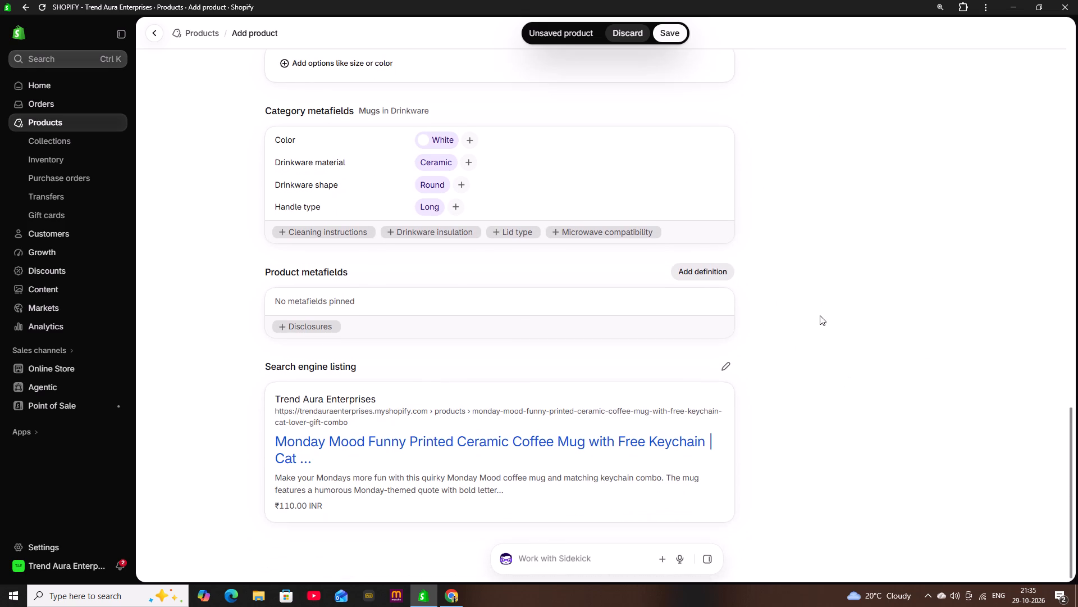
Save the Monday Mood mug product.
left_click(679, 30)
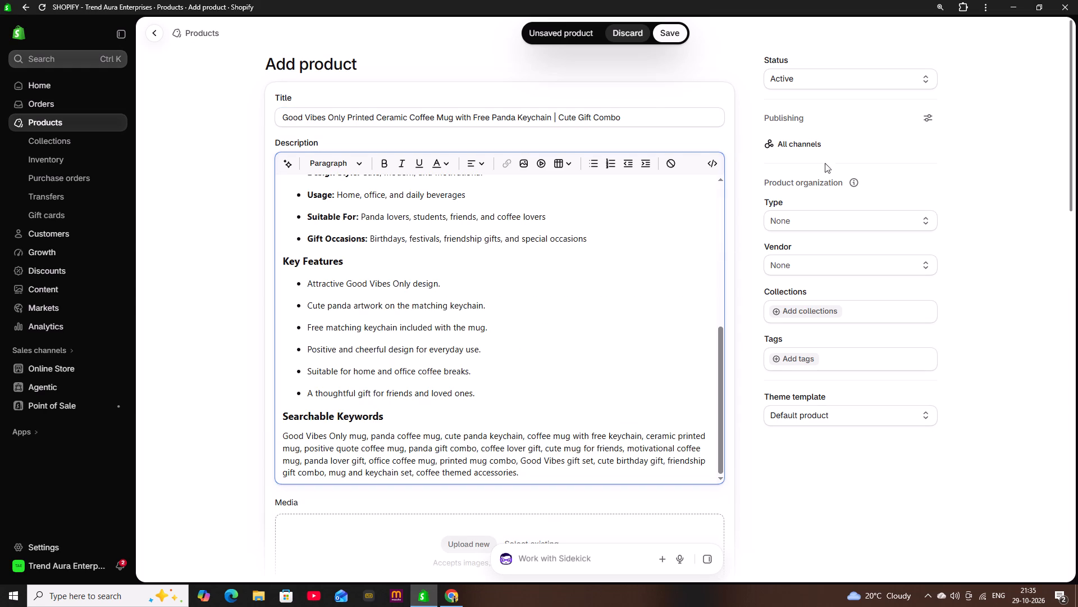
Set the product type to MUGS and the vendor to Trend Aura Enerprises.
left_click(815, 224)
left_click(801, 248)
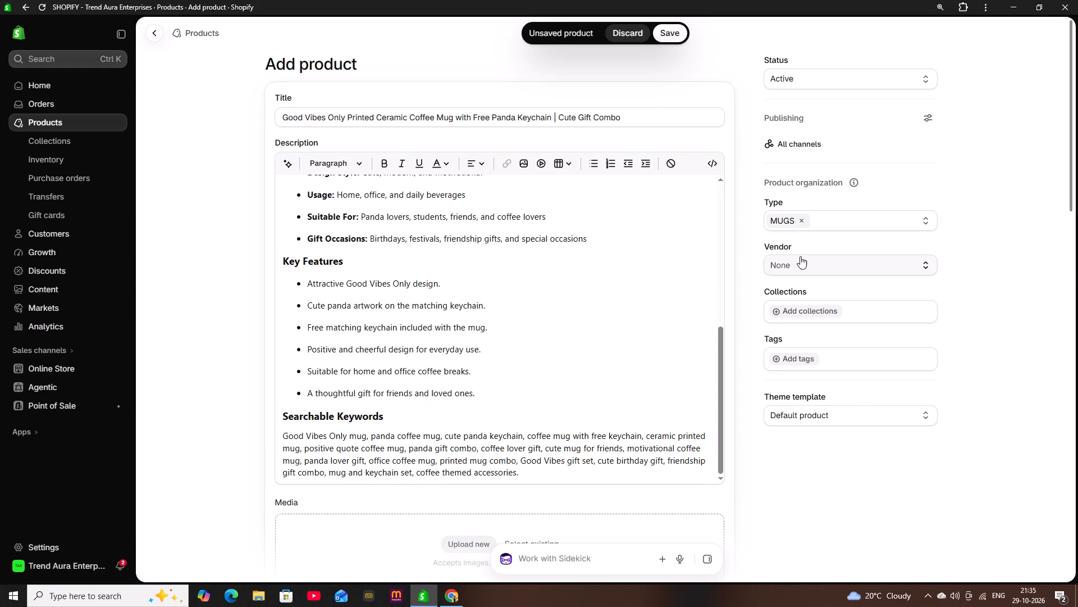
left_click(800, 256)
left_click(802, 287)
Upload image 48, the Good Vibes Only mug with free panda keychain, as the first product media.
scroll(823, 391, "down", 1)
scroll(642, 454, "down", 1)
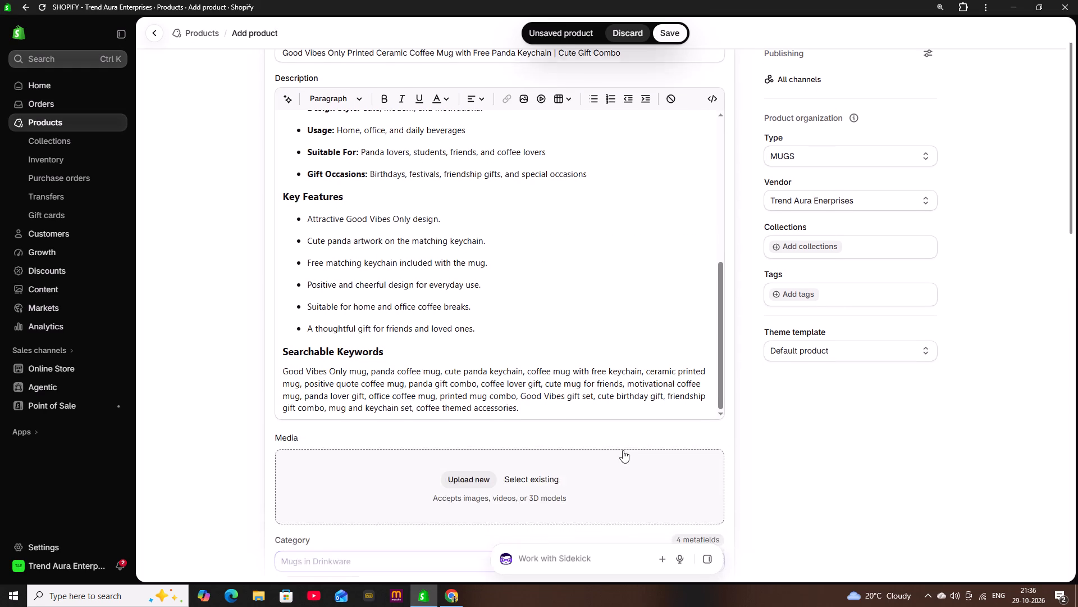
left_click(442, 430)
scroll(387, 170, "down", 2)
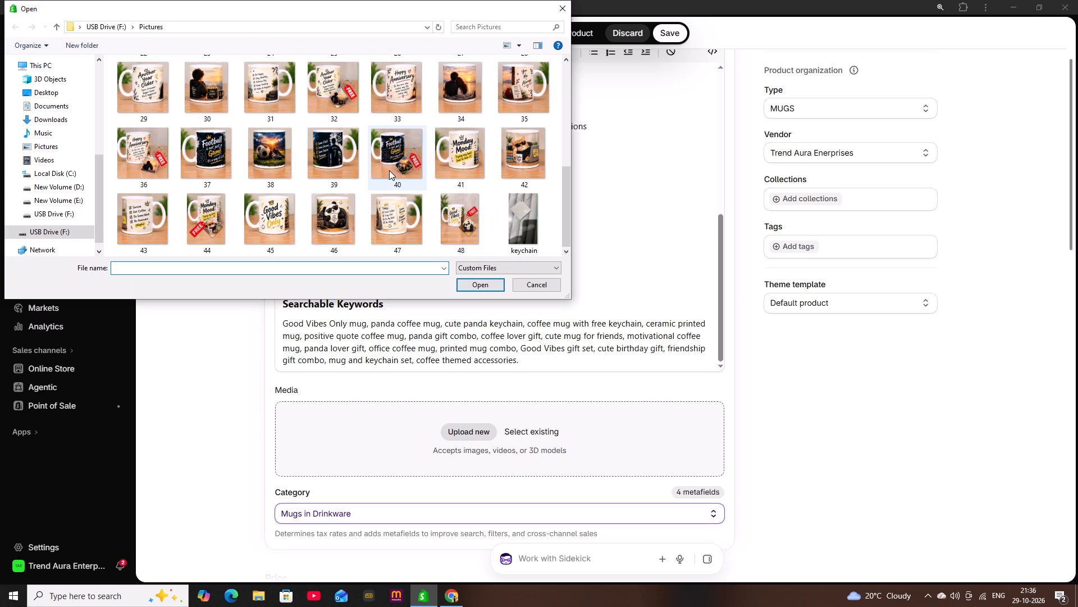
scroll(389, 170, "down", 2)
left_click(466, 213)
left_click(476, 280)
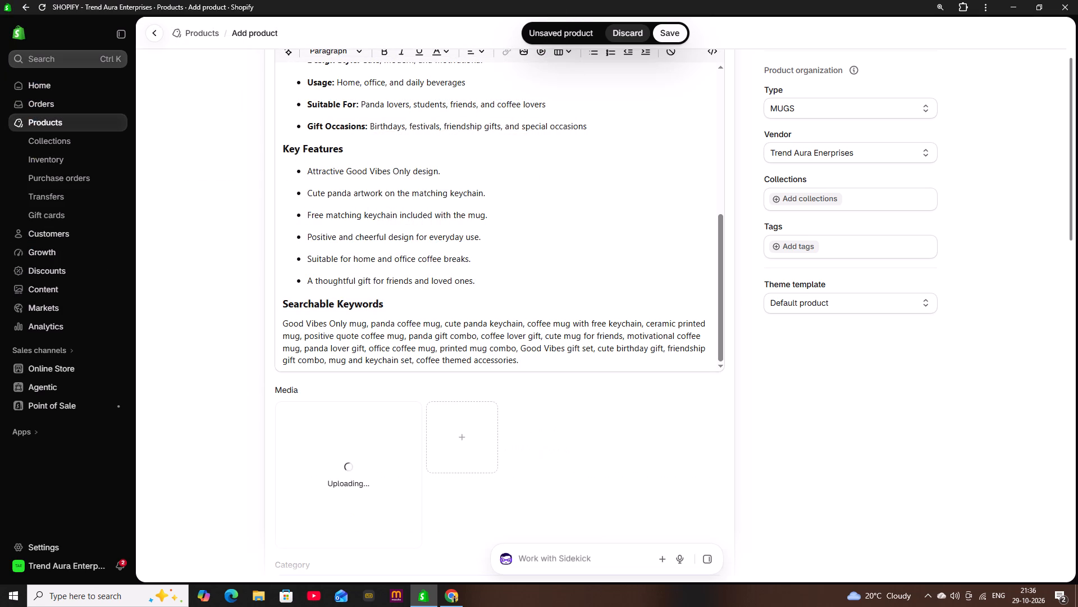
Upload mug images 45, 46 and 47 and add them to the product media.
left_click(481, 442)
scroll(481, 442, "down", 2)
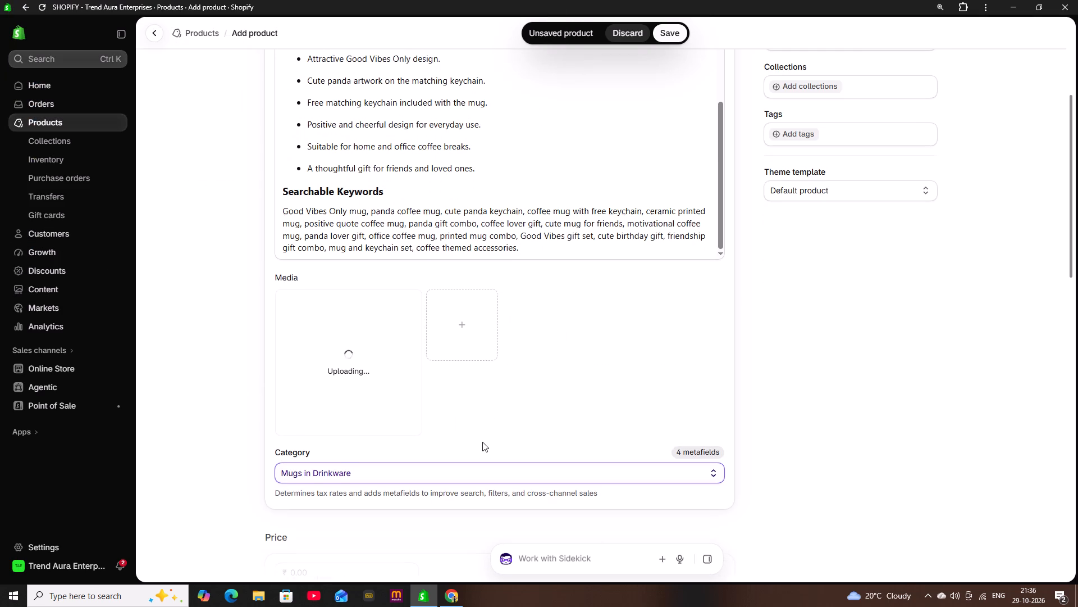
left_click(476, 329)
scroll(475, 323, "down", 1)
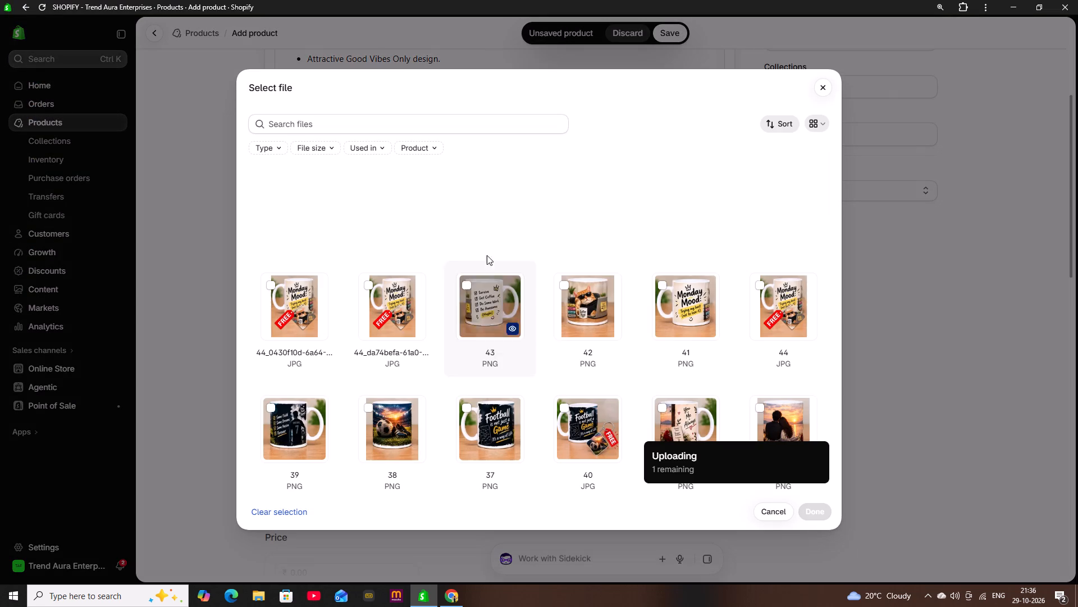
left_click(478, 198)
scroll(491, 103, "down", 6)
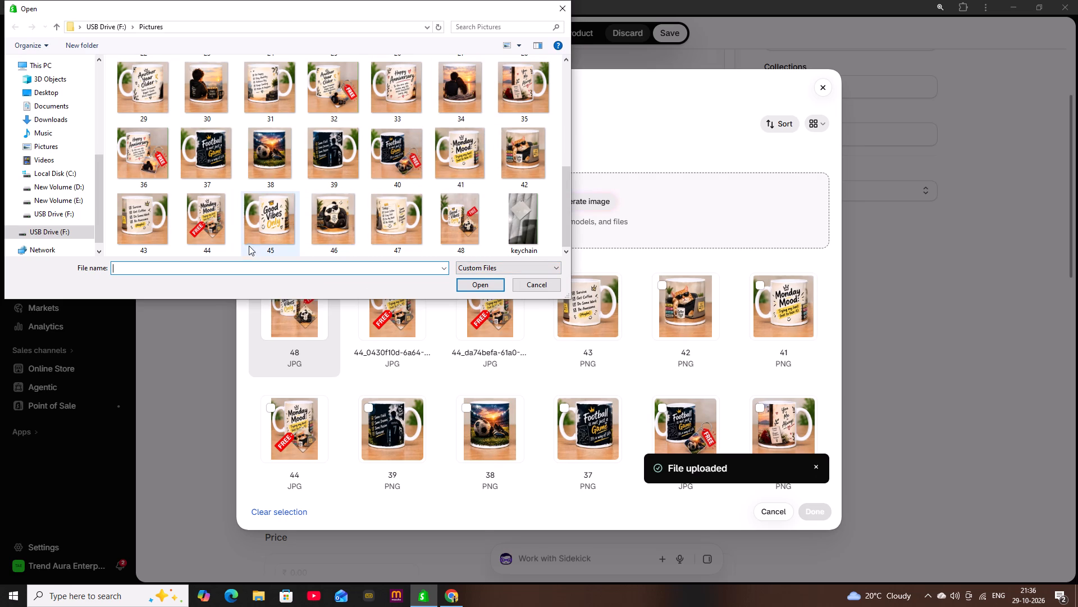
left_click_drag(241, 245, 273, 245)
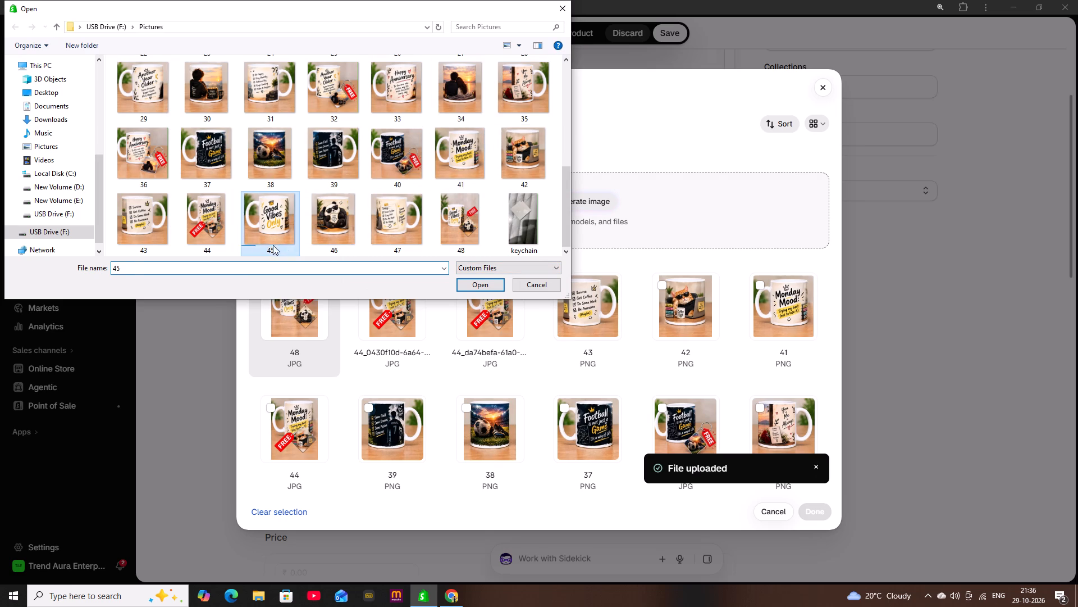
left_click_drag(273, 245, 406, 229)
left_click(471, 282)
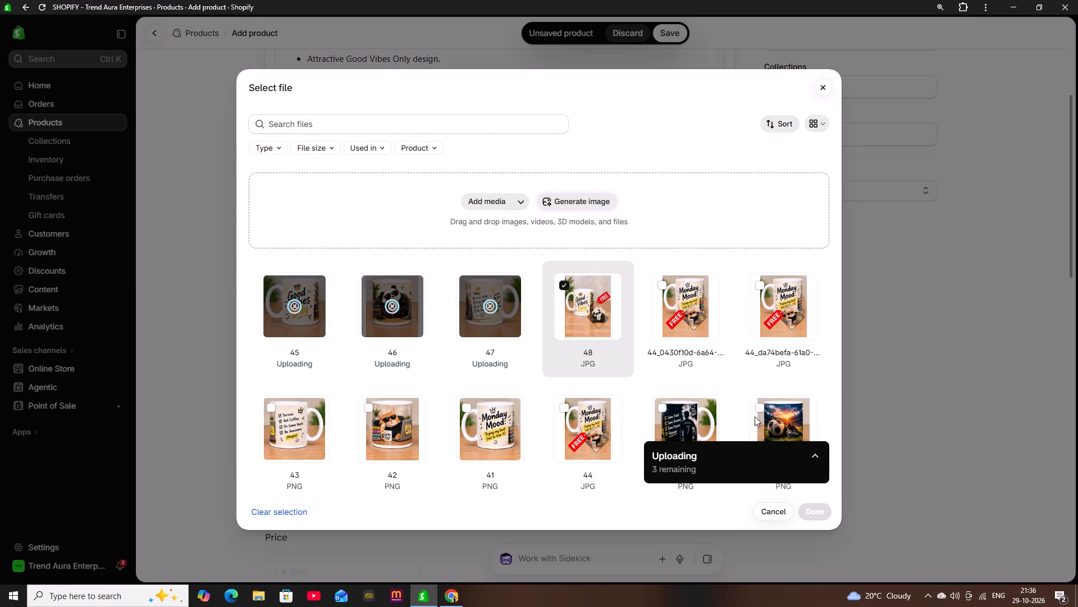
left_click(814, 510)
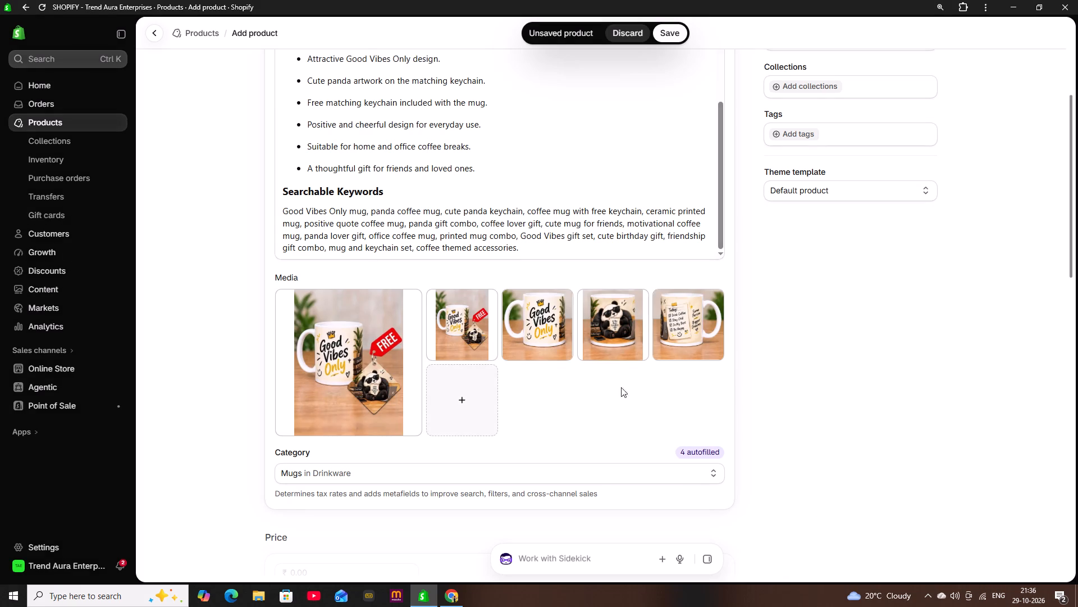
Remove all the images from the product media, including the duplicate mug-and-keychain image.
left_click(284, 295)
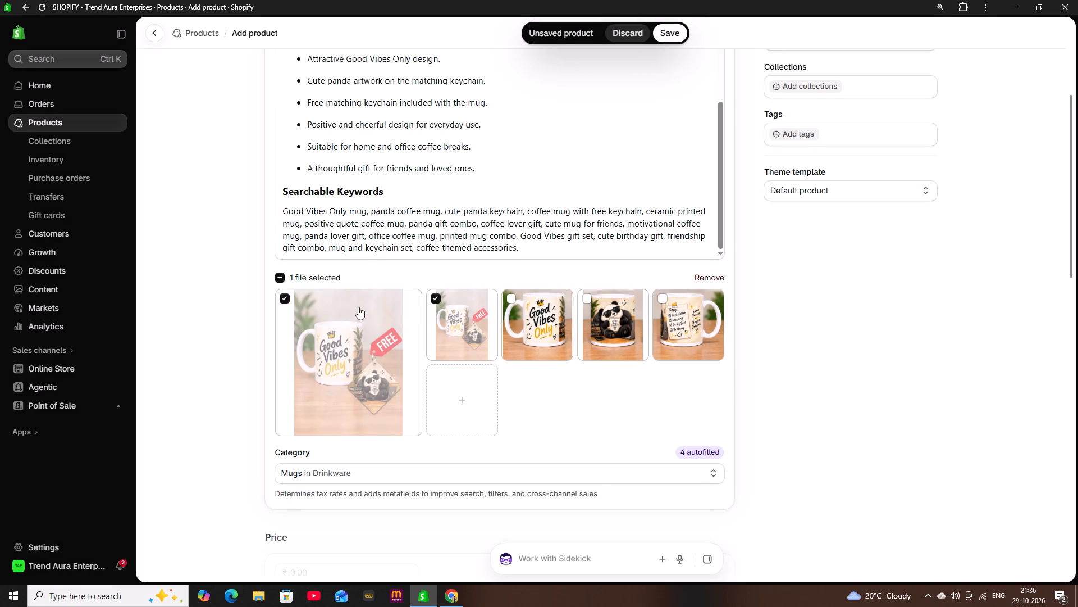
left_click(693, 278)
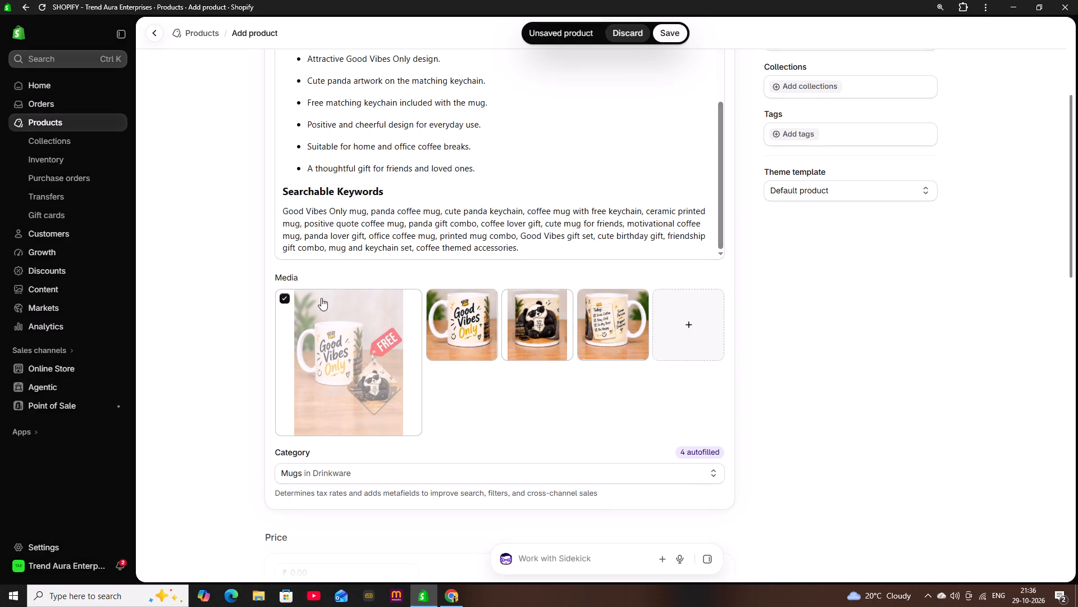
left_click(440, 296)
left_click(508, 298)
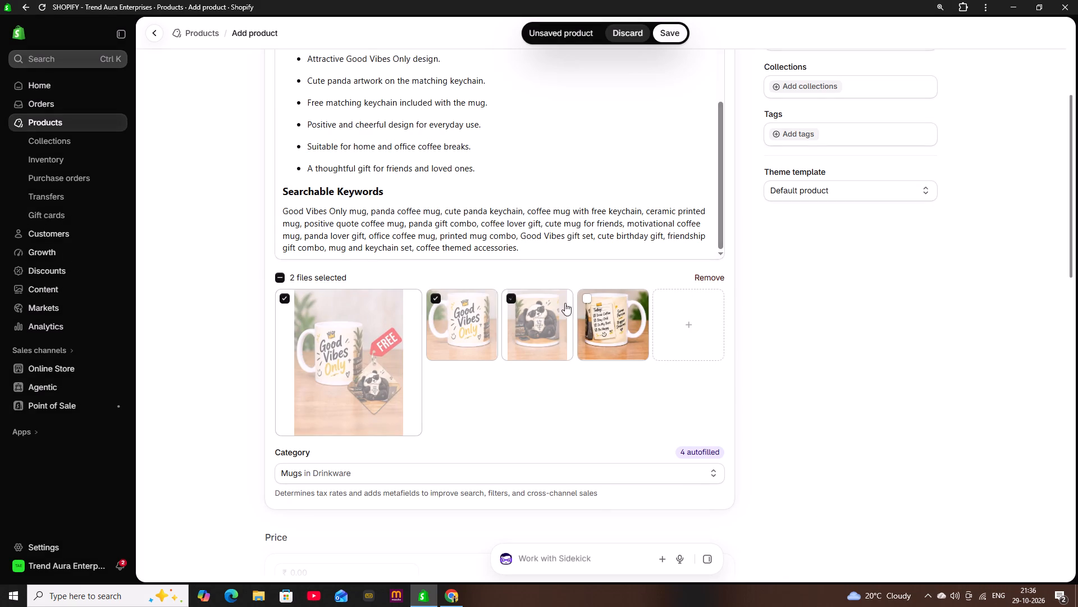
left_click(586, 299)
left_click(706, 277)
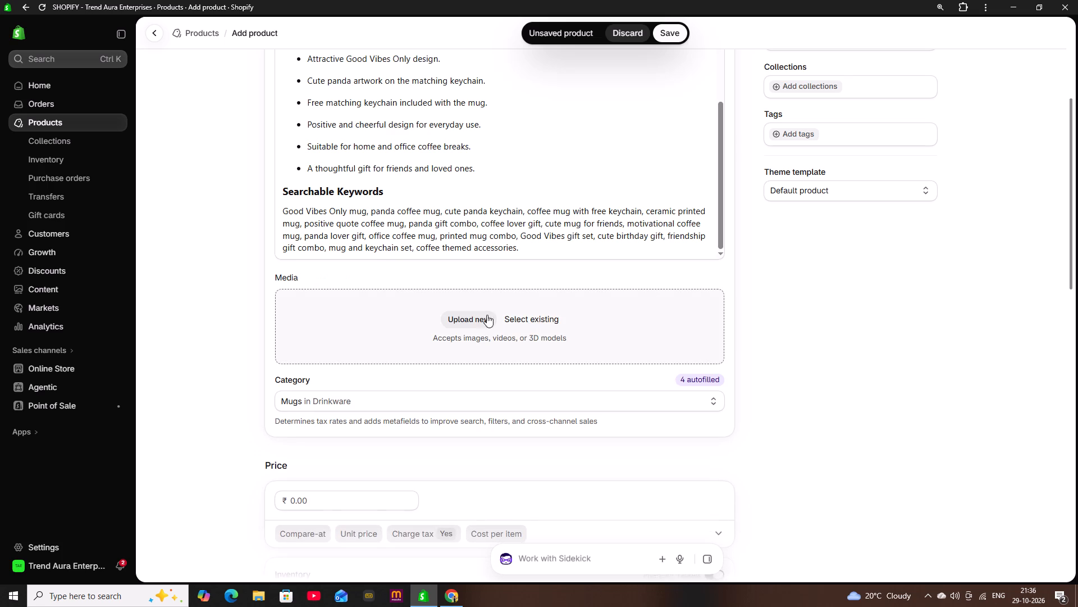
Upload image 48, the mug with free panda keychain, to the empty product media.
left_click(454, 316)
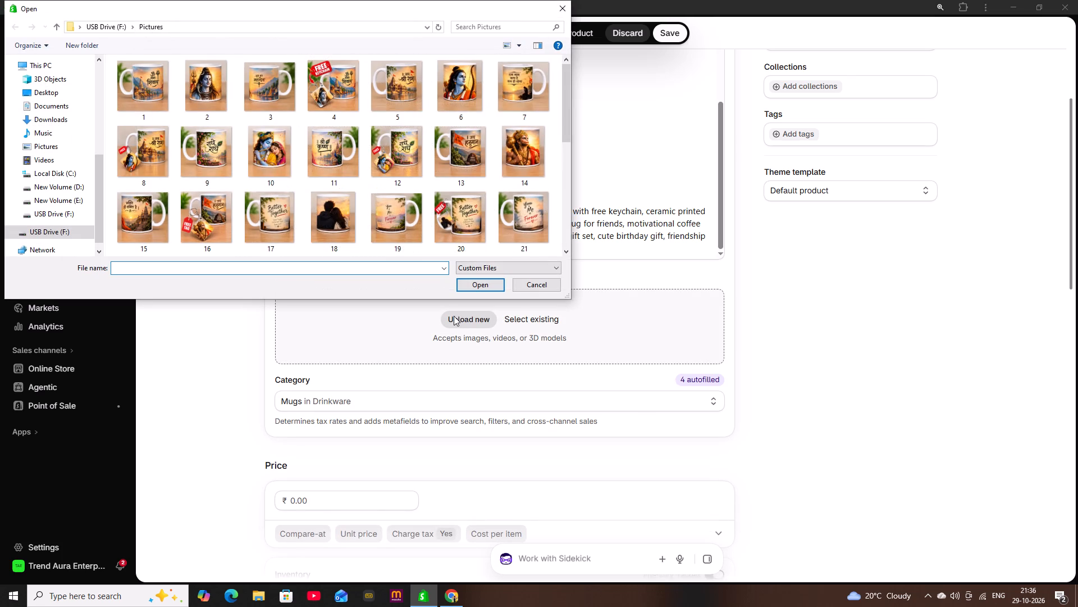
scroll(382, 179, "down", 3)
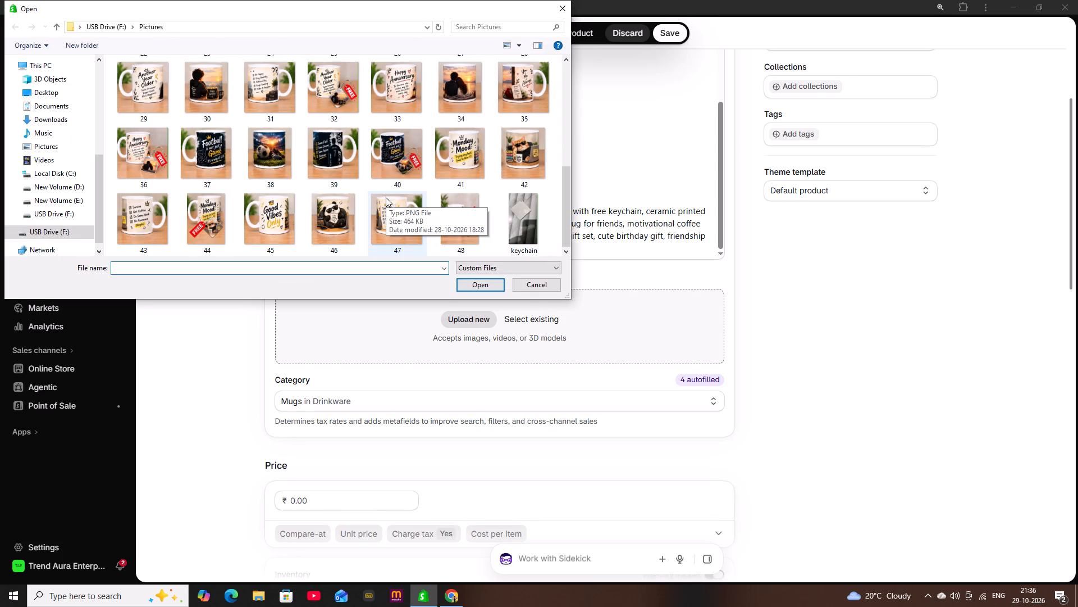
scroll(388, 200, "down", 2)
left_click(452, 223)
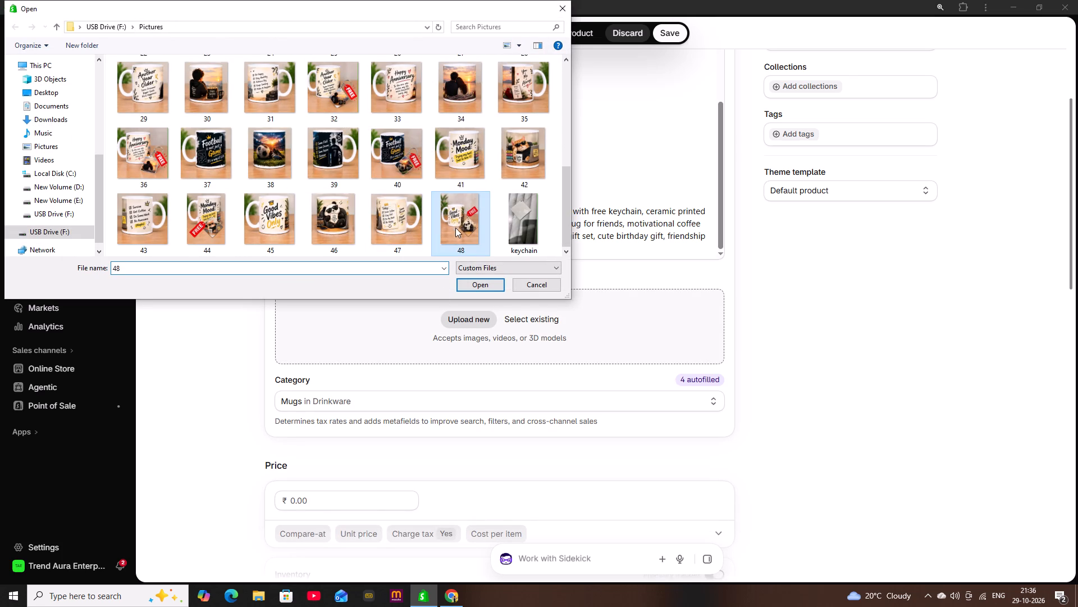
left_click(488, 278)
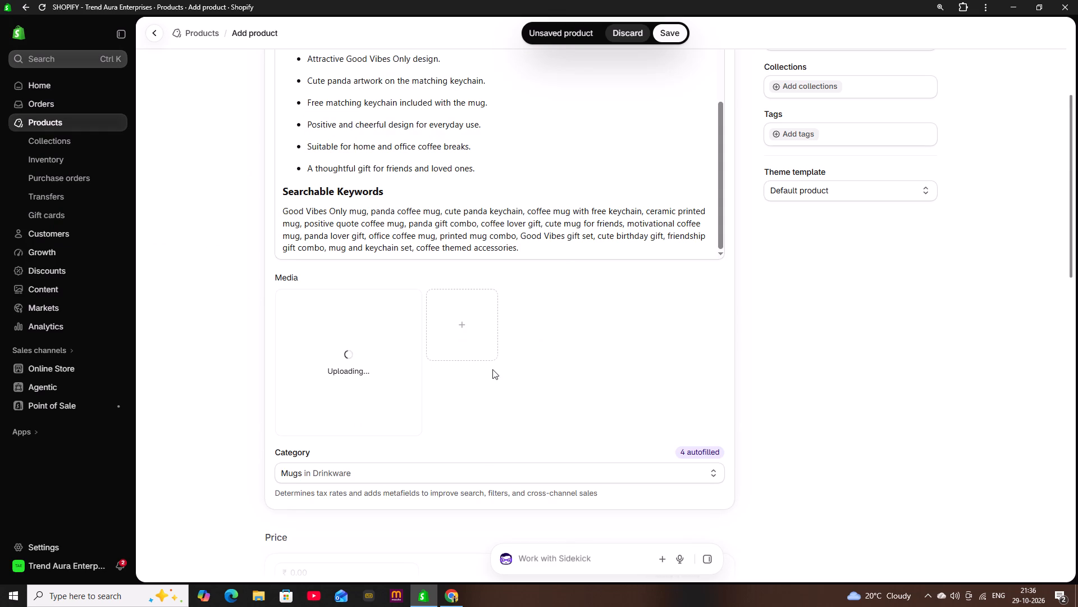
Upload mug images 45, 46 and 47 and add them to the product media after the keychain combo image.
left_click(472, 340)
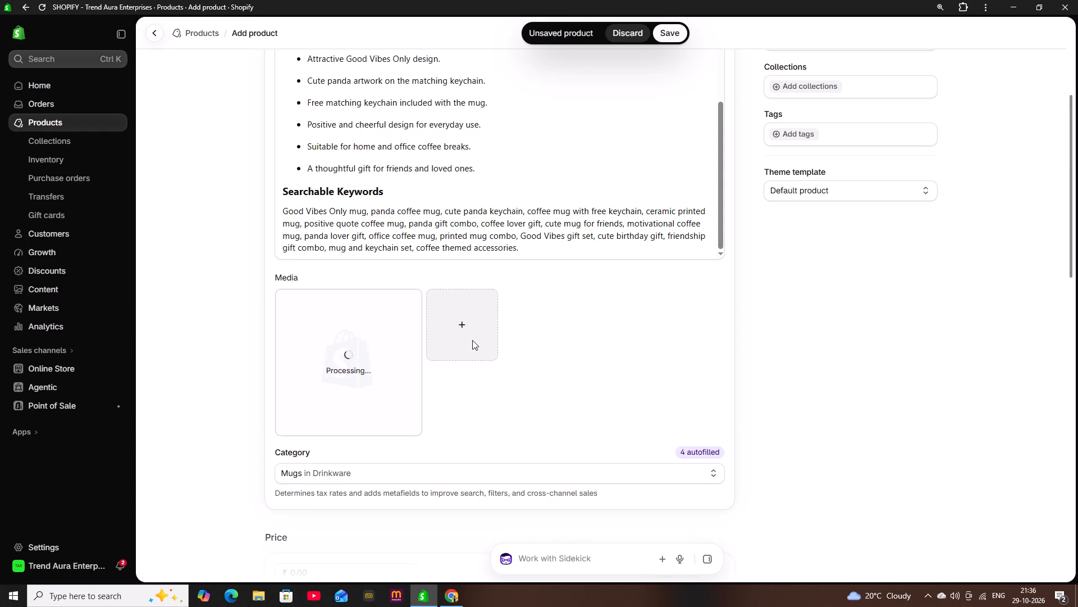
left_click(478, 205)
scroll(410, 176, "down", 1)
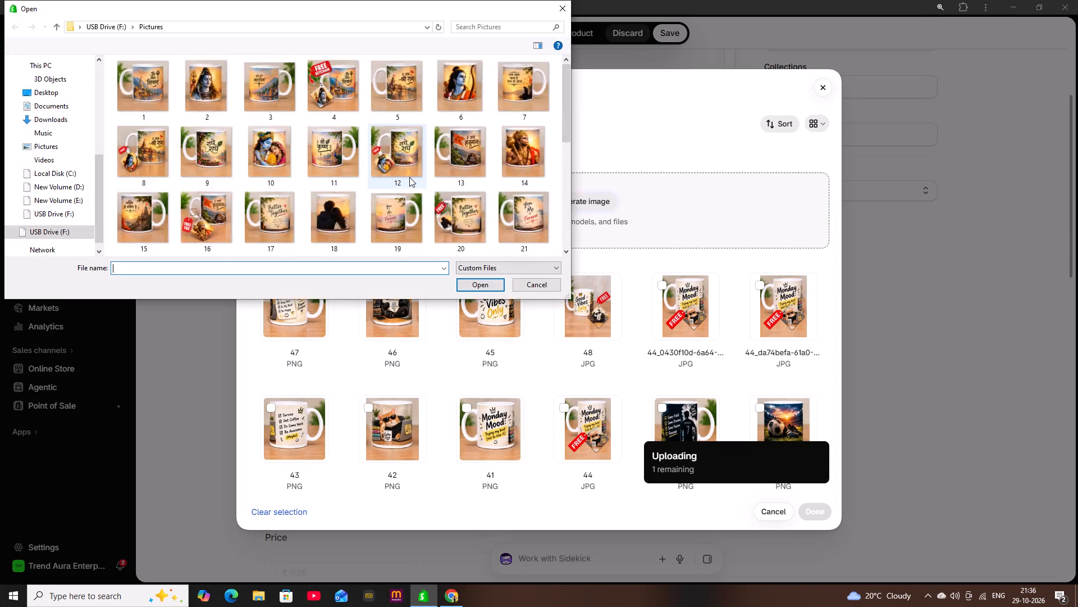
scroll(409, 177, "down", 3)
left_click(243, 238)
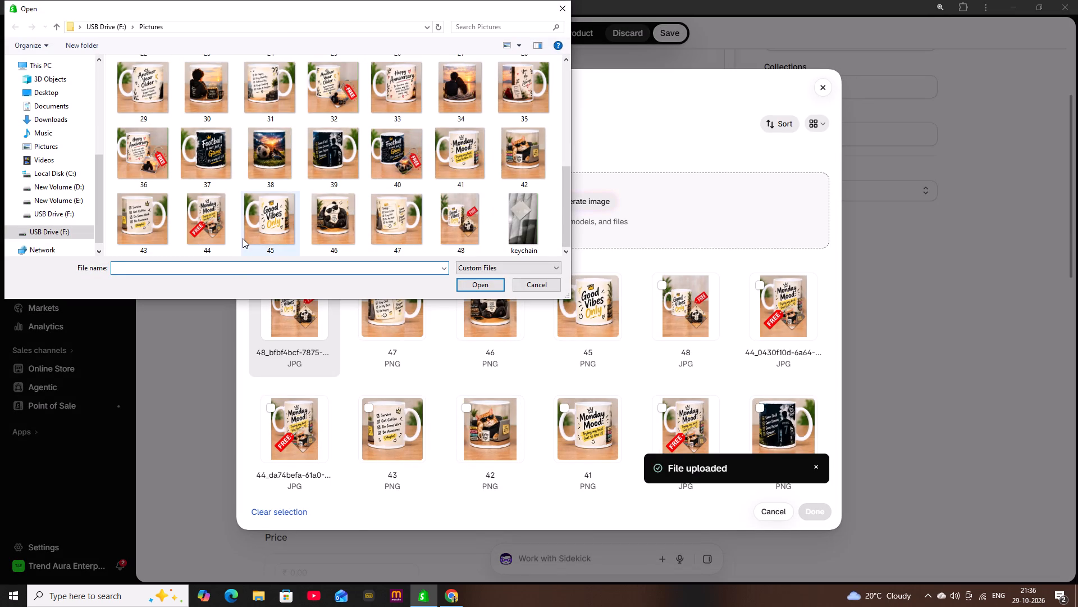
left_click_drag(243, 238, 297, 242)
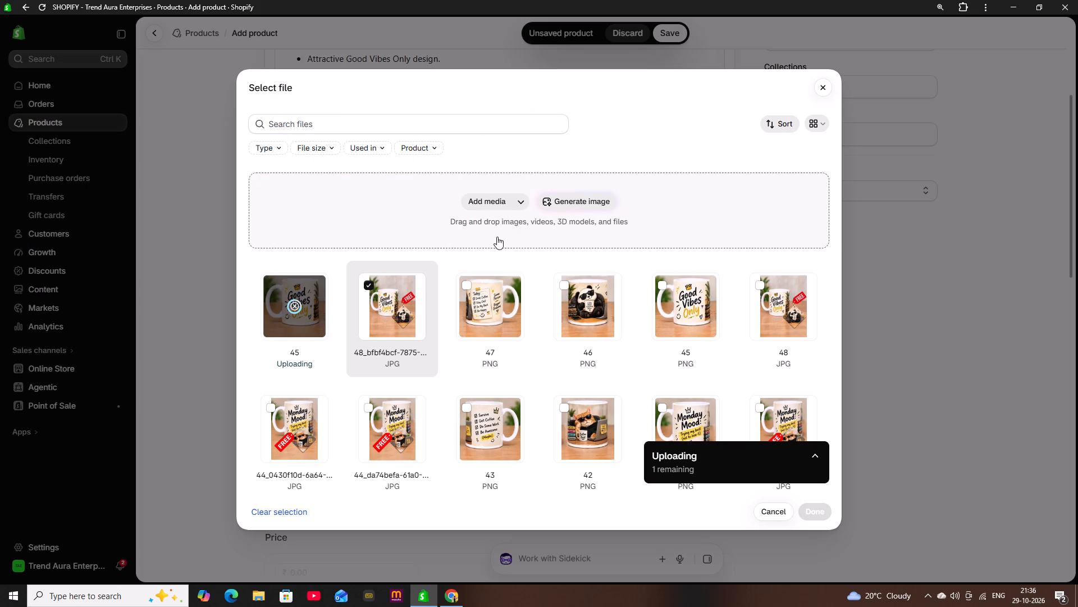
left_click(486, 203)
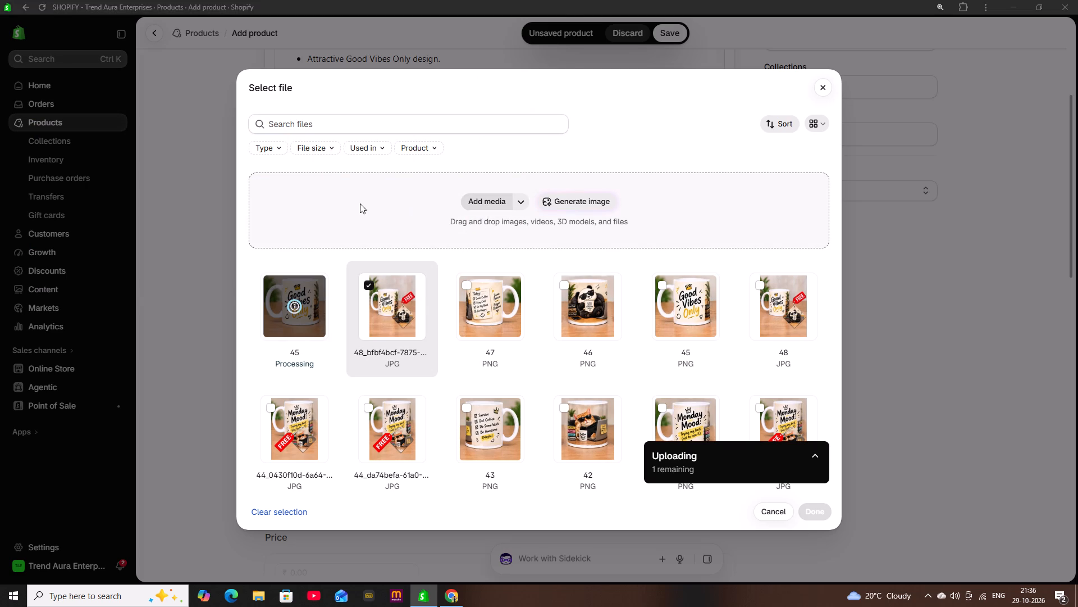
scroll(358, 187, "down", 5)
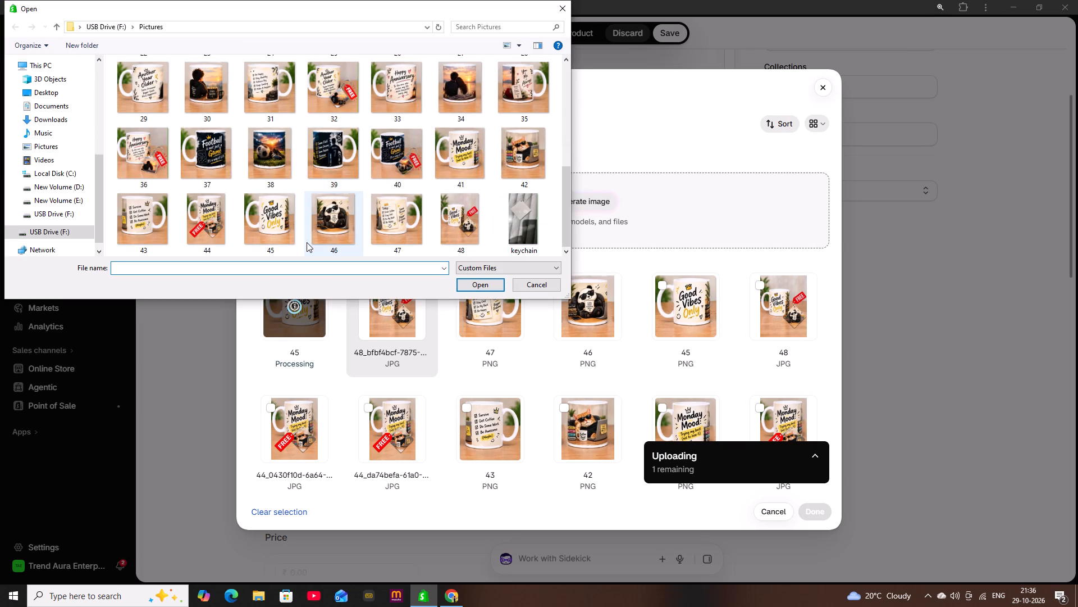
left_click_drag(307, 242, 410, 242)
left_click(471, 277)
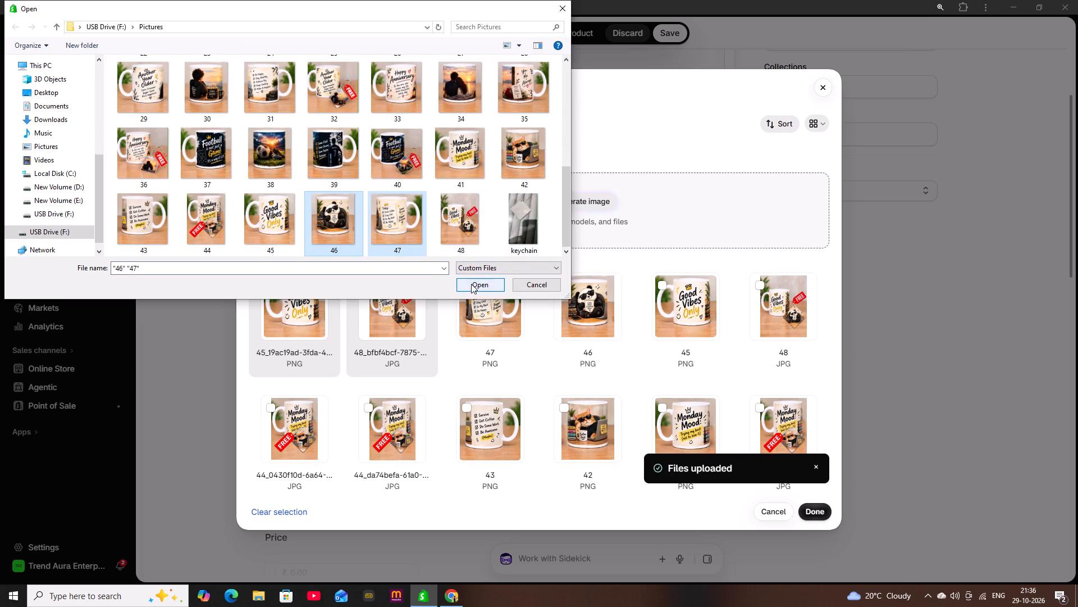
left_click(473, 289)
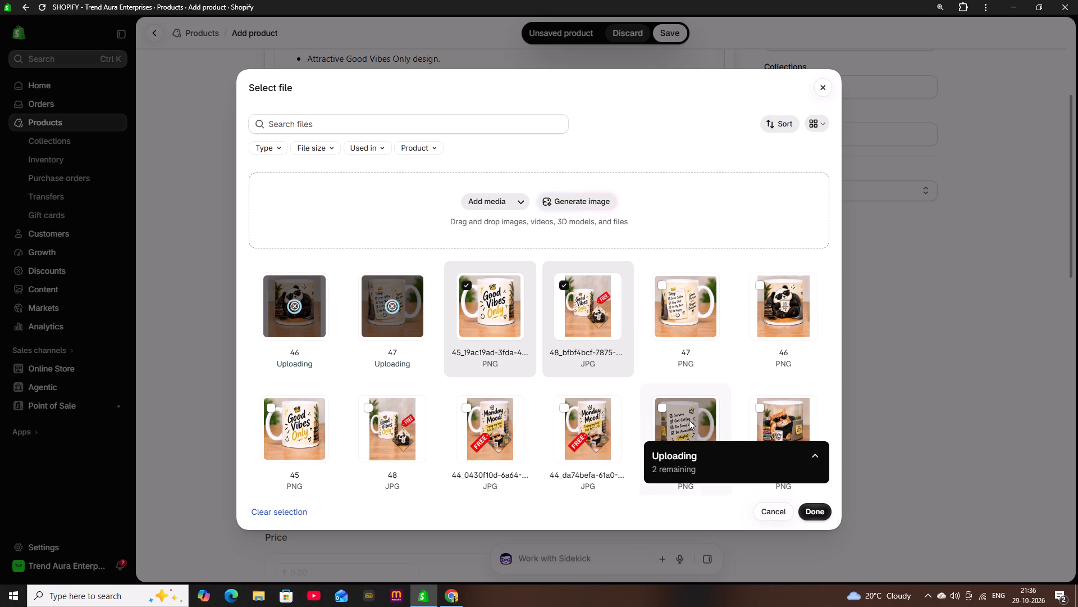
left_click(816, 510)
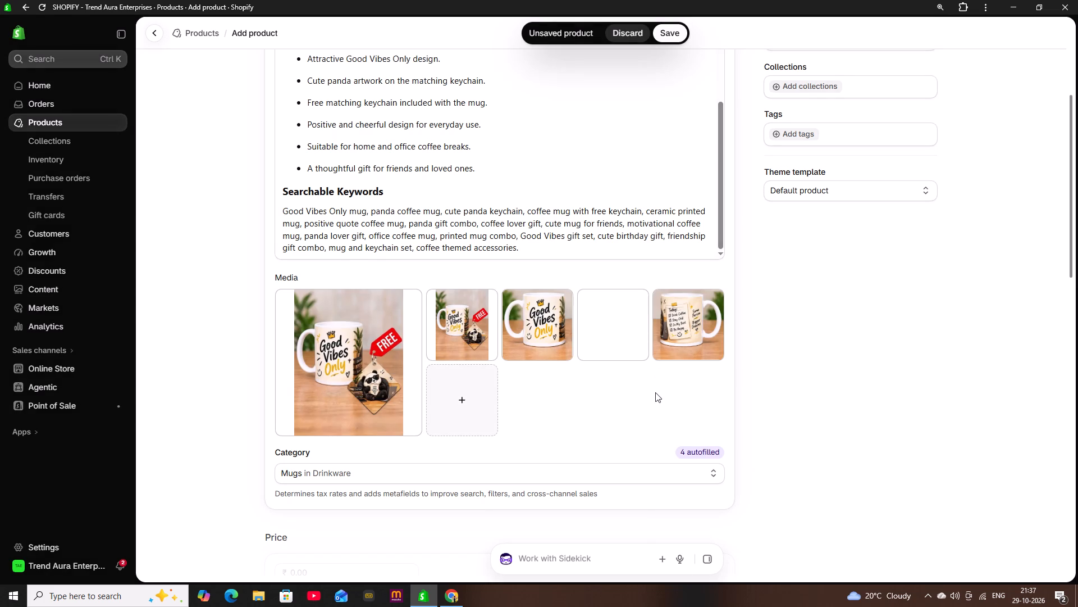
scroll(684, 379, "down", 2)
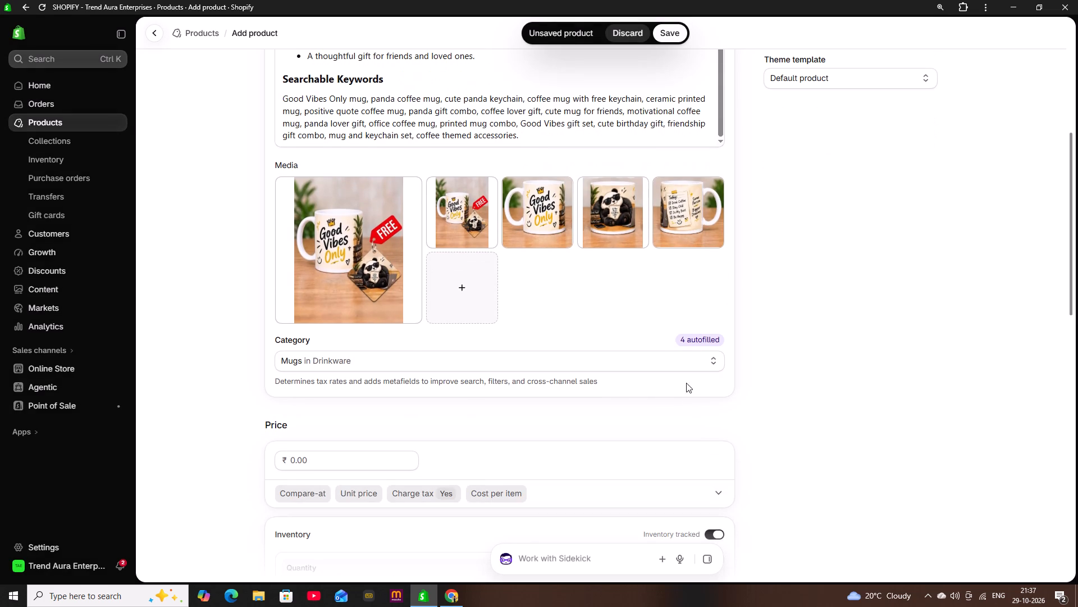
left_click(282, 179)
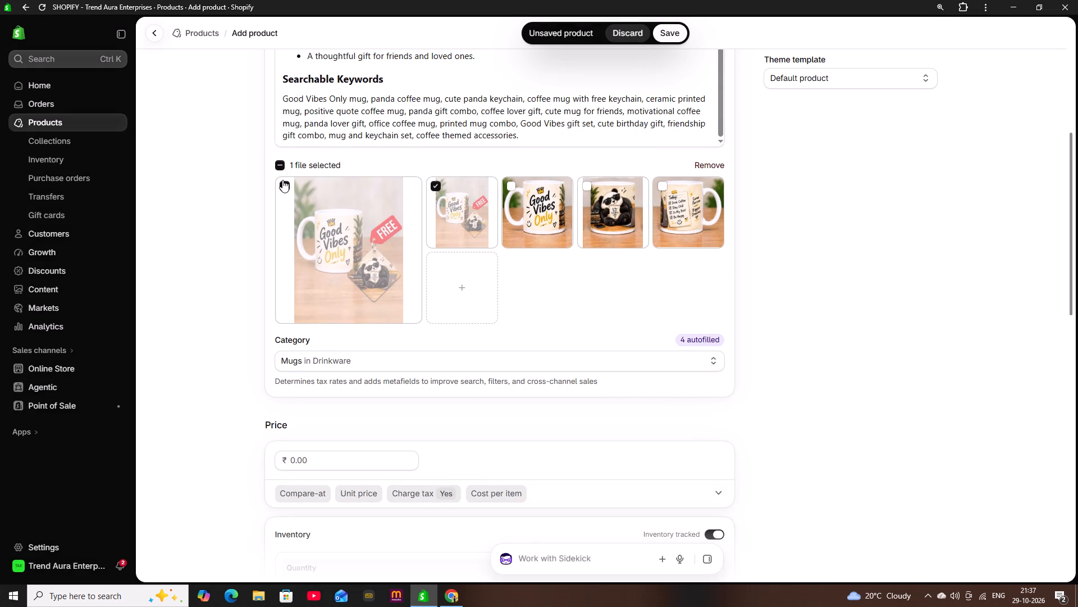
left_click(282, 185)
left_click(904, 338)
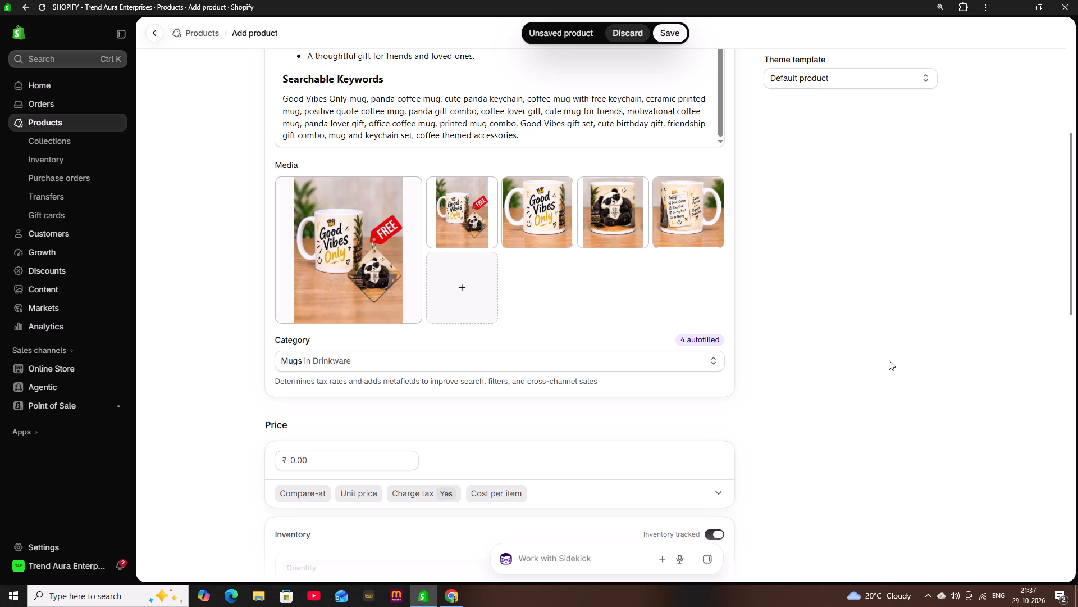
Set the product's price to ₹110.
scroll(891, 345, "up", 5)
scroll(906, 400, "up", 2)
scroll(906, 410, "down", 1)
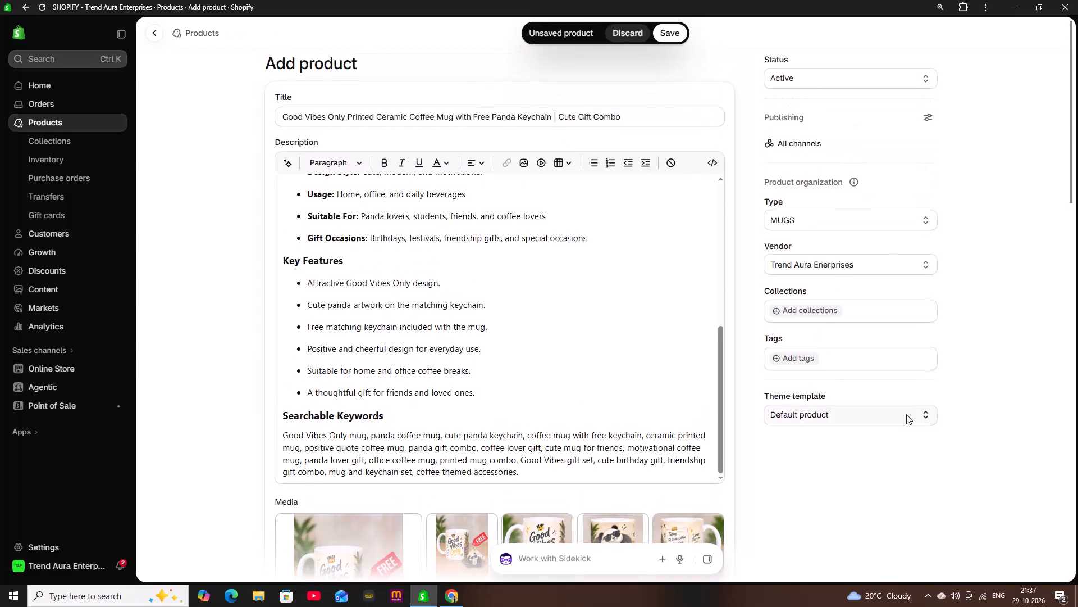
scroll(906, 414, "down", 7)
scroll(818, 446, "down", 1)
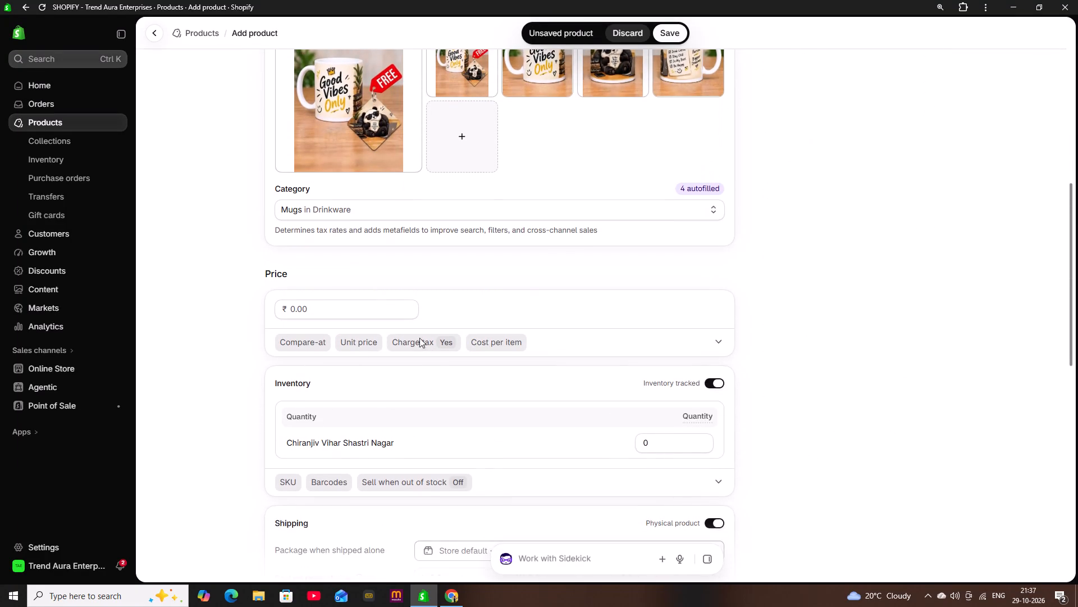
left_click(374, 296)
type("11")
key("0")
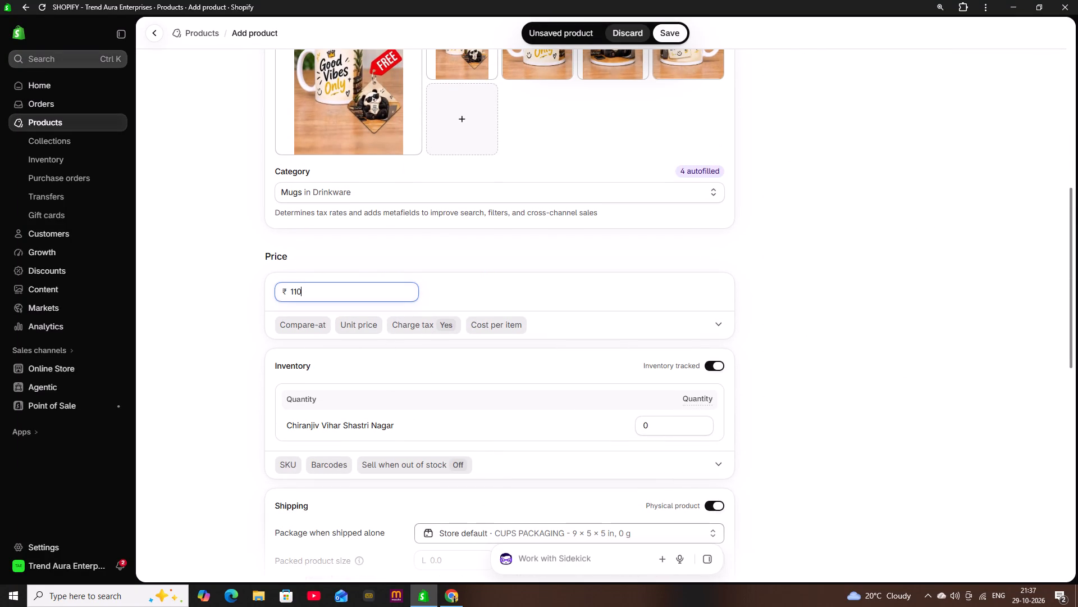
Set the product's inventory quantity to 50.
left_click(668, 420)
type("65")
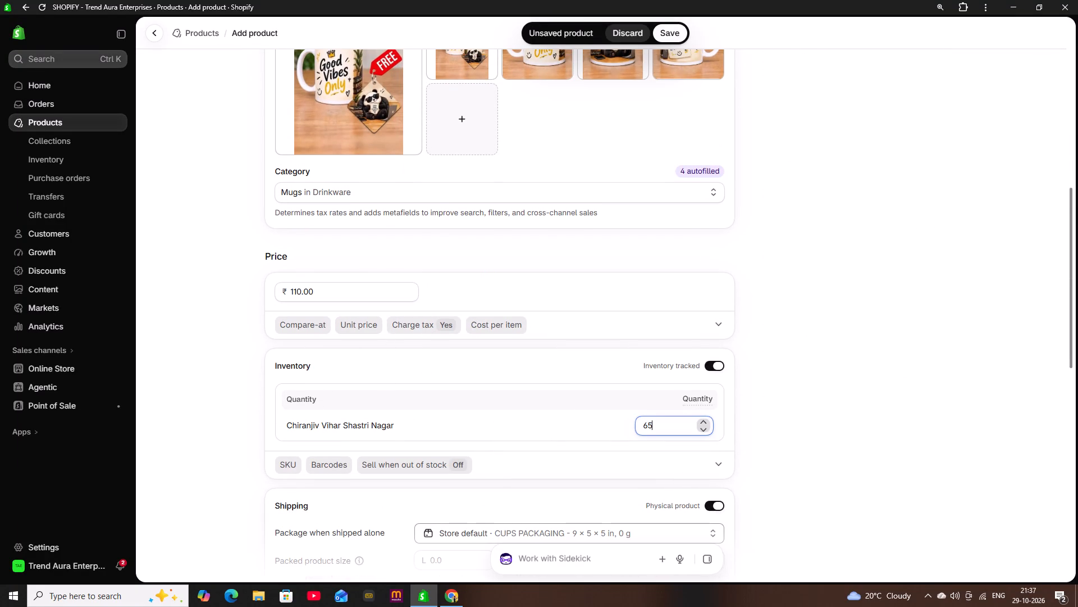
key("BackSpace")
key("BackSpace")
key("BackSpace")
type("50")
Set the packed product size to length 9, width 5 and height 5 cm.
scroll(669, 427, "down", 2)
scroll(613, 443, "down", 1)
left_click(472, 453)
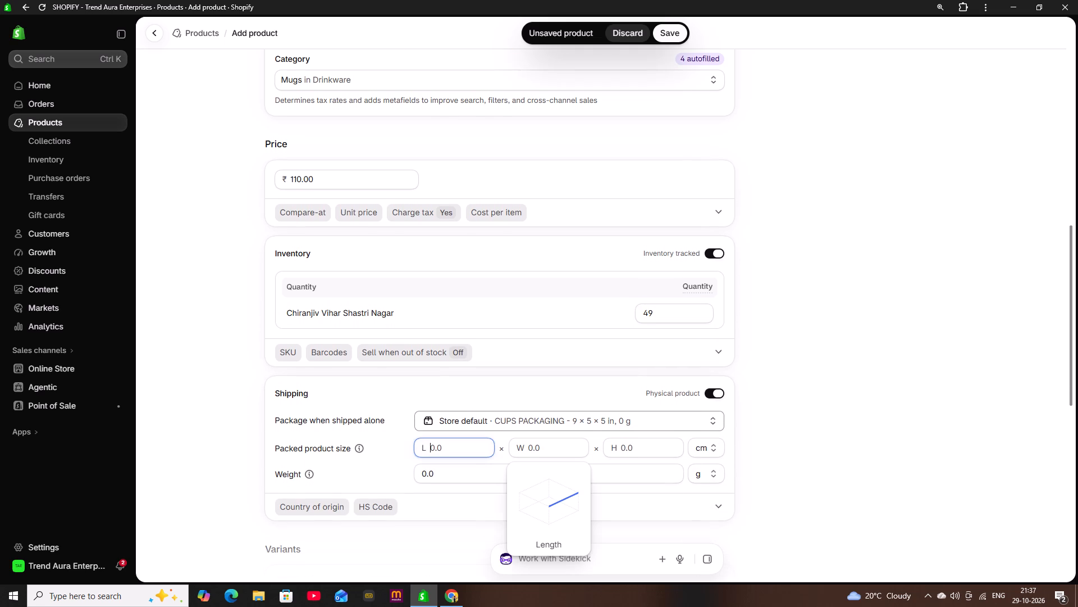
key("9")
left_click(559, 454)
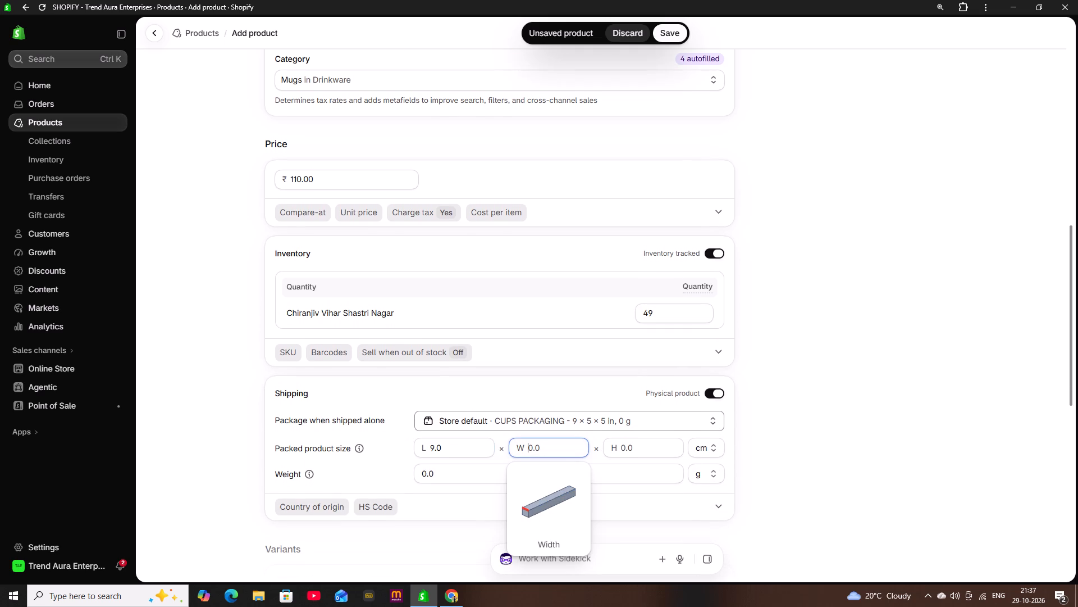
key("5")
left_click(651, 449)
key("5")
left_click(751, 427)
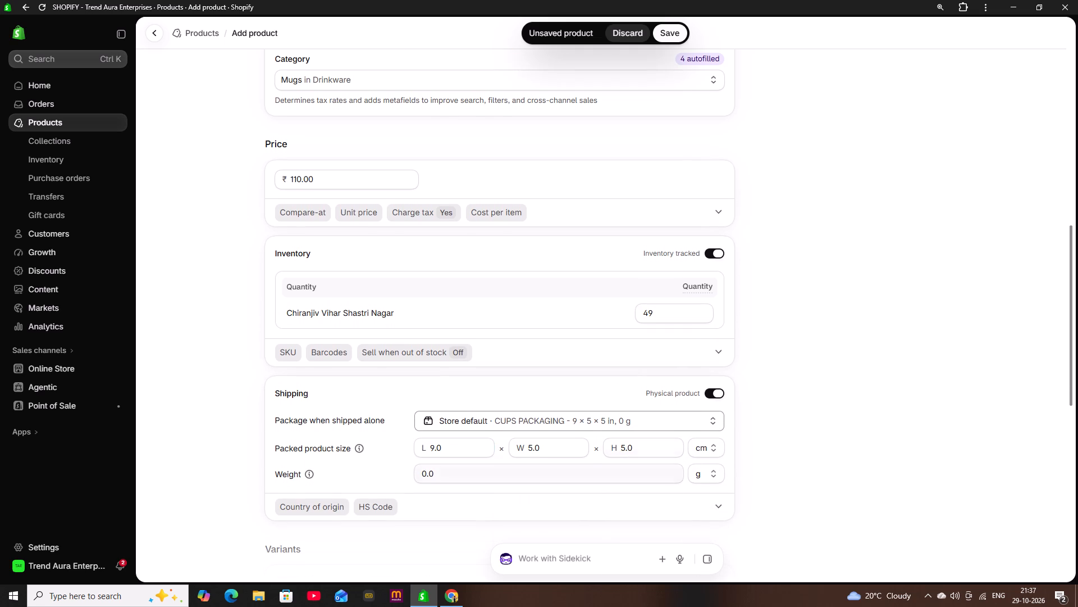
Set the product's shipping weight to 350 g.
left_click(466, 482)
key("BackSpace")
key("BackSpace")
key("BackSpace")
key("BackSpace")
key("BackSpace")
key("BackSpace")
key("BackSpace")
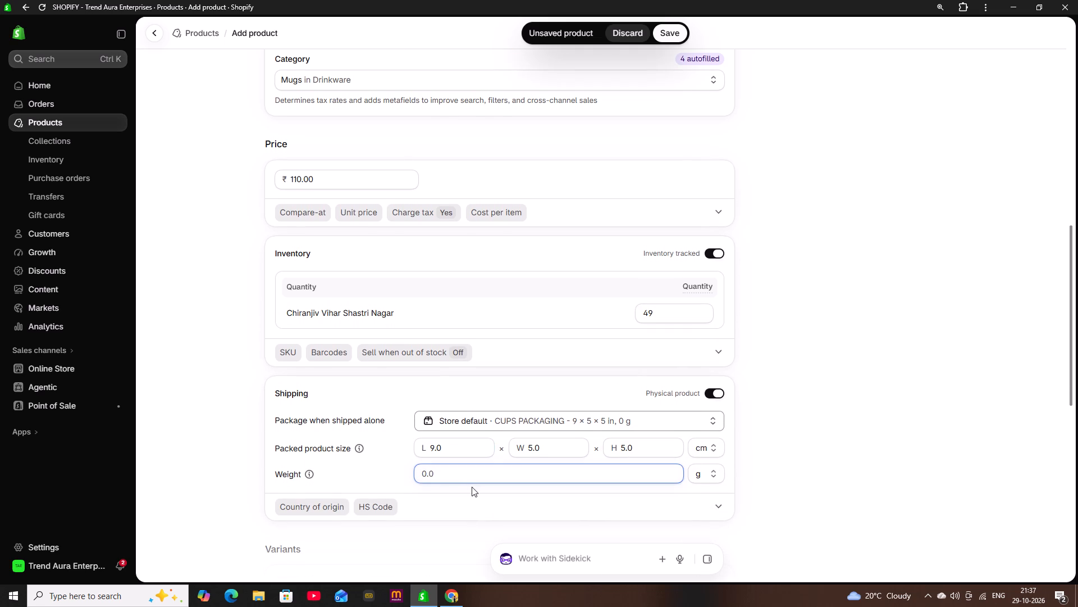
type("35")
key("0")
Set the country of origin to India in the shipping details.
scroll(783, 439, "down", 2)
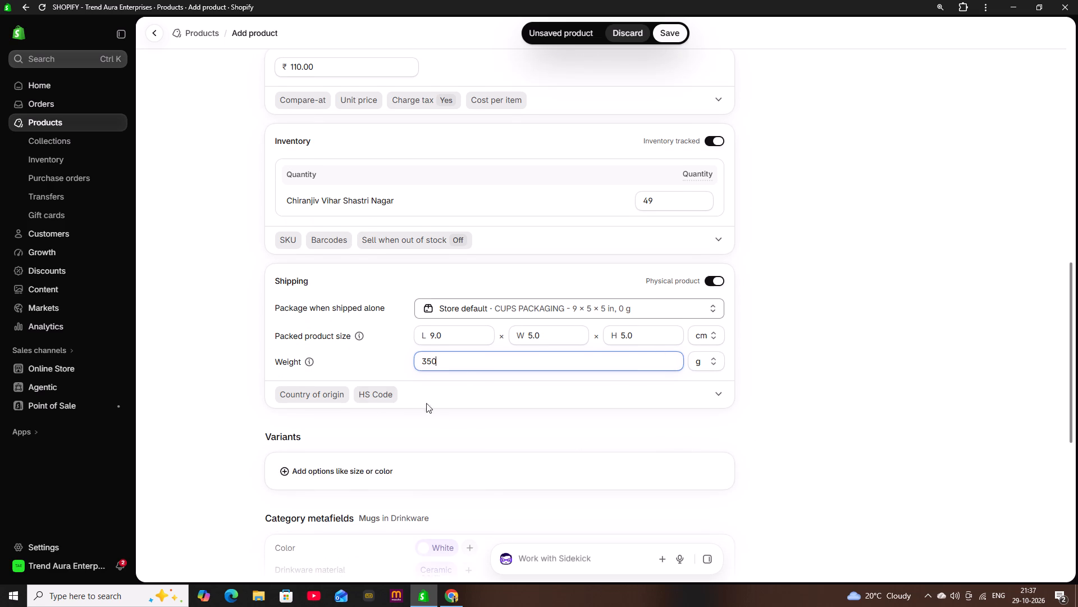
left_click(311, 396)
left_click(357, 439)
scroll(378, 377, "down", 10)
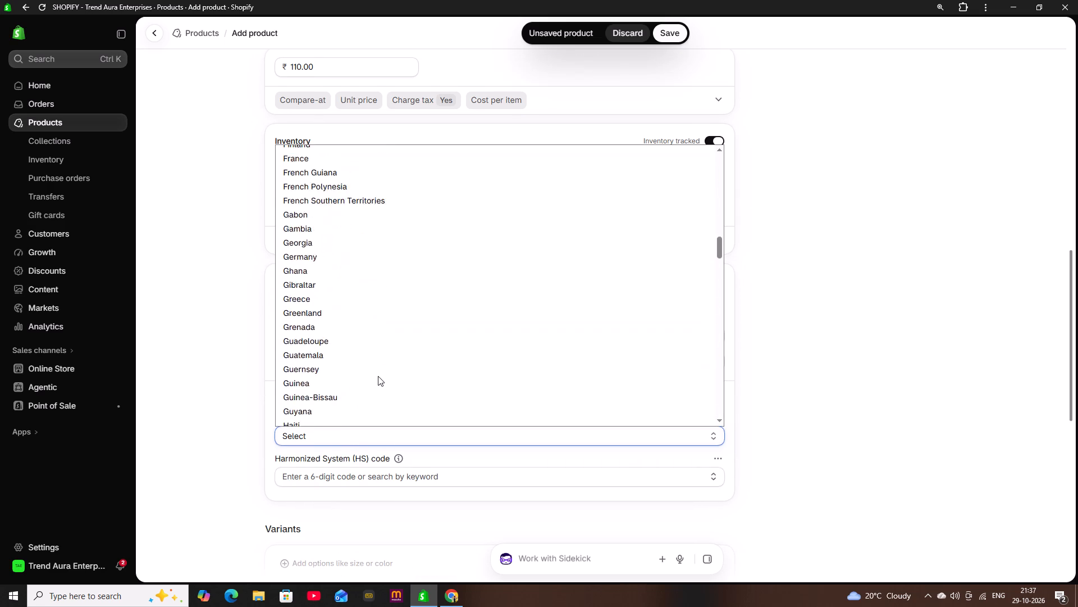
scroll(378, 376, "down", 1)
left_click(326, 311)
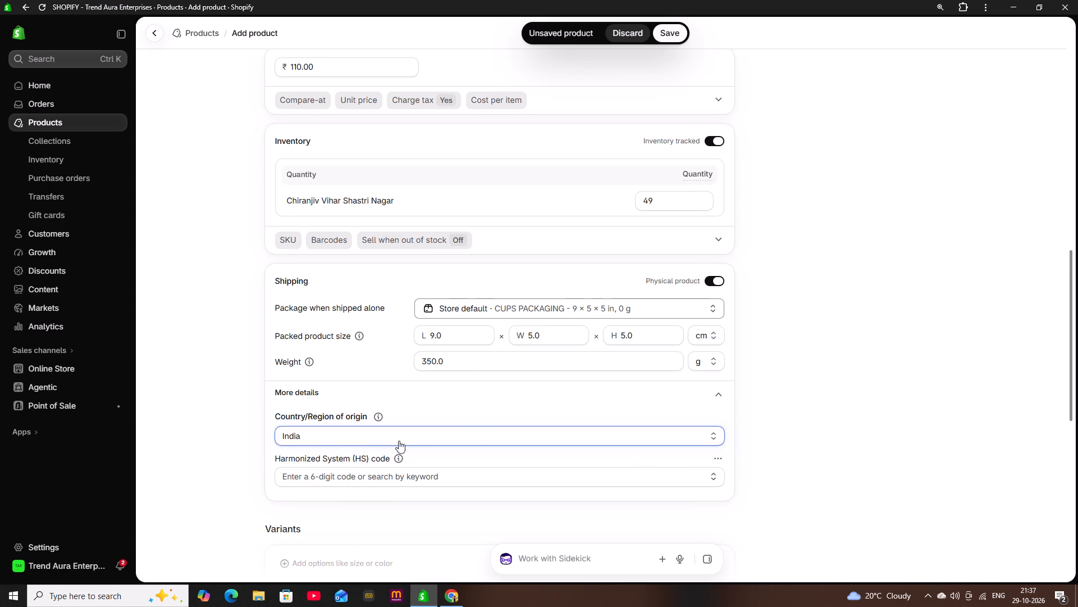
Look up 6912 as the Harmonized System code and choose 6912.00 for ceramic tableware.
left_click(395, 467)
type("69")
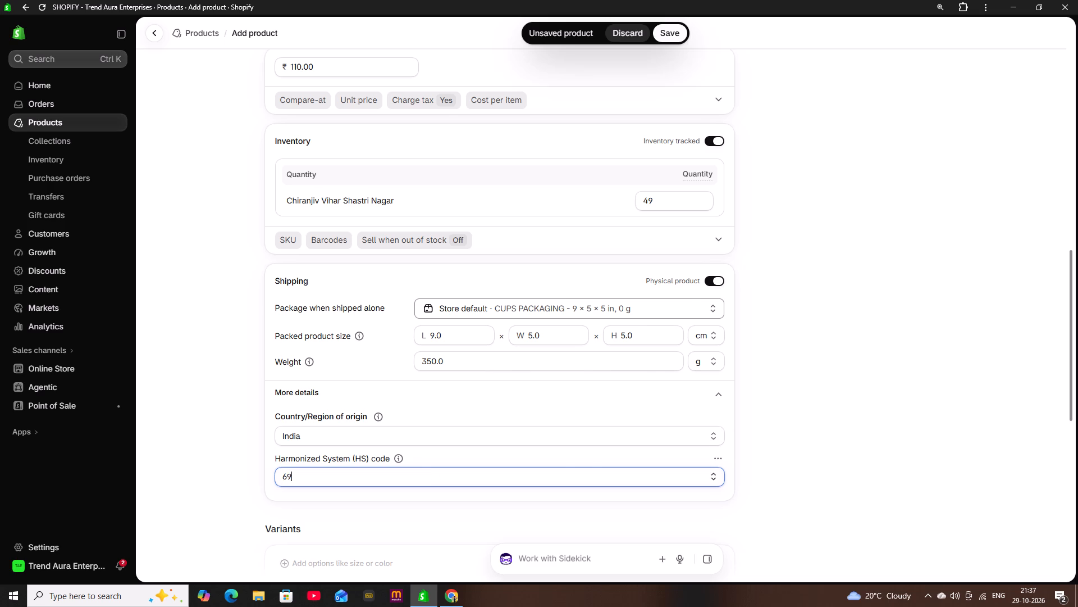
type("12")
left_click(348, 521)
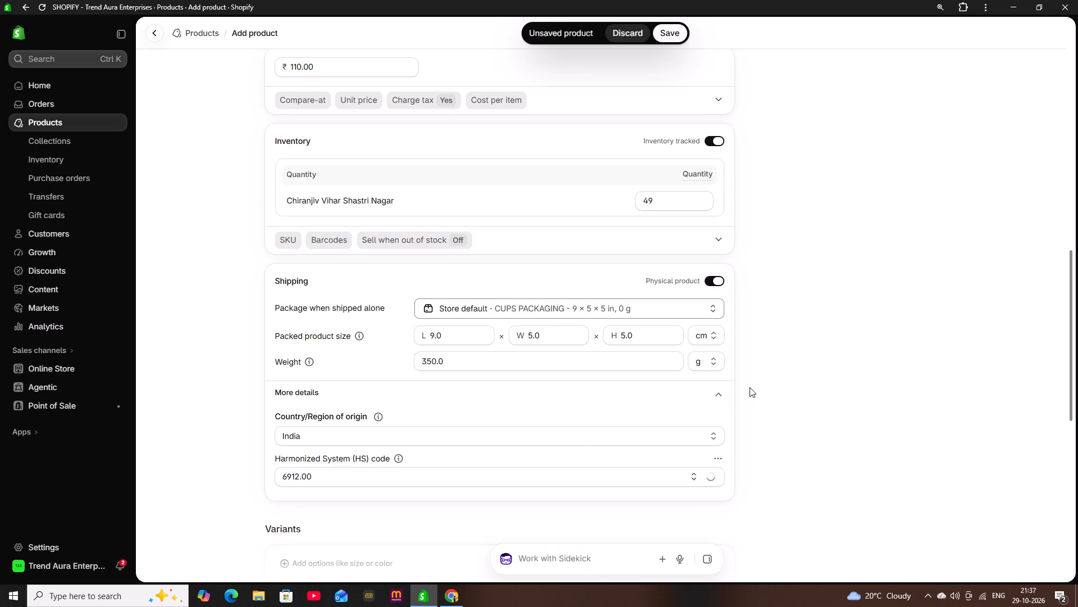
Correct the product's inventory quantity to 50.
scroll(837, 373, "down", 2)
left_click(682, 92)
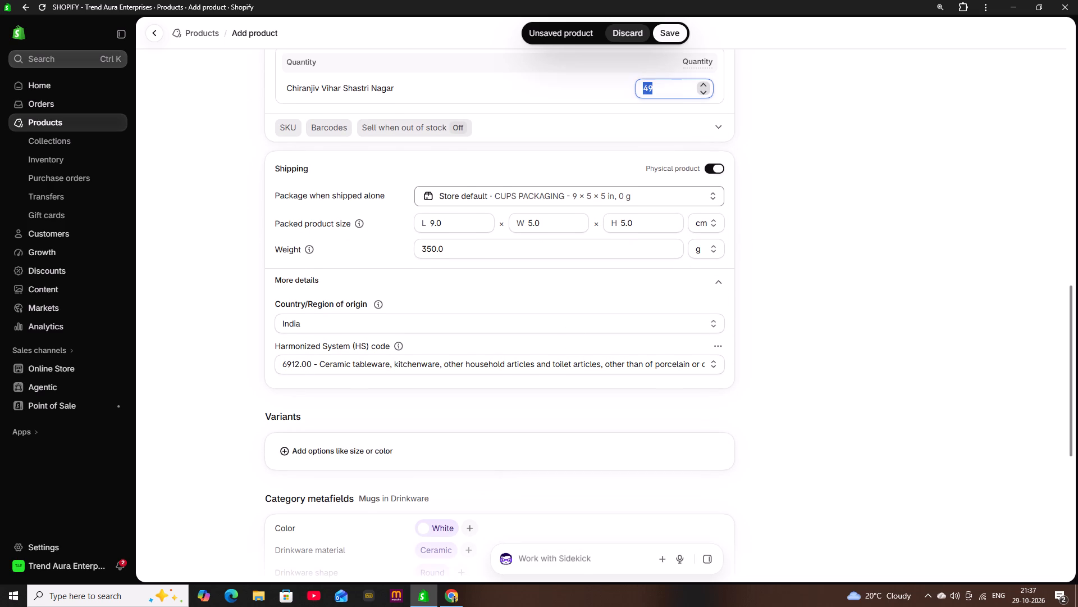
key("5")
key("0")
left_click(819, 288)
Review the completed product form, checking metafields, search engine listing, shipping, inventory, price, media and description.
scroll(819, 289, "down", 8)
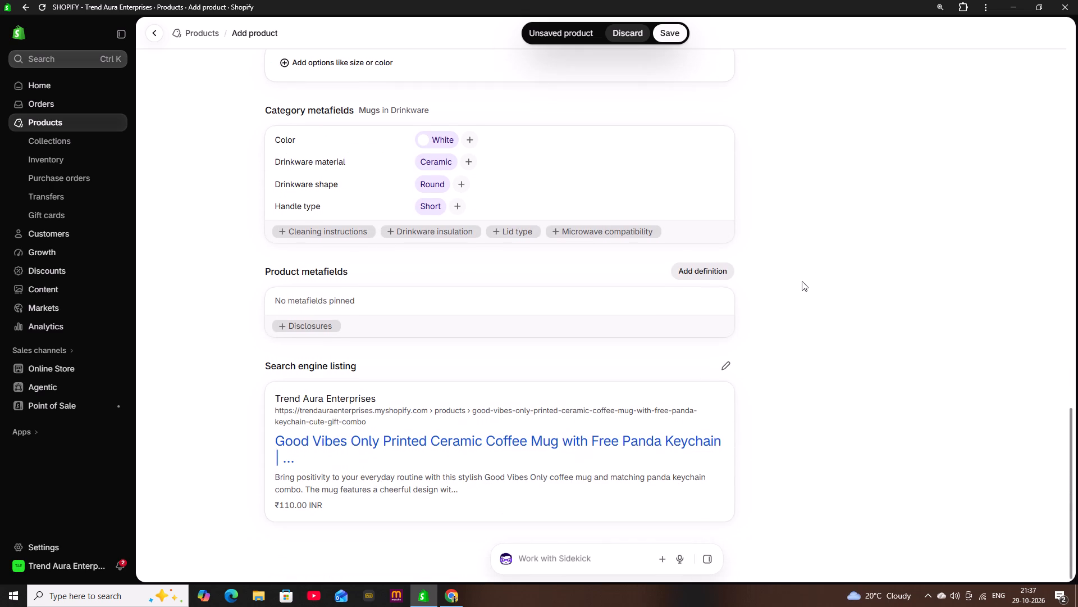
scroll(802, 281, "up", 4)
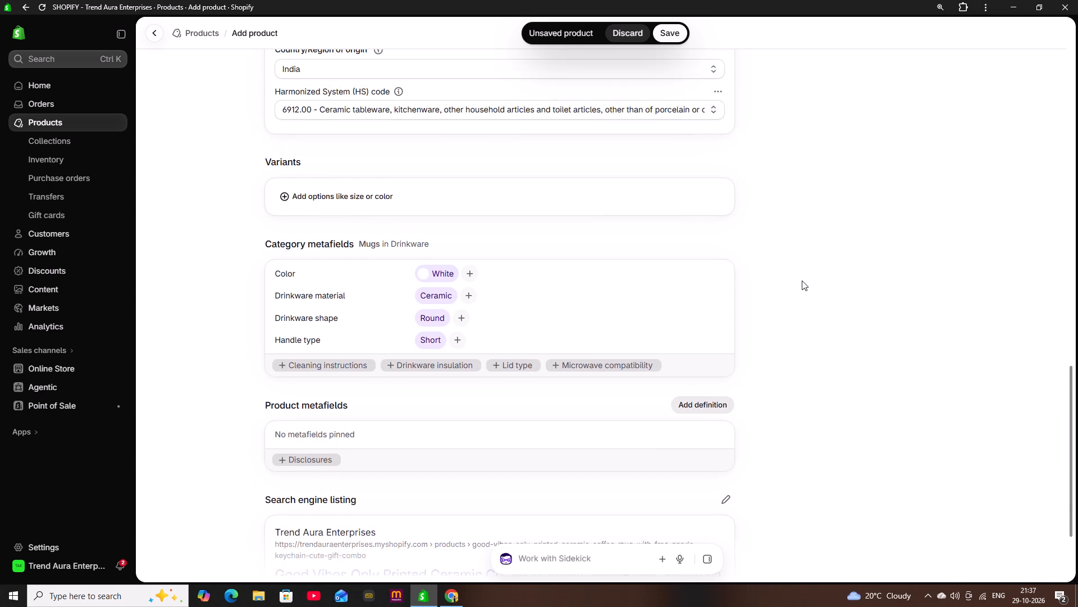
scroll(802, 280, "up", 7)
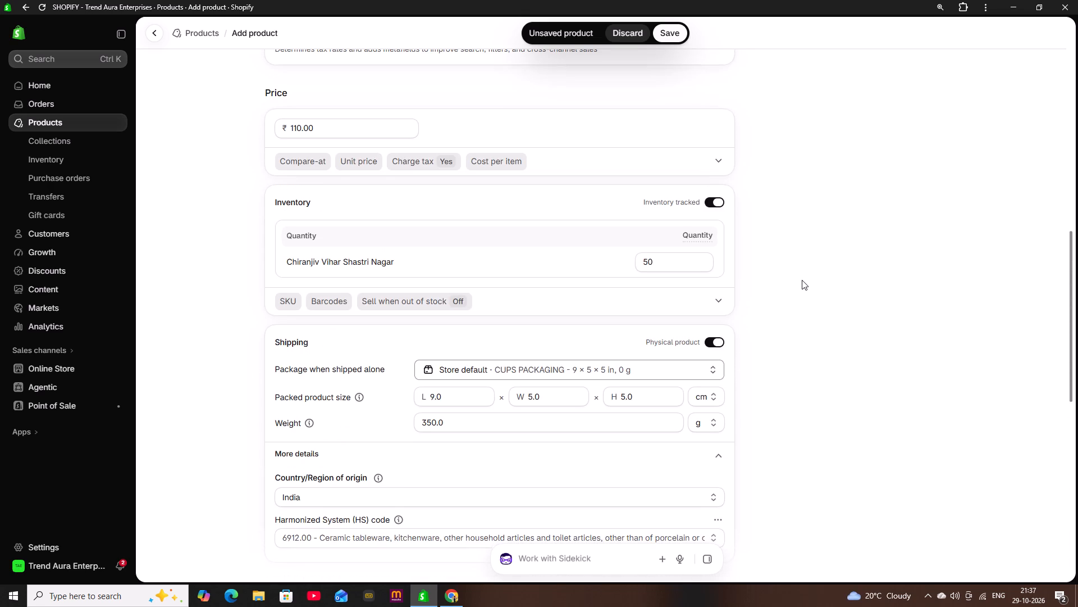
scroll(802, 280, "up", 5)
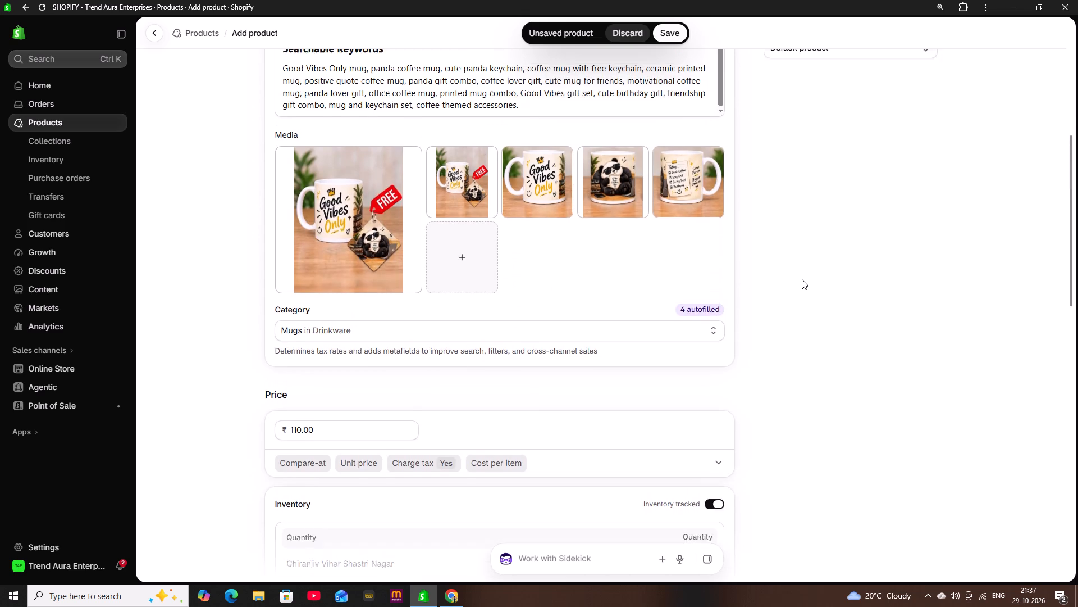
scroll(802, 279, "up", 2)
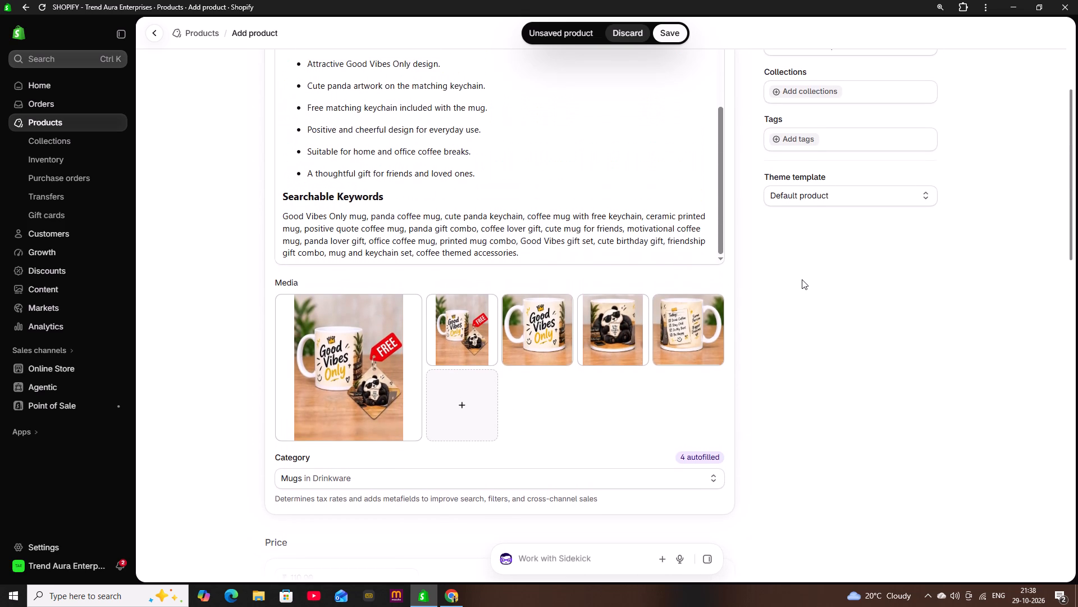
scroll(802, 279, "down", 4)
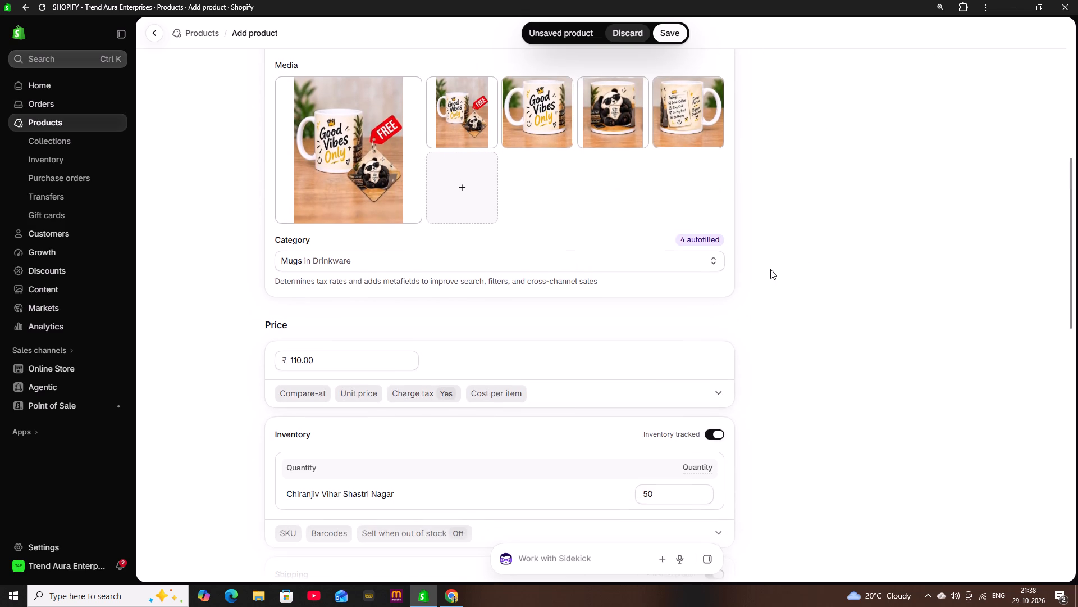
scroll(770, 269, "up", 2)
scroll(841, 260, "up", 6)
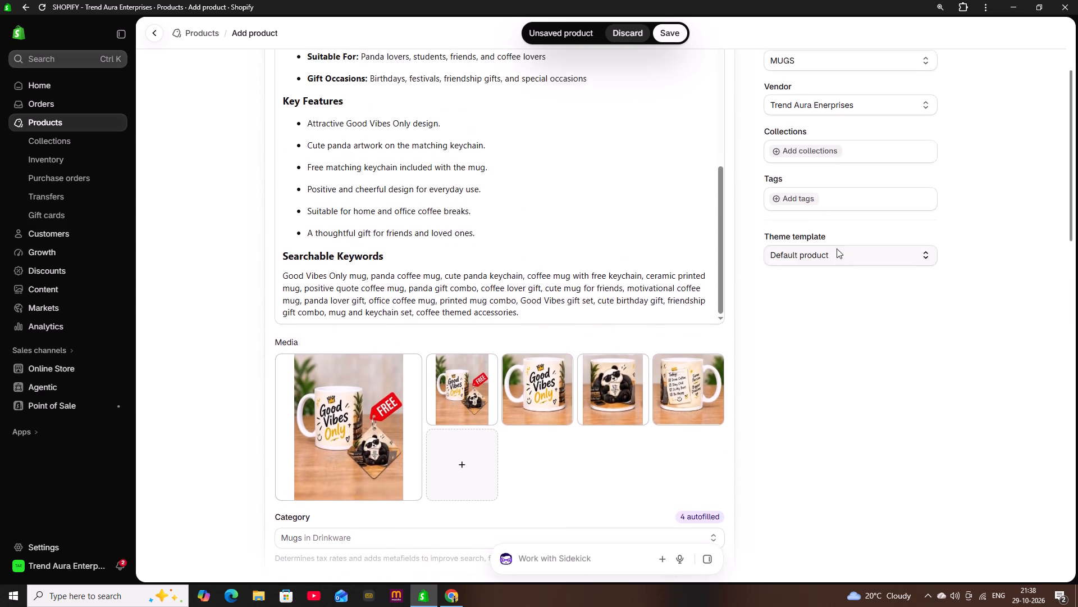
Save the new Good Vibes Only mug with free panda keychain product.
left_click(676, 34)
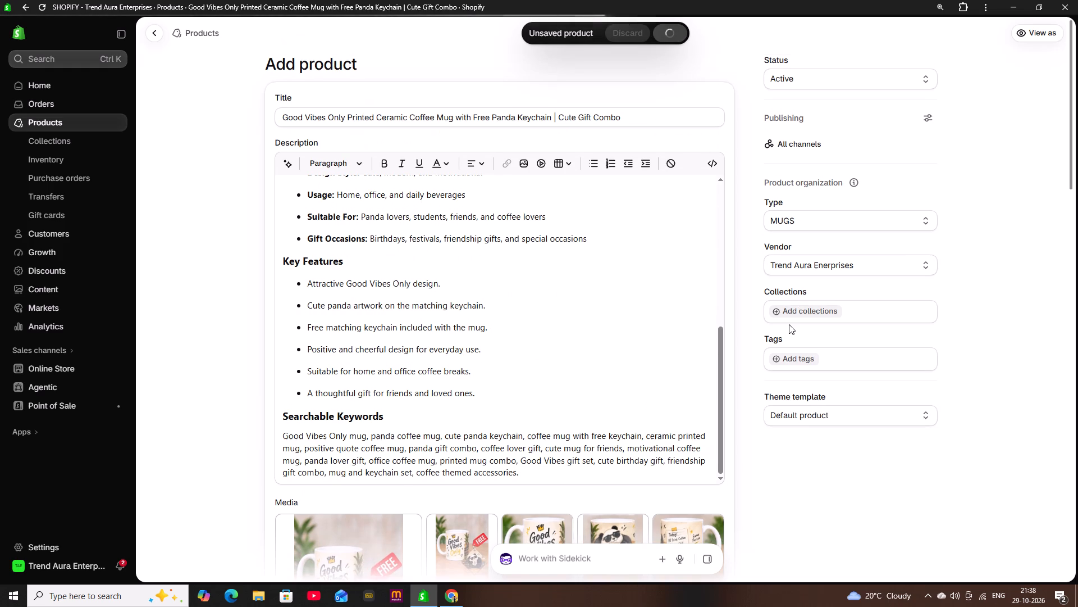
Delete the product "Legend Since 2007 Printed White Ceramic Coffee Mug with FREE Matching Keychain | Stylish Gift SET" from the store.
left_click(180, 38)
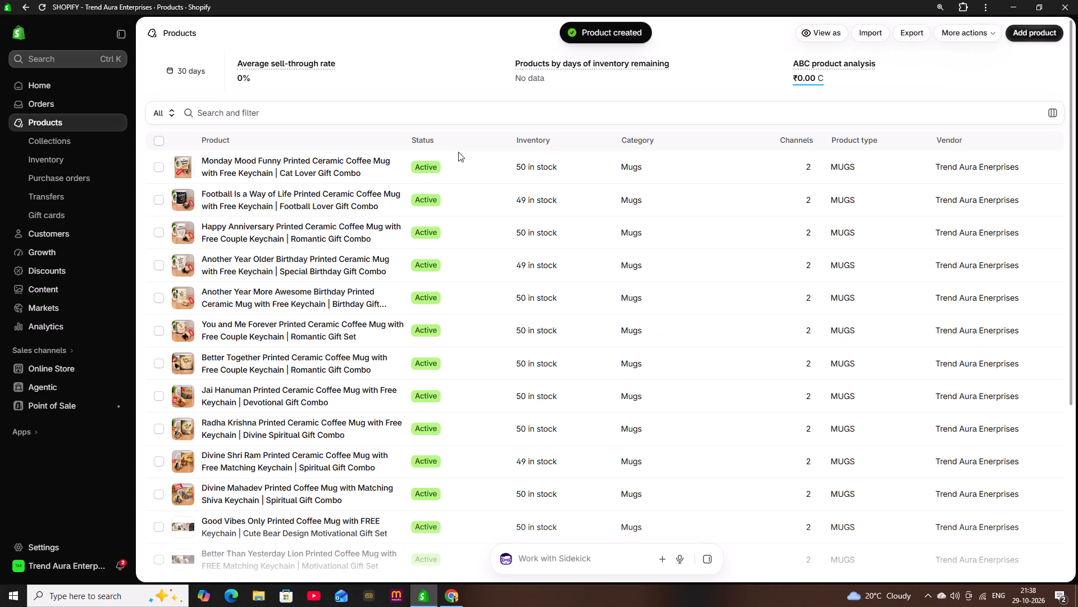
scroll(500, 232, "down", 2)
scroll(498, 279, "down", 2)
scroll(464, 320, "down", 1)
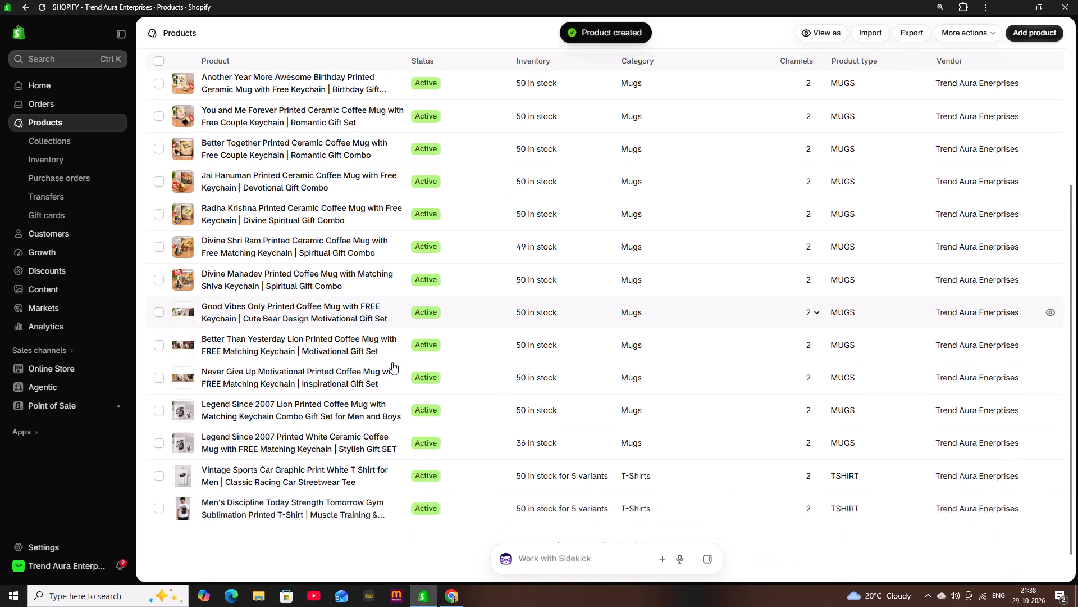
left_click(254, 401)
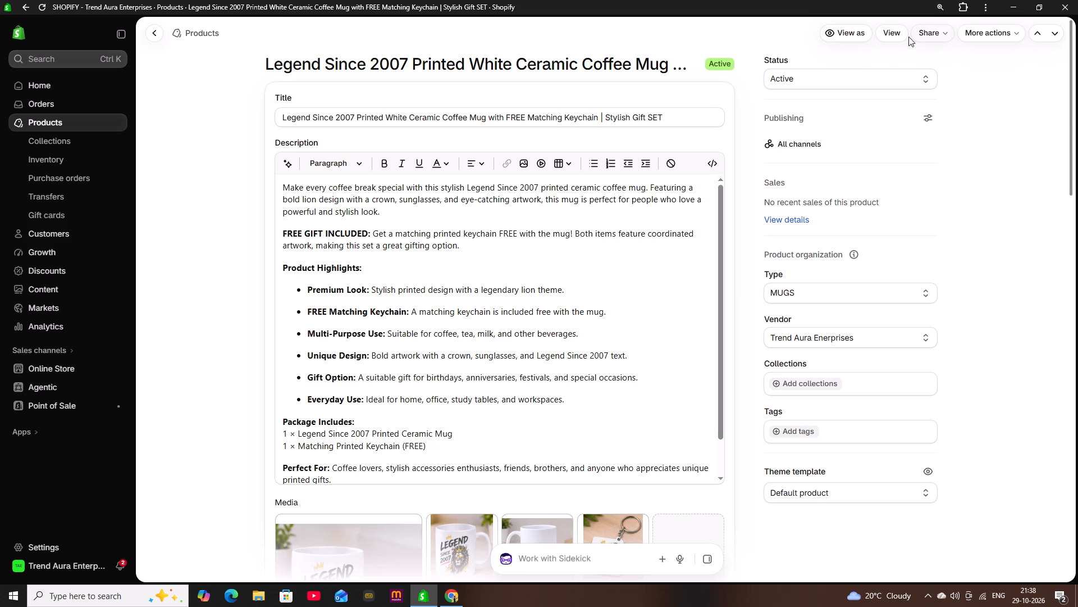
left_click(998, 33)
left_click(957, 97)
left_click(683, 340)
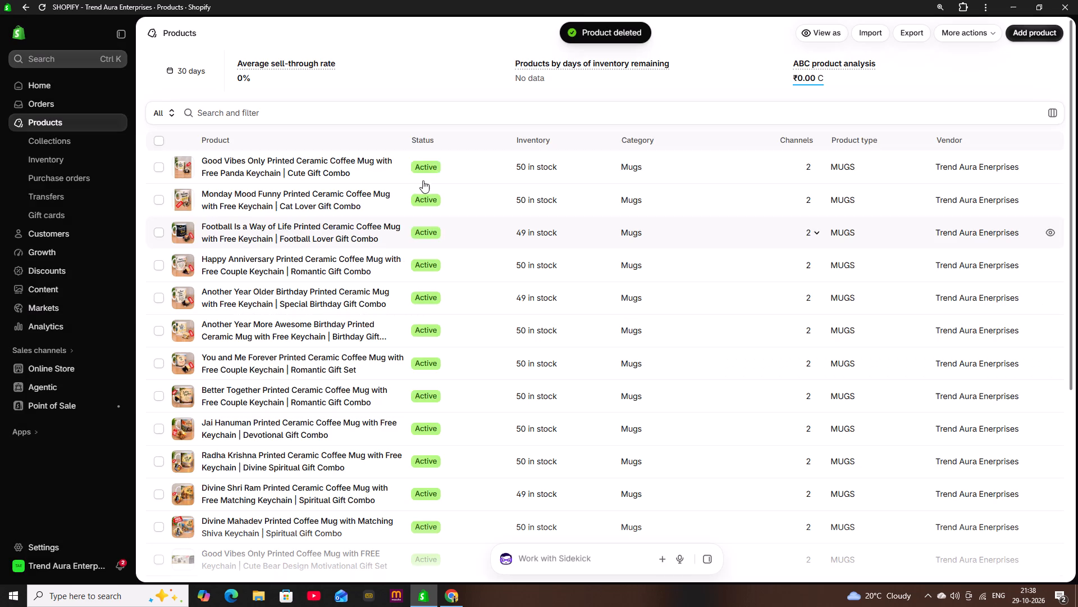
Look through the store's product list, reopening it from the home page, to check the remaining products.
scroll(615, 342, "down", 6)
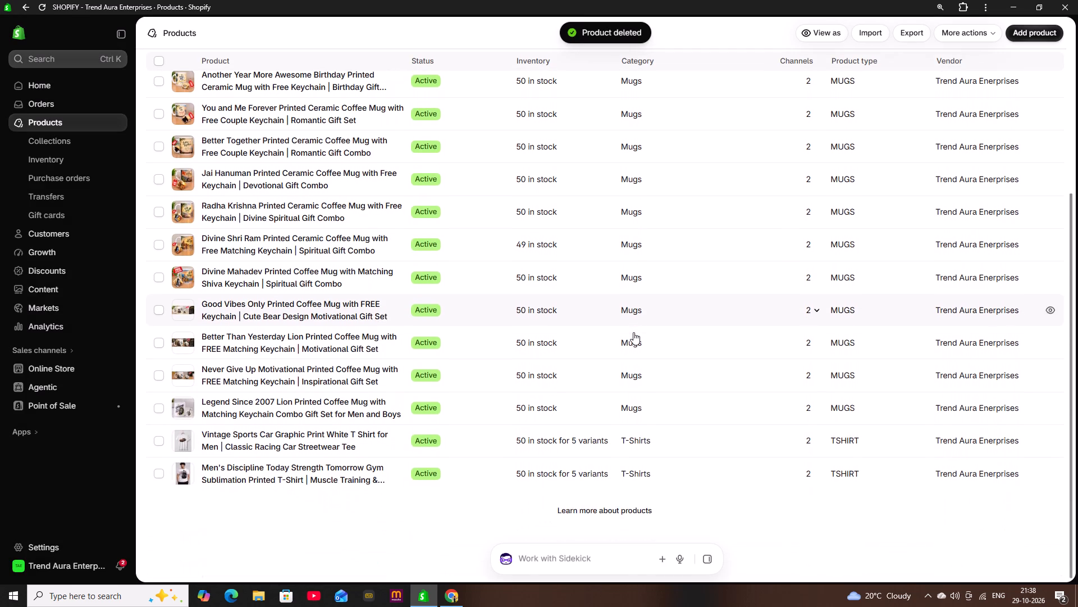
scroll(631, 332, "up", 6)
left_click(51, 83)
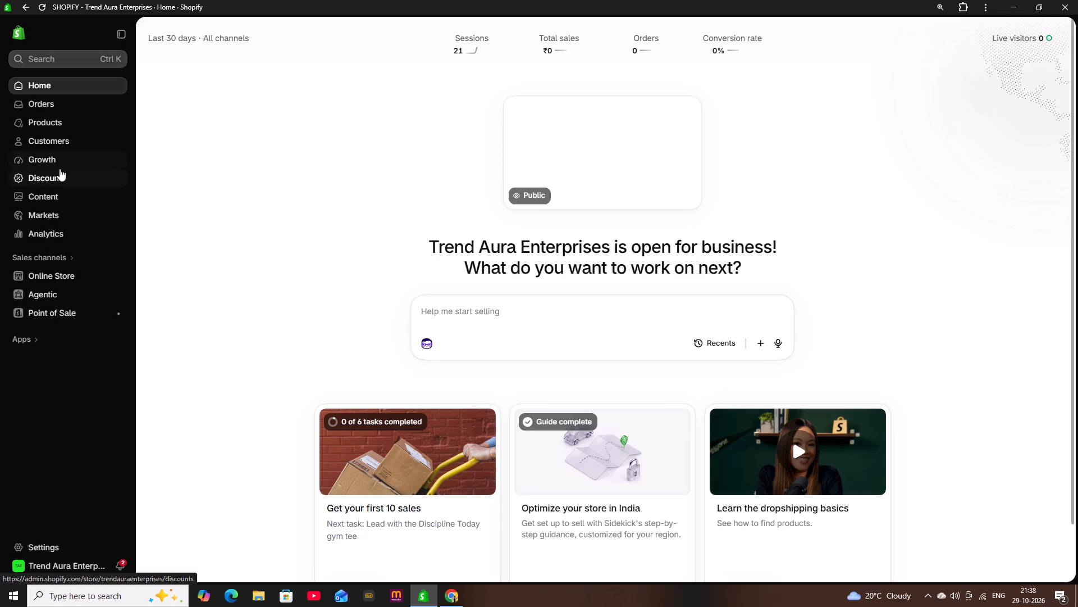
left_click(68, 126)
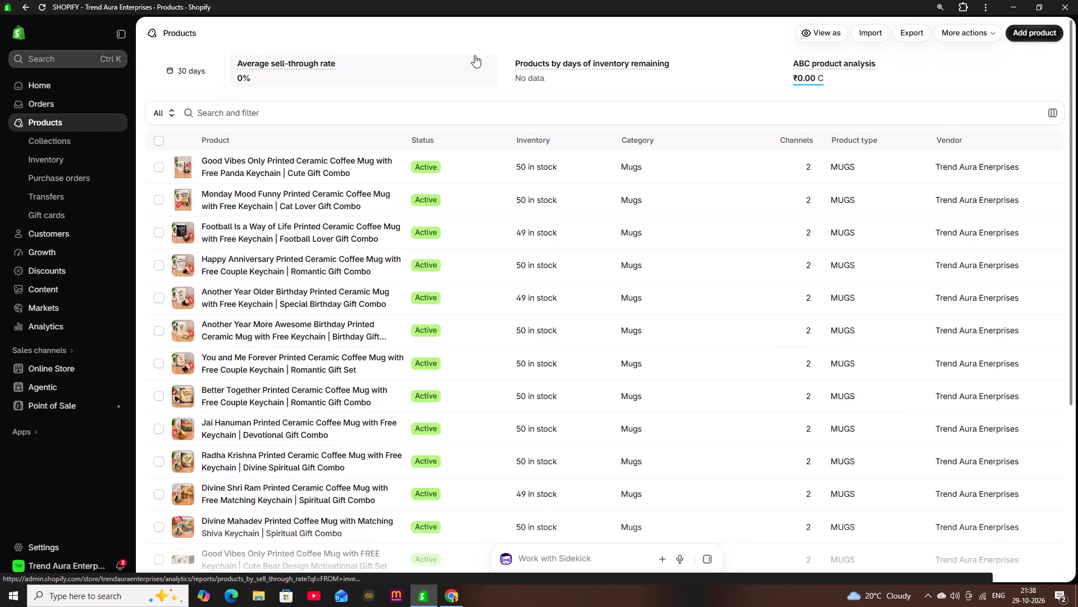
scroll(530, 255, "down", 8)
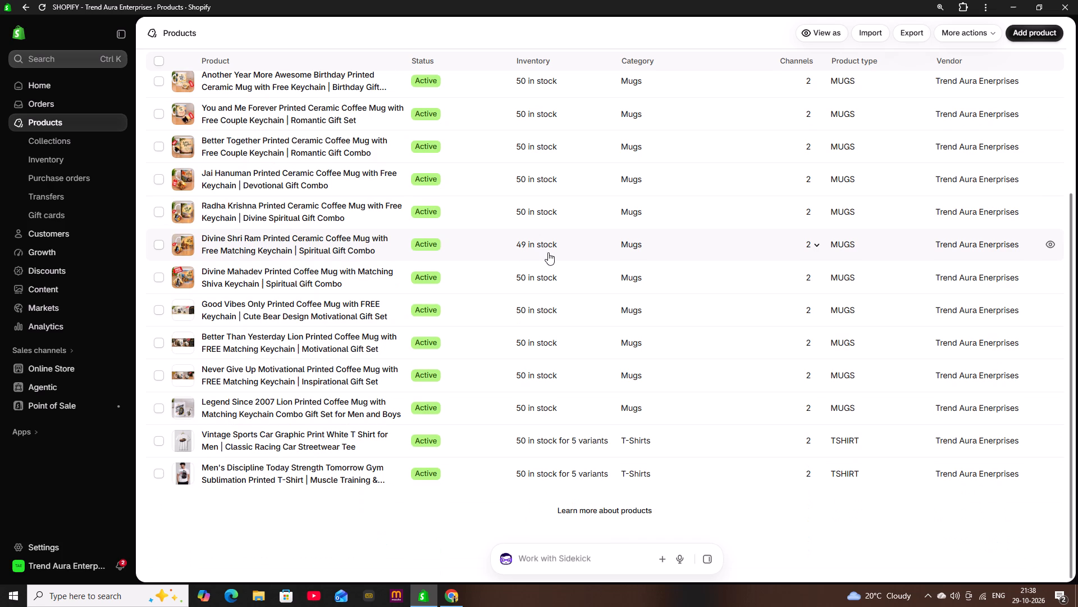
scroll(667, 416, "up", 6)
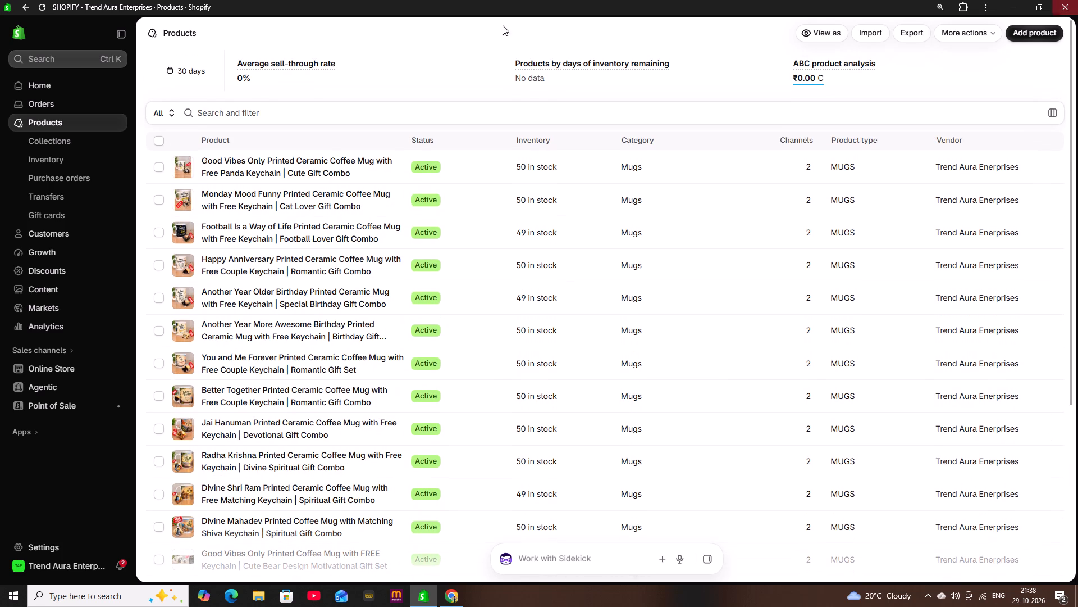
left_click(60, 79)
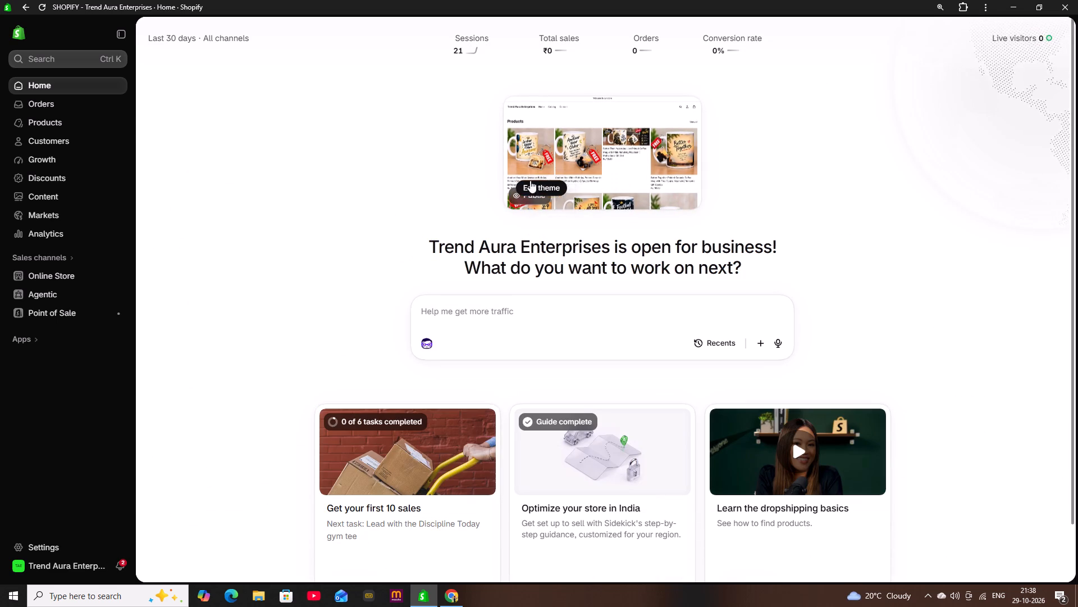
left_click(568, 123)
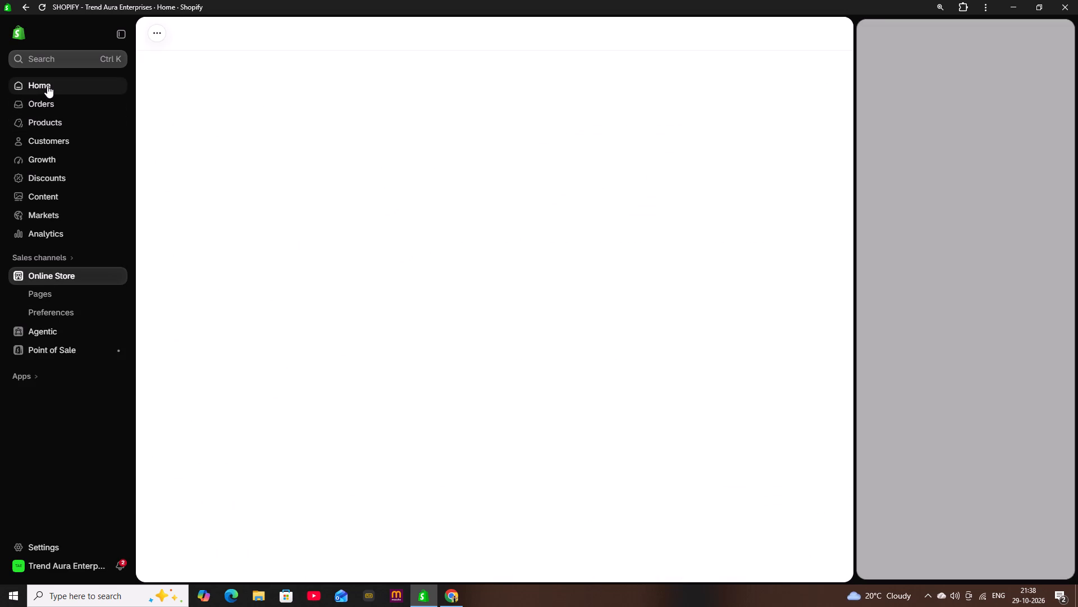
left_click(47, 85)
left_click(1059, 35)
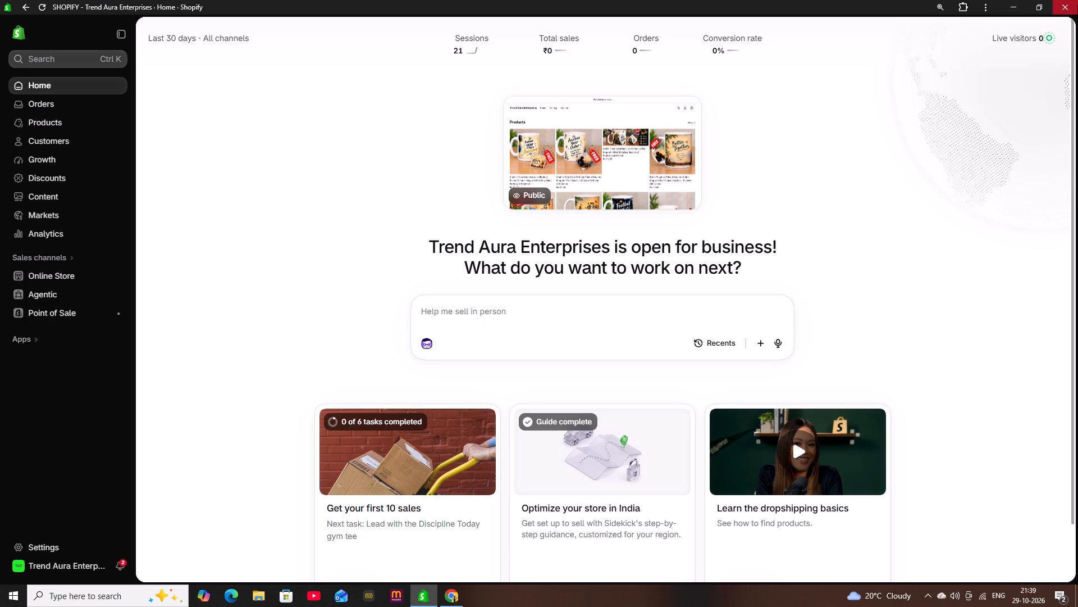
left_click(565, 165)
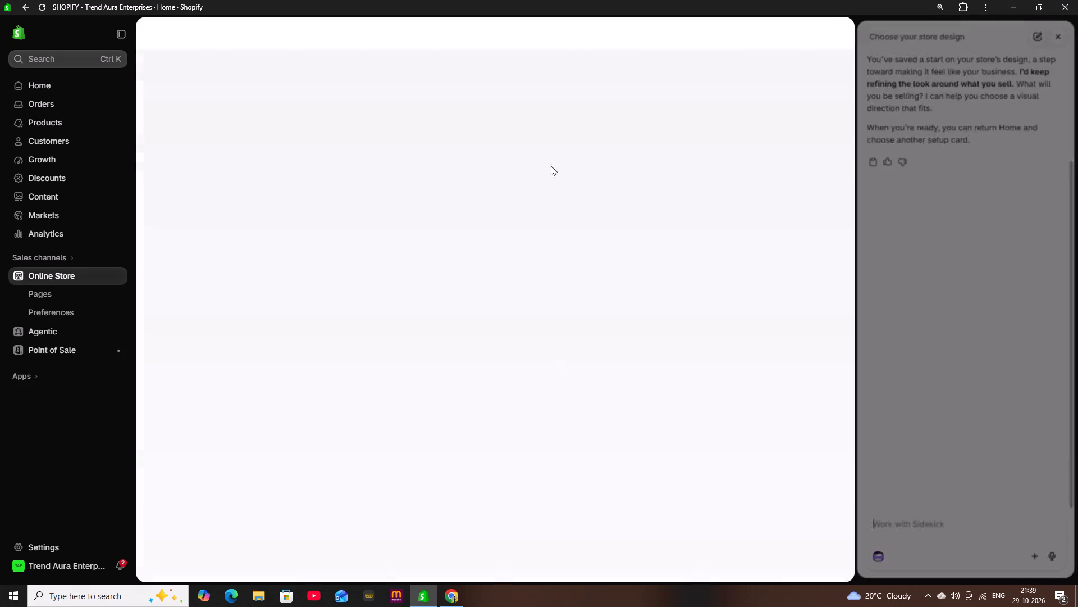
left_click(1059, 34)
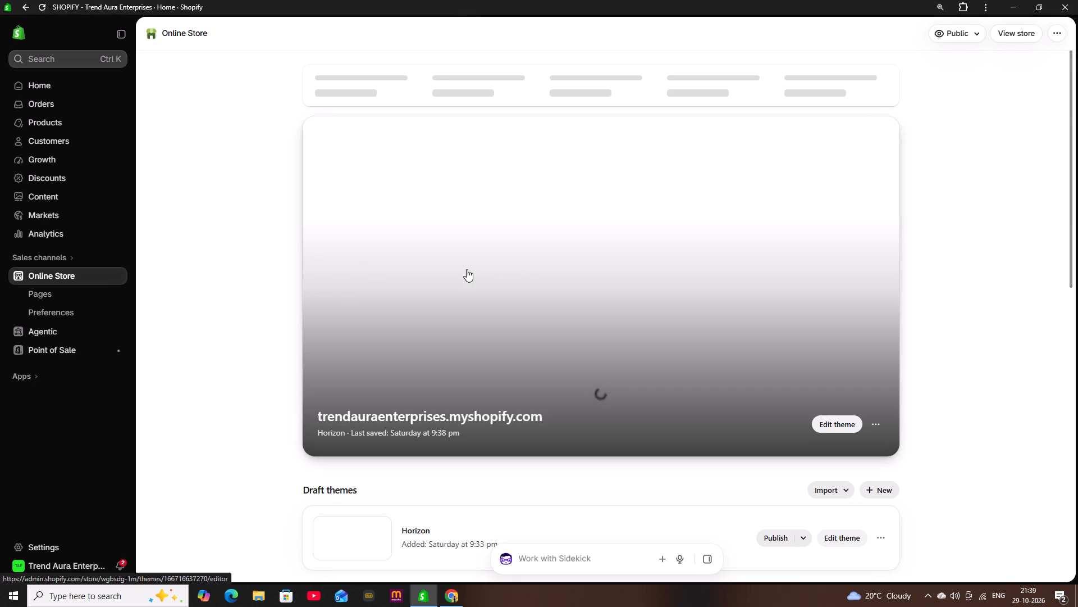
scroll(613, 240, "down", 1)
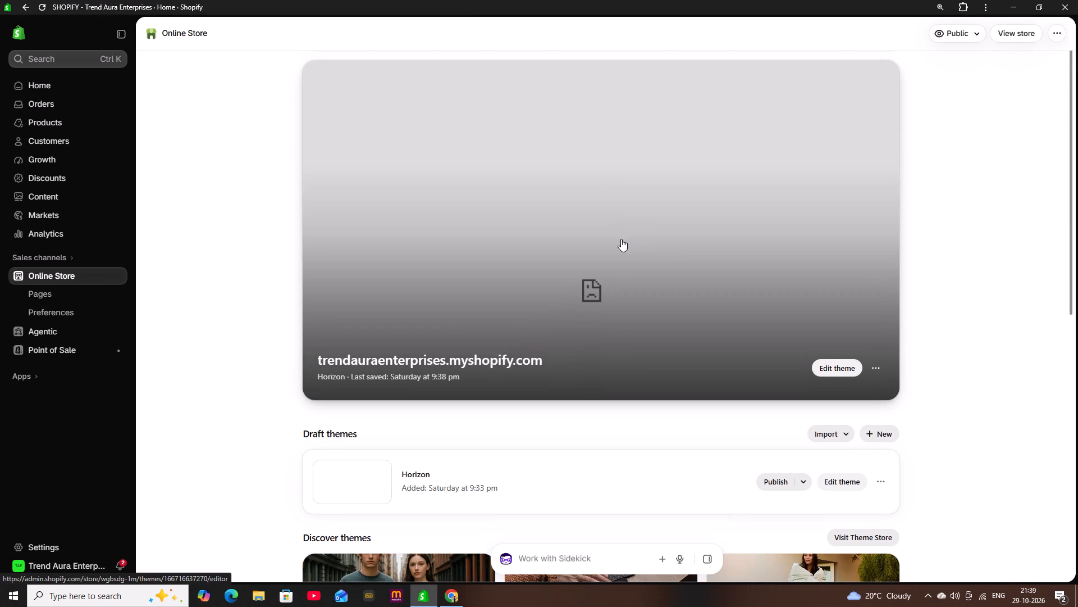
scroll(695, 322, "up", 1)
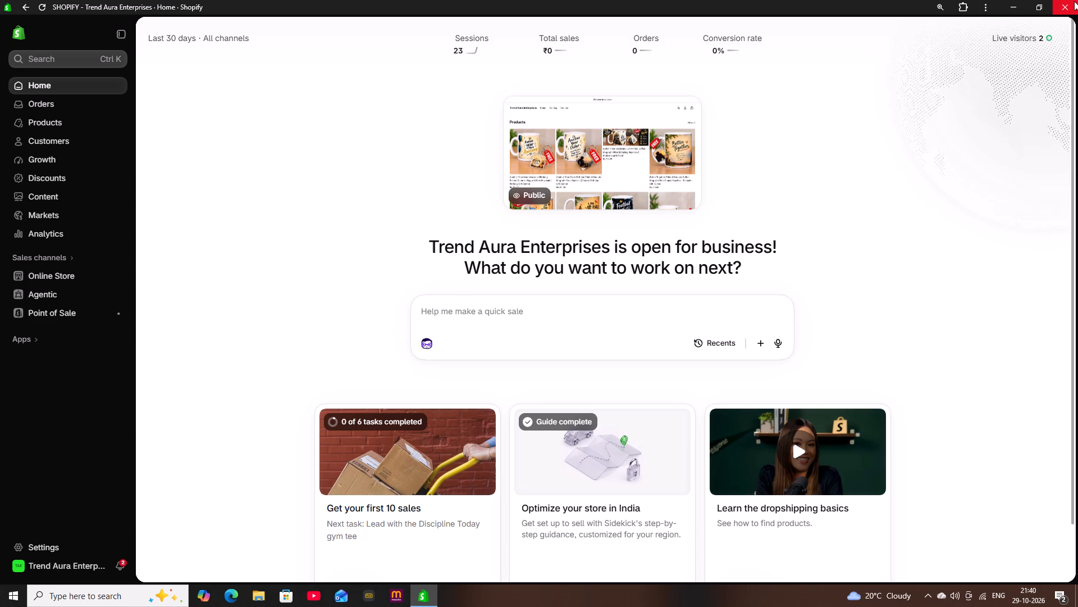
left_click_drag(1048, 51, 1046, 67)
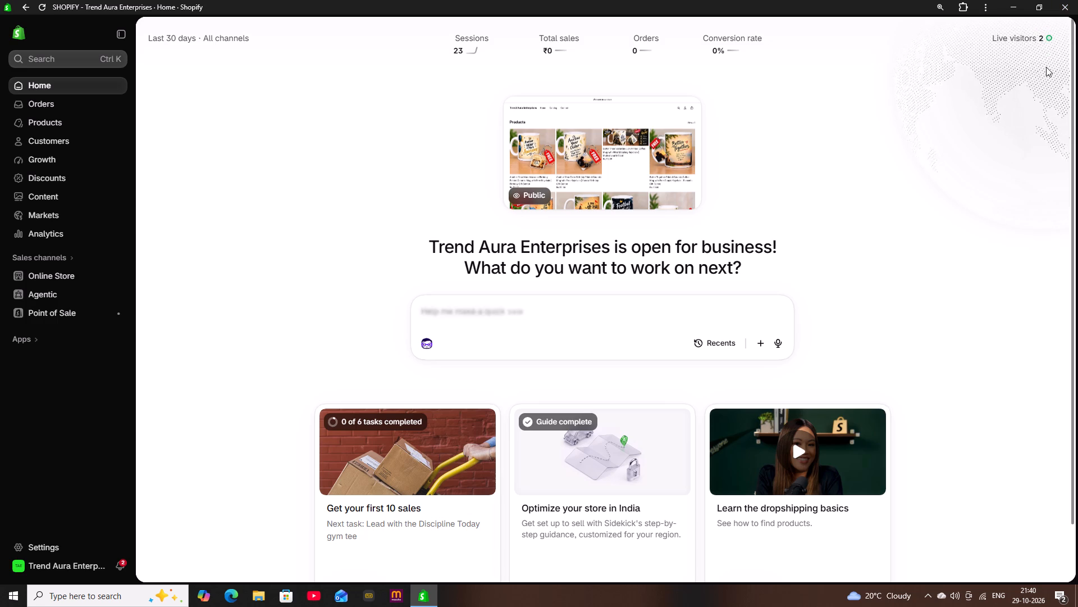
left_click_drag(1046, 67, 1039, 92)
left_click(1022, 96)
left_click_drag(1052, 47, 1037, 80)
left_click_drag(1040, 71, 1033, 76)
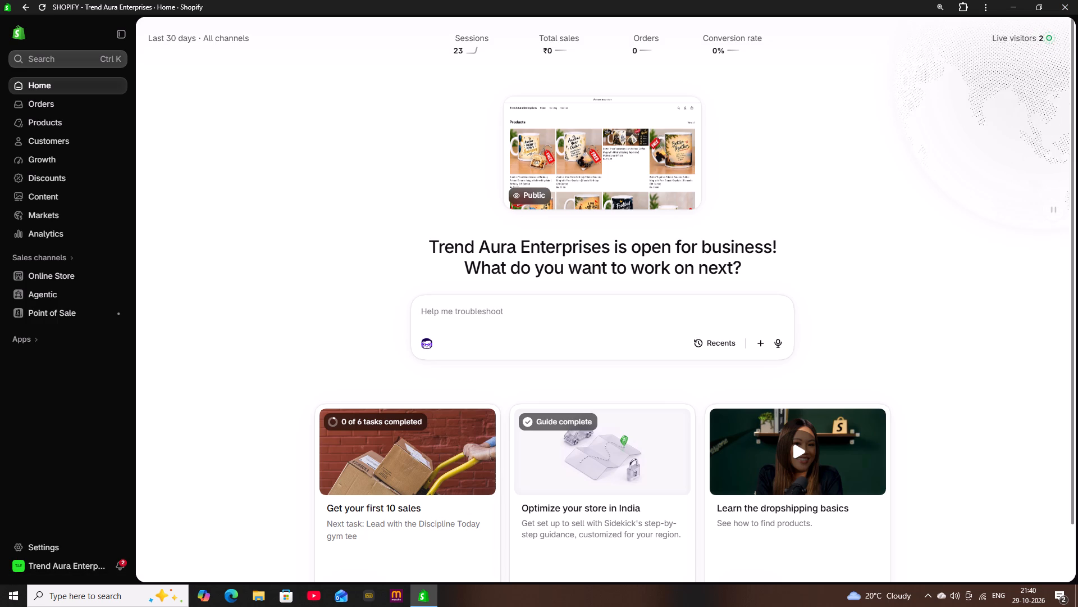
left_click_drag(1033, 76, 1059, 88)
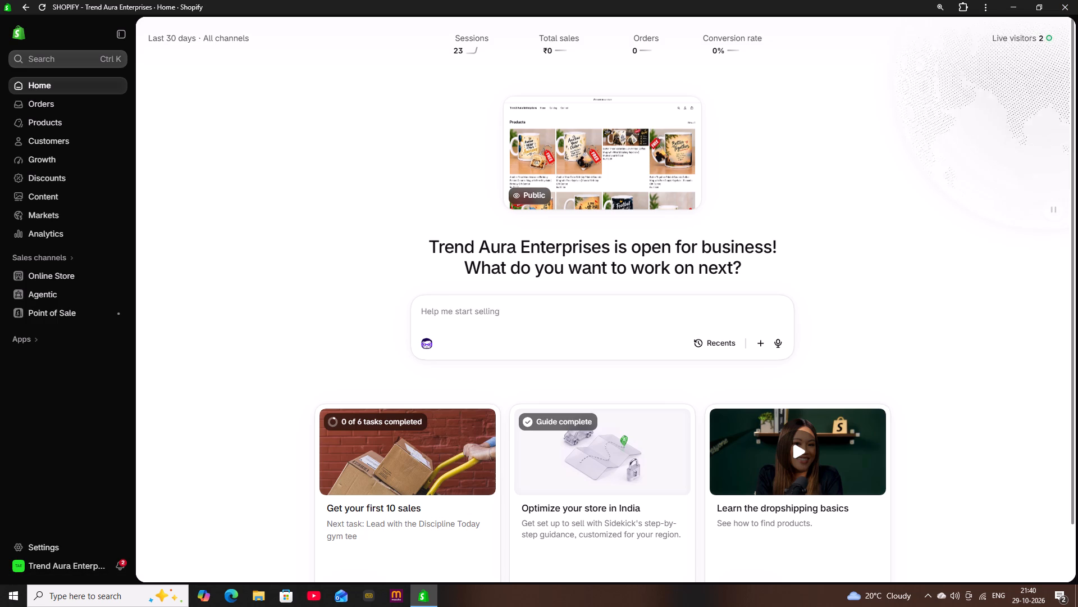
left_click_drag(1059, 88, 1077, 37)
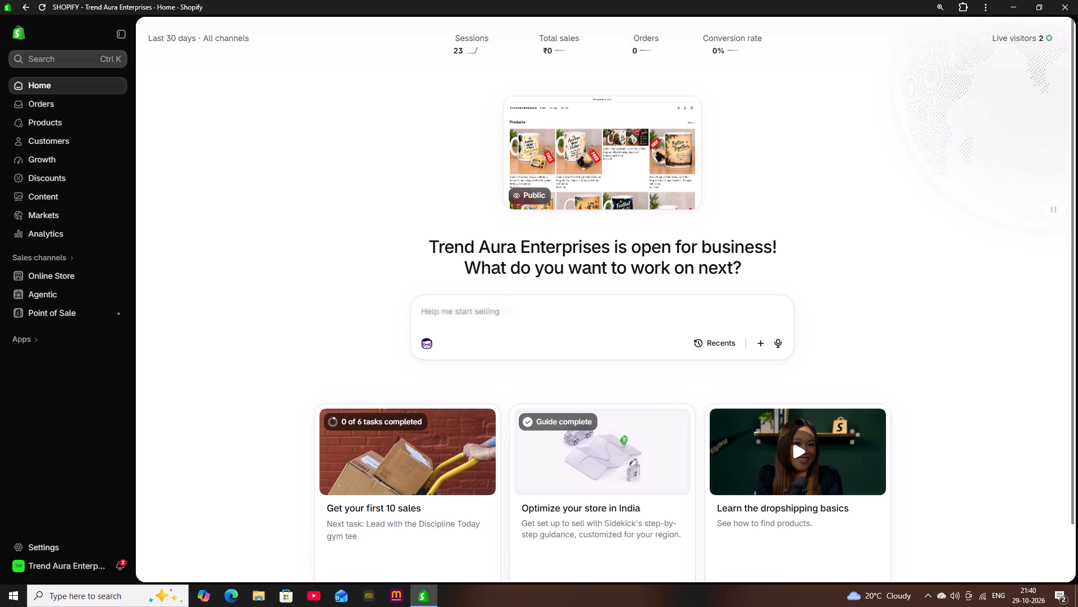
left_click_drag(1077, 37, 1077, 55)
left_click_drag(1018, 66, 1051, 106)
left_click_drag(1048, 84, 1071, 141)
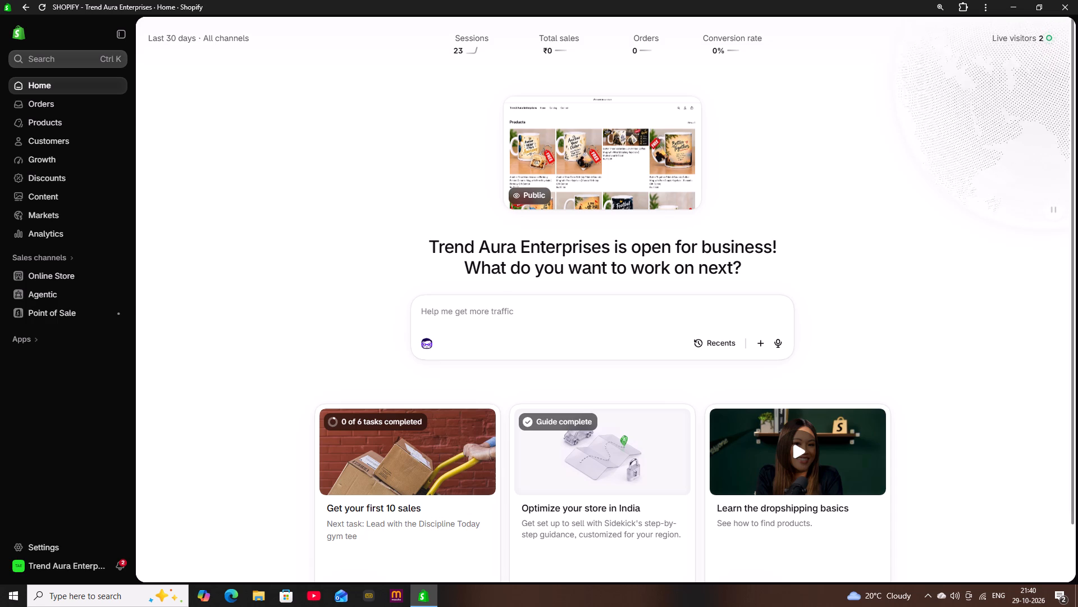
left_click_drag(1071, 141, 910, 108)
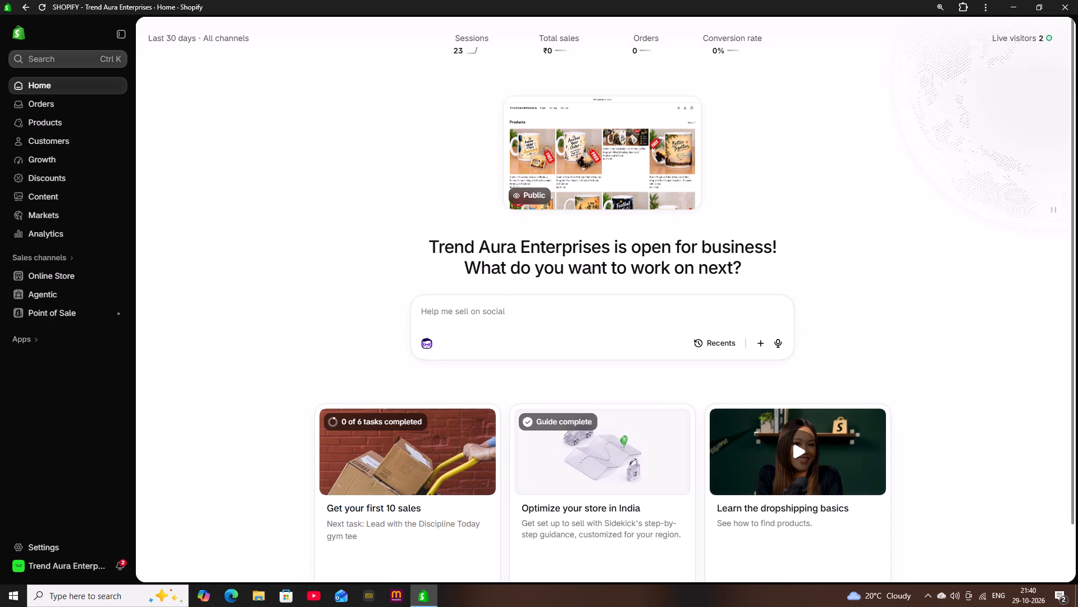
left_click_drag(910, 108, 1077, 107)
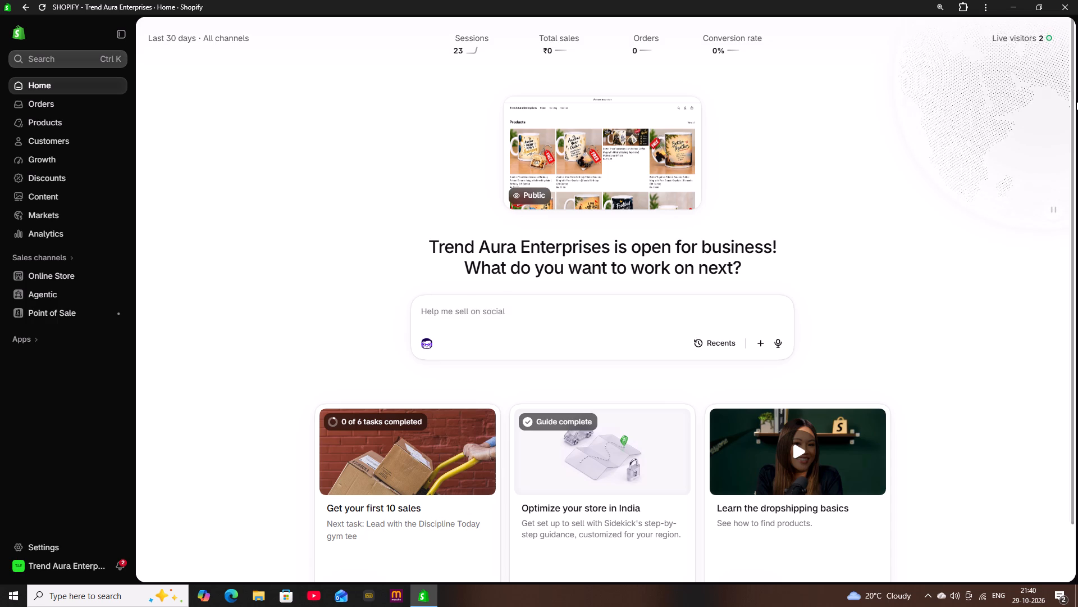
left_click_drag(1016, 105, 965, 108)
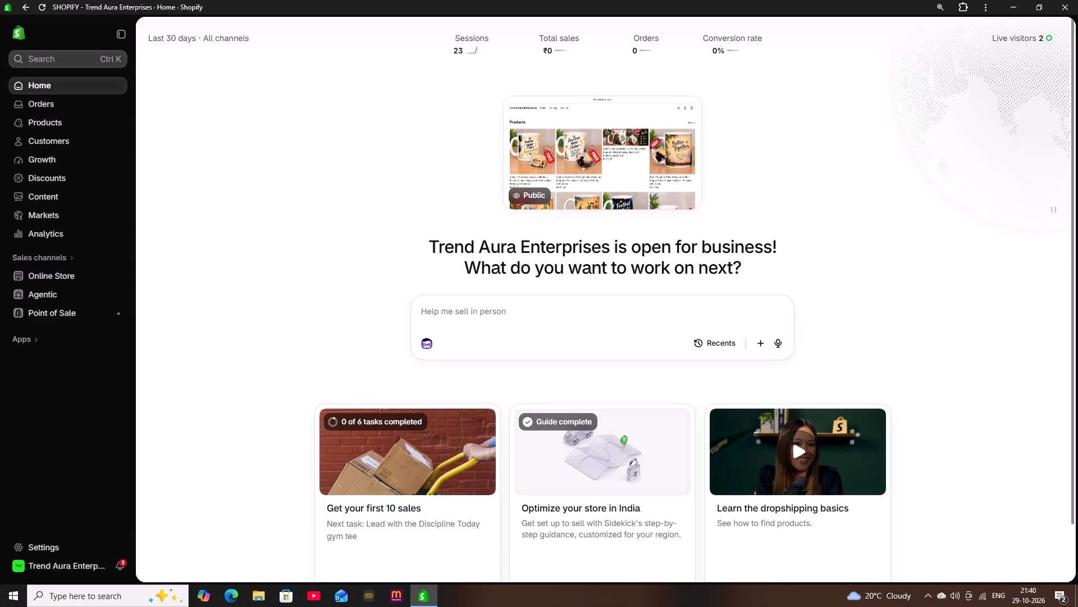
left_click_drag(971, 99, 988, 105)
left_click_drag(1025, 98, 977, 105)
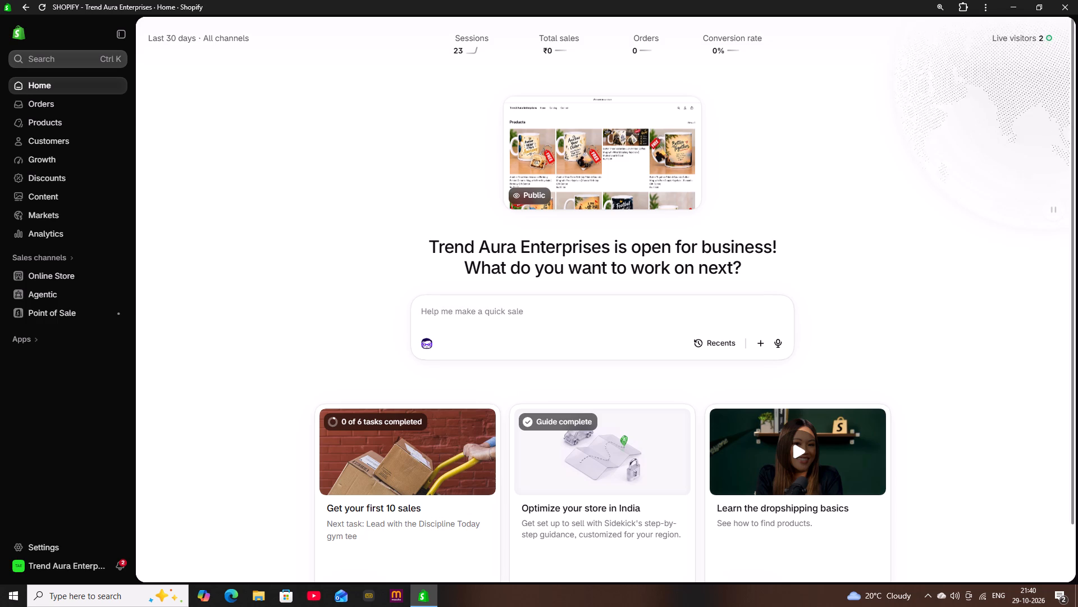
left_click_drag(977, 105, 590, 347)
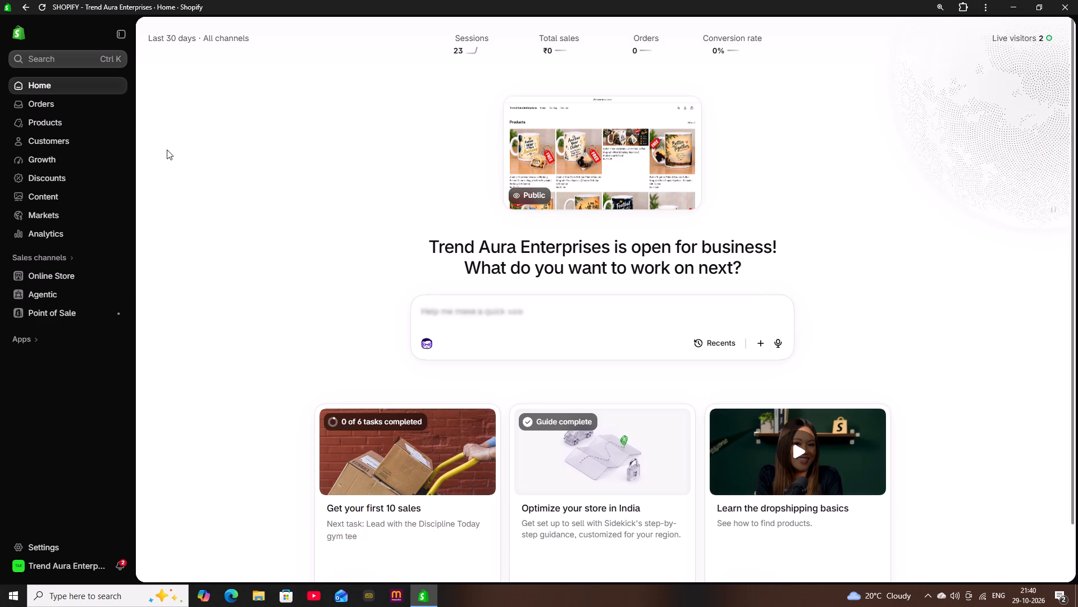
Check the store's Orders page and close Shopify.
left_click(59, 102)
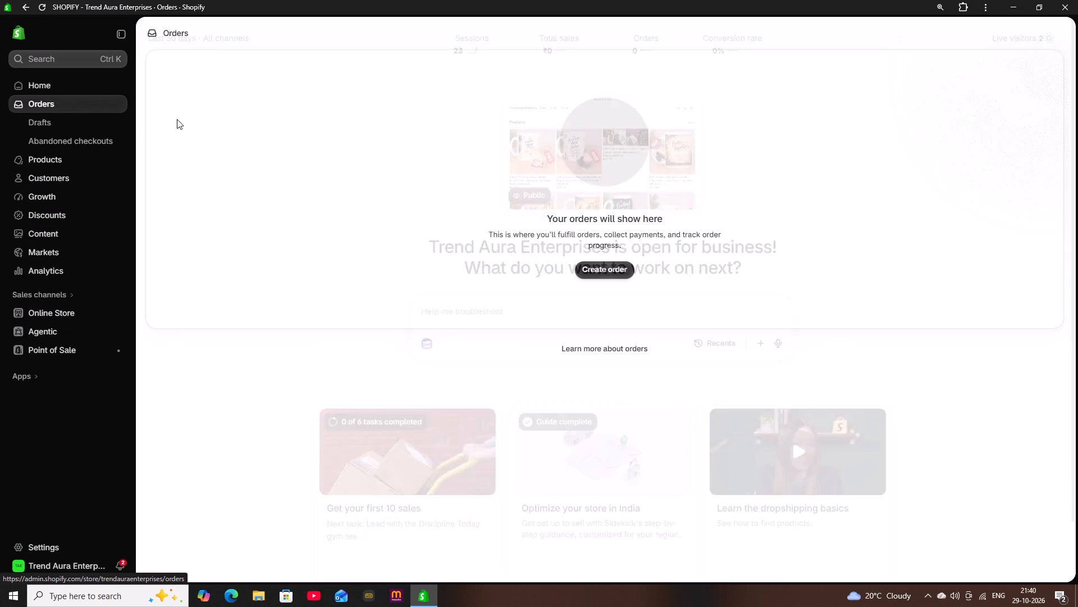
left_click(1077, 0)
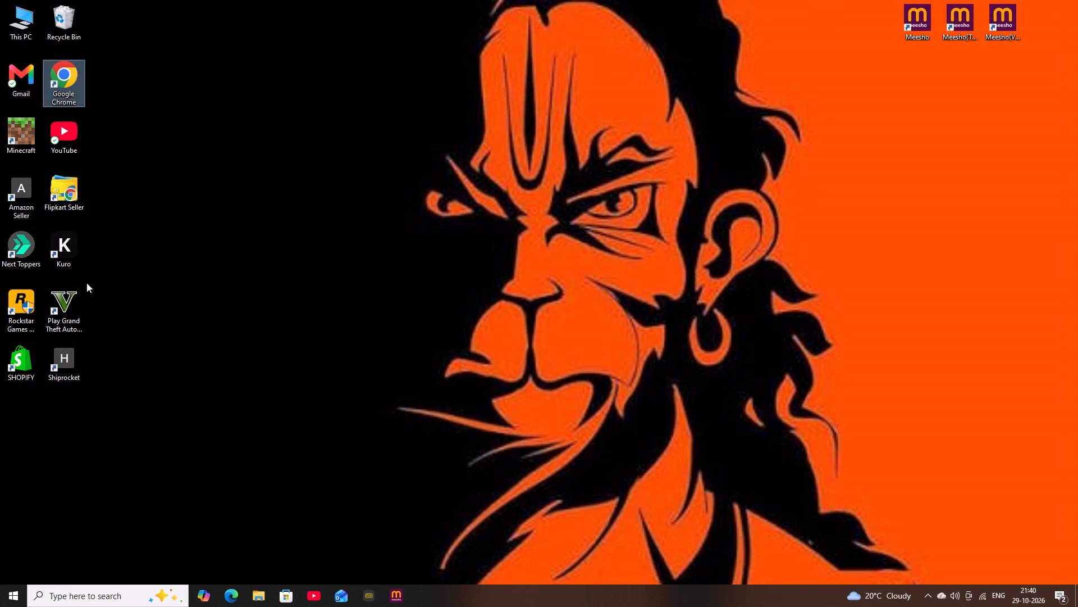
Switch to the Meesho(VASU) supplier panel and view the enlarged product image of the pending Men's White Eagle Graphic Printed T-Shirt order.
double_click(1004, 12)
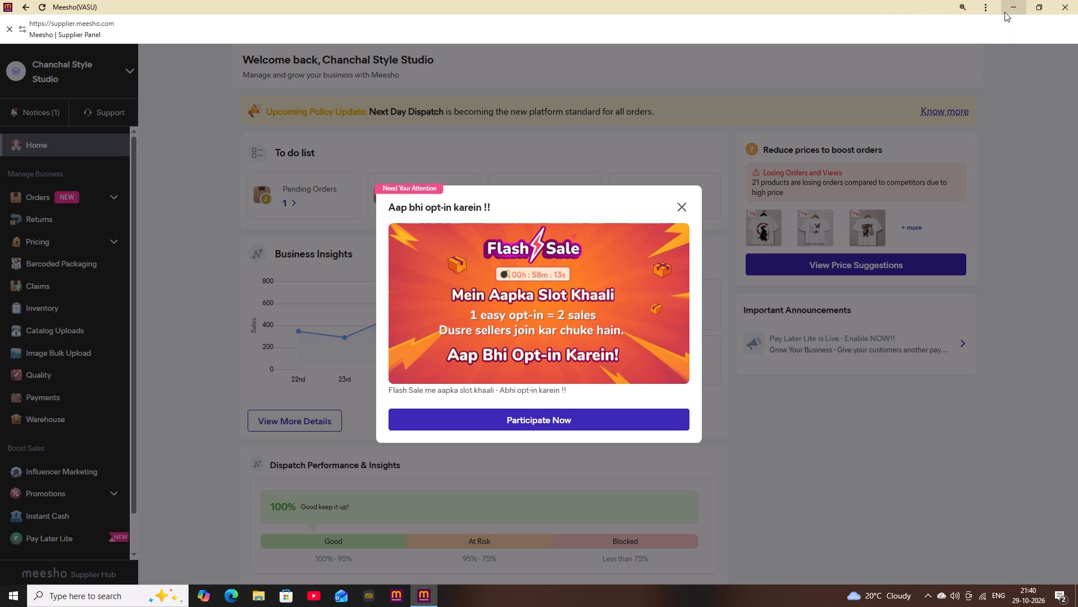
left_click(685, 208)
left_click(295, 203)
scroll(340, 205, "down", 3)
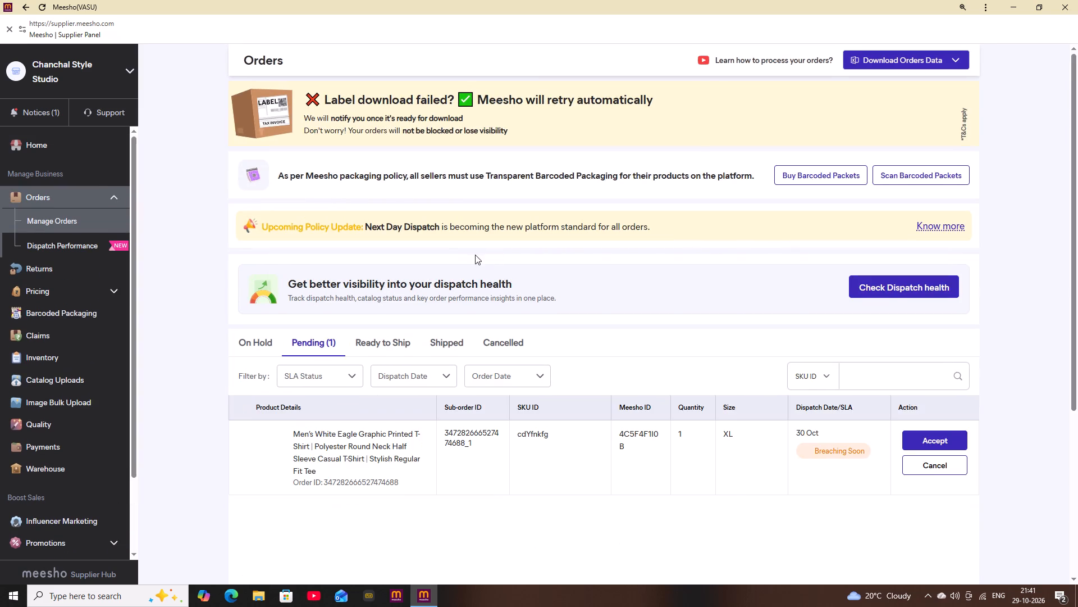
scroll(472, 260, "down", 2)
left_click(275, 336)
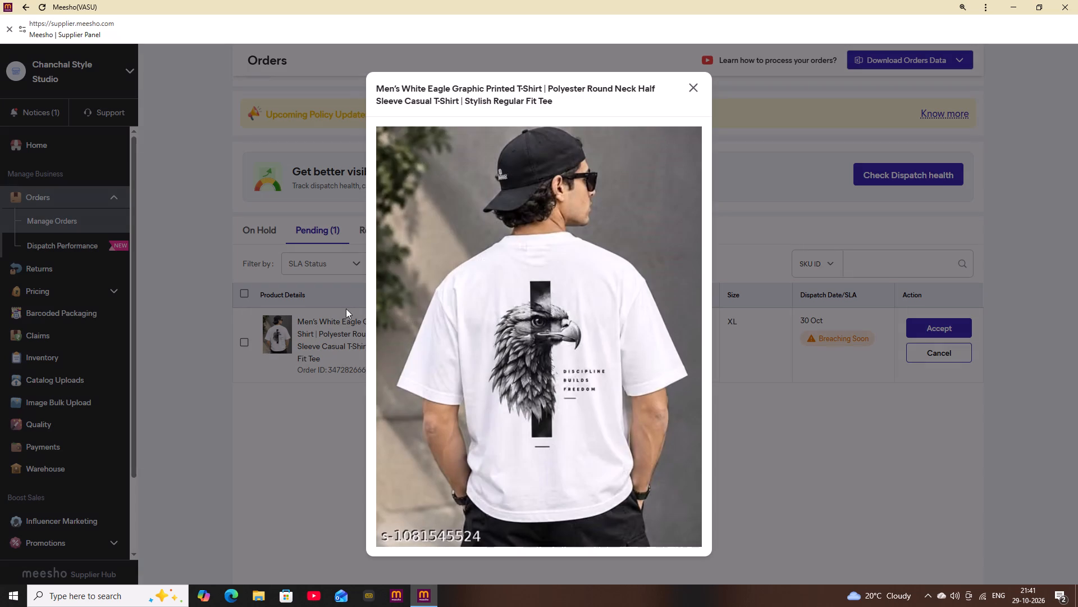
Close the enlarged product image and accept the pending Men's White Eagle Graphic Printed T-Shirt order.
left_click(688, 88)
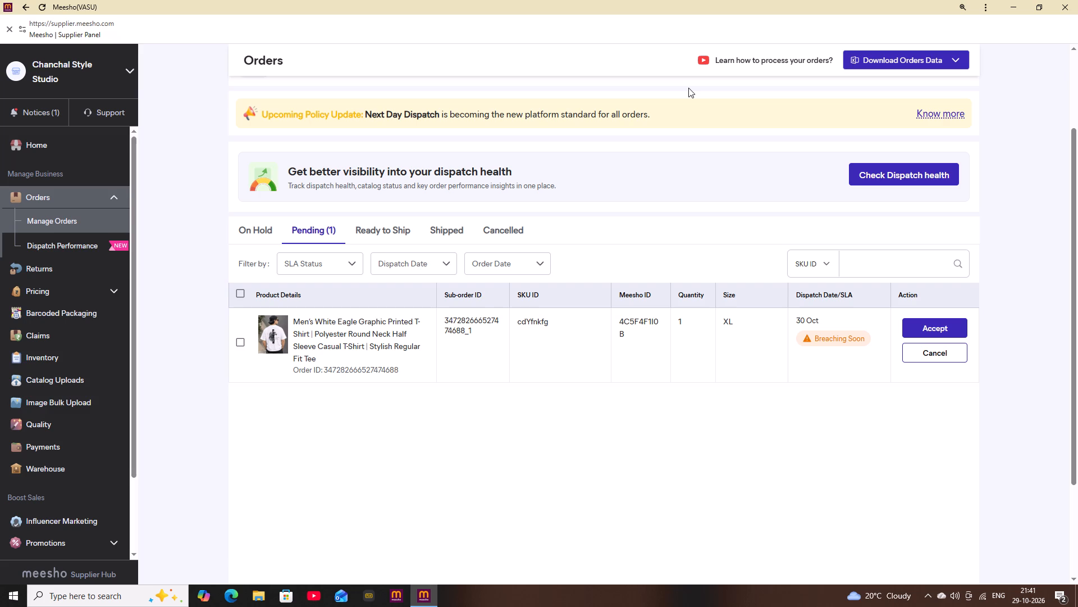
left_click(925, 339)
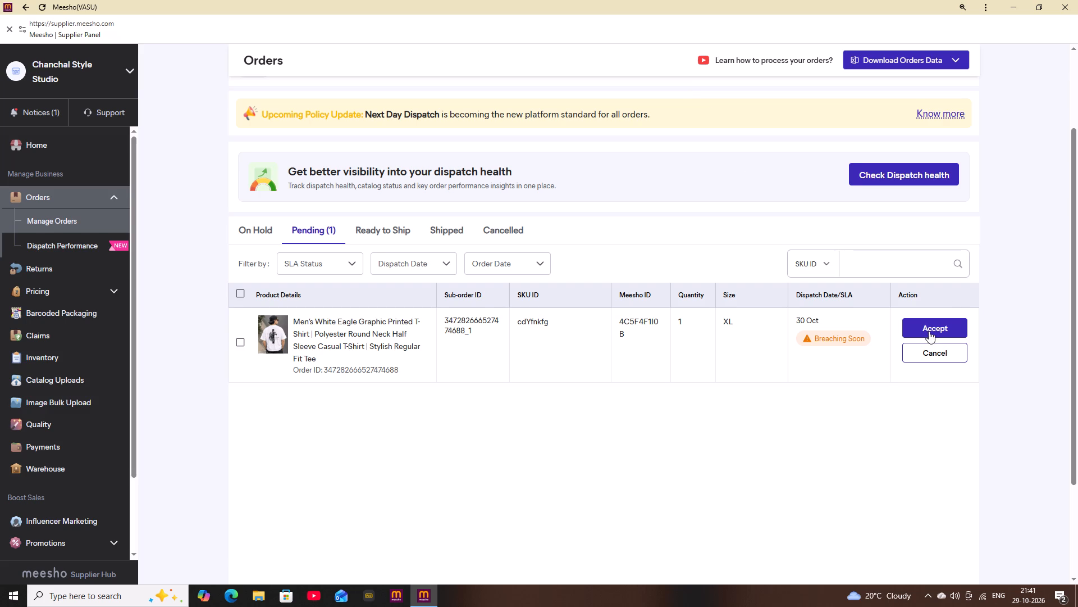
left_click(929, 331)
left_click(467, 345)
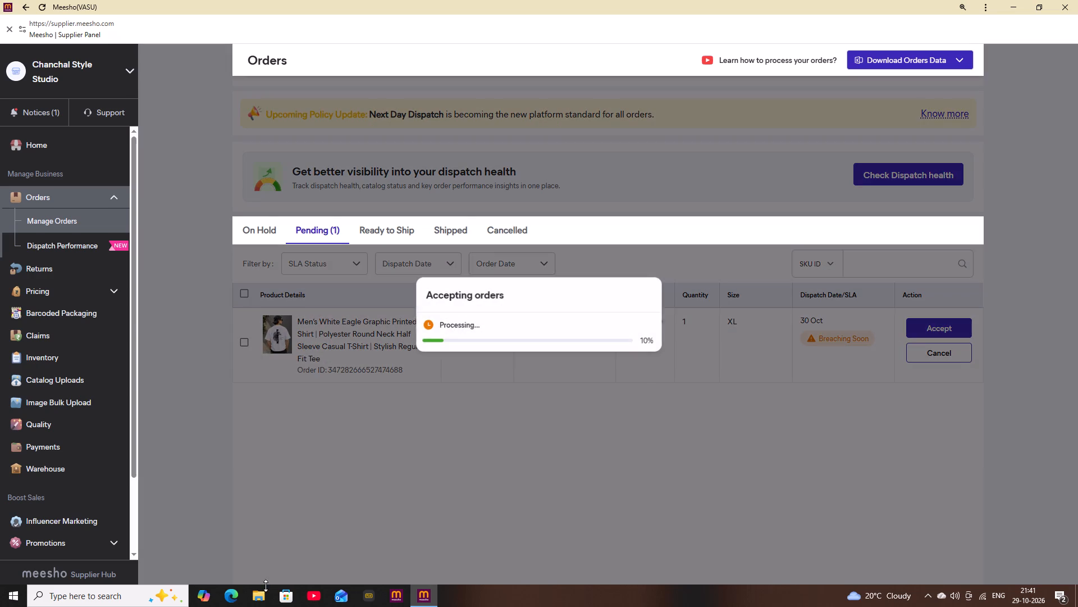
Delete all files listed under Today in the Downloads folder using File Explorer, and close the folder window.
left_click(250, 595)
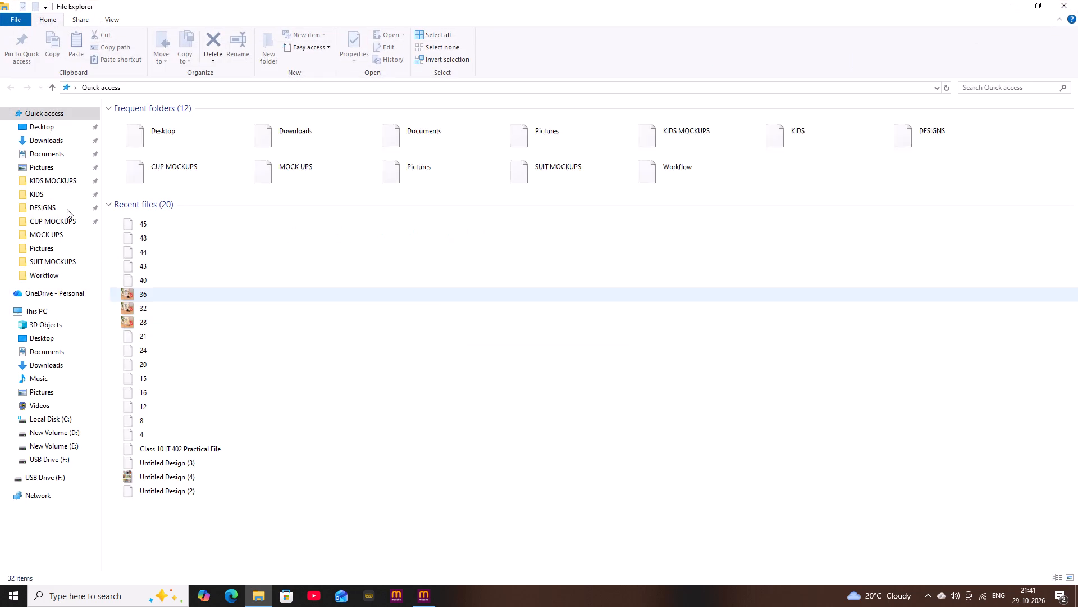
left_click(61, 138)
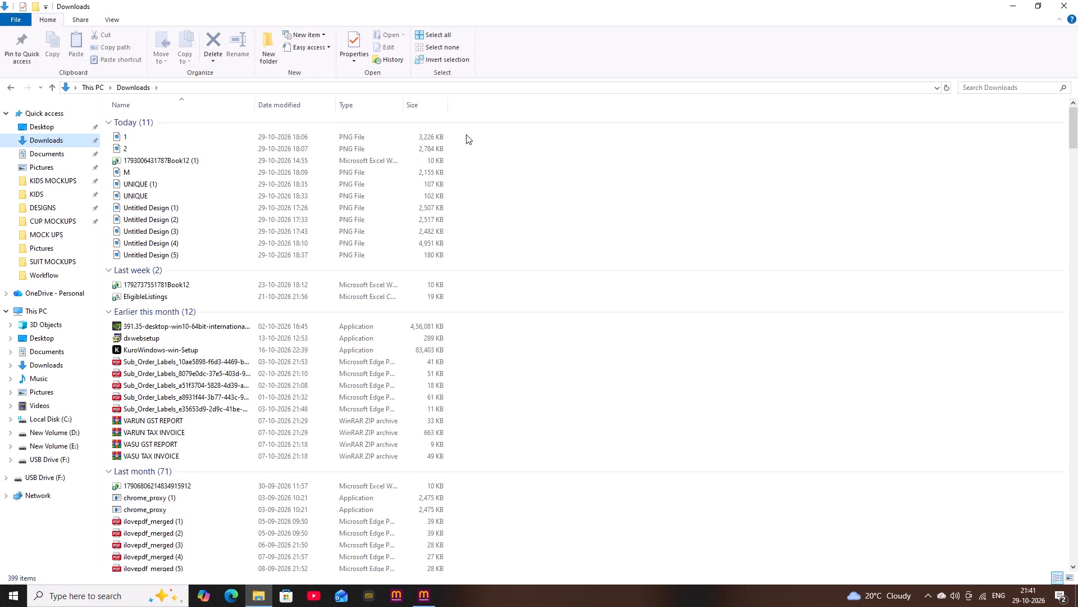
left_click_drag(458, 138, 440, 262)
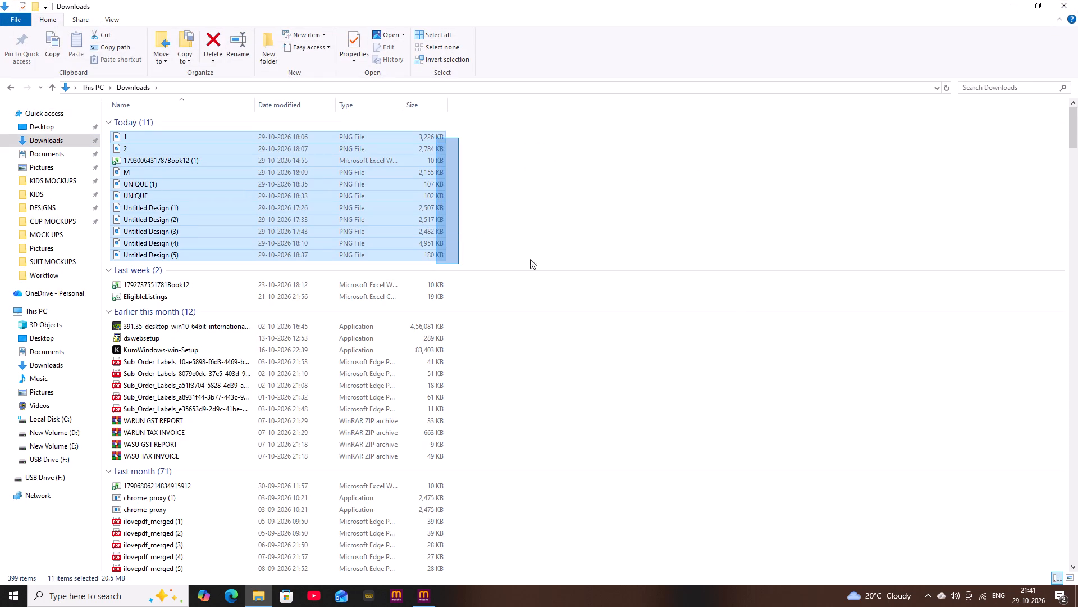
key("Delete")
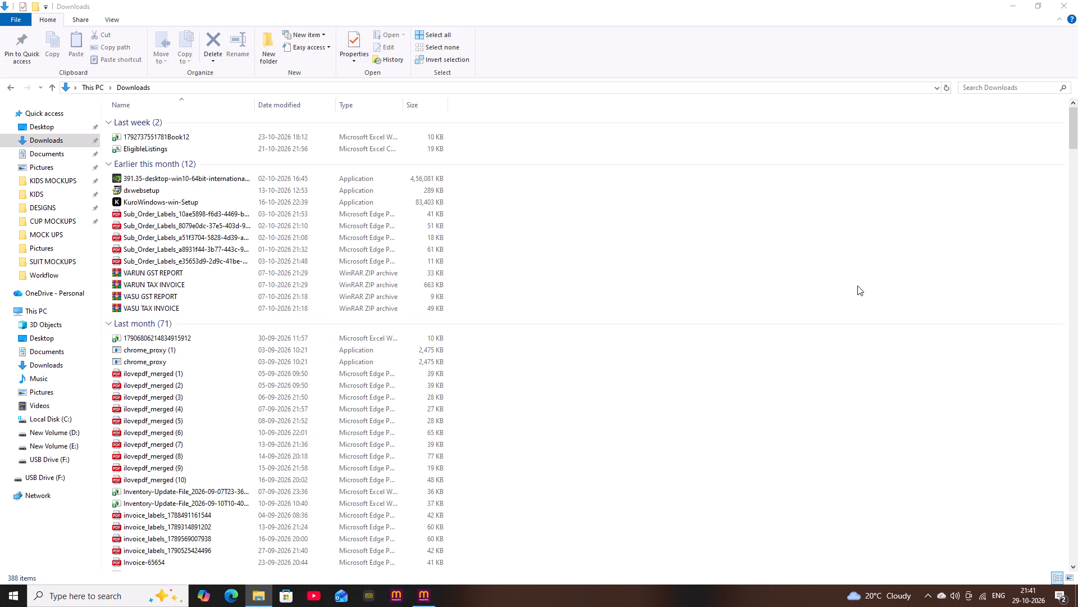
left_click(1077, 0)
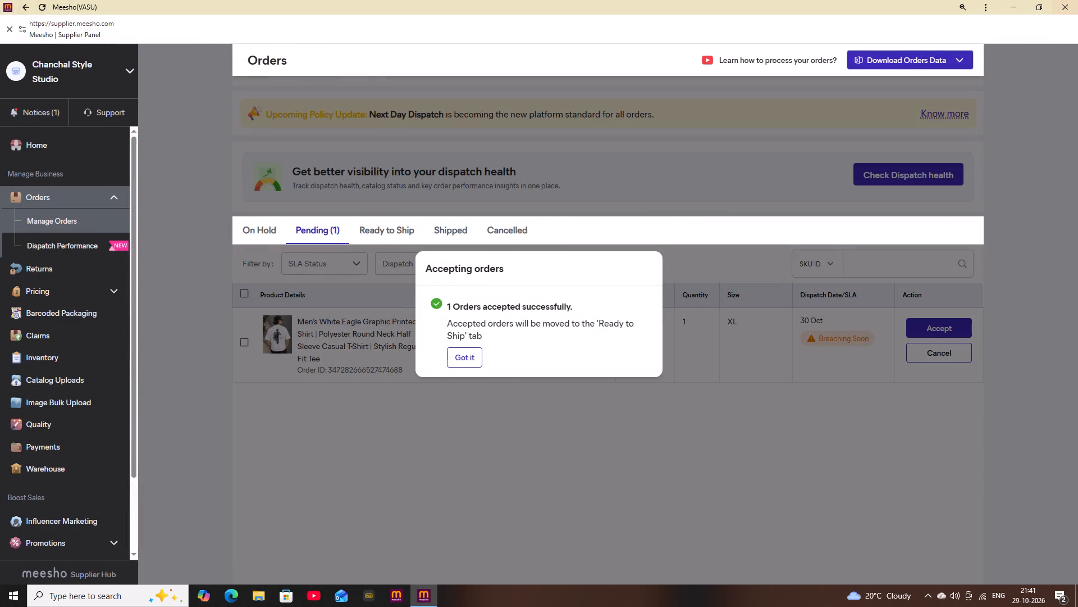
Download the shipping label for the accepted White Eagle T-Shirt order from Ready to Ship, without the manifest, and close the Meesho(VASU) panel.
left_click(464, 360)
left_click(254, 344)
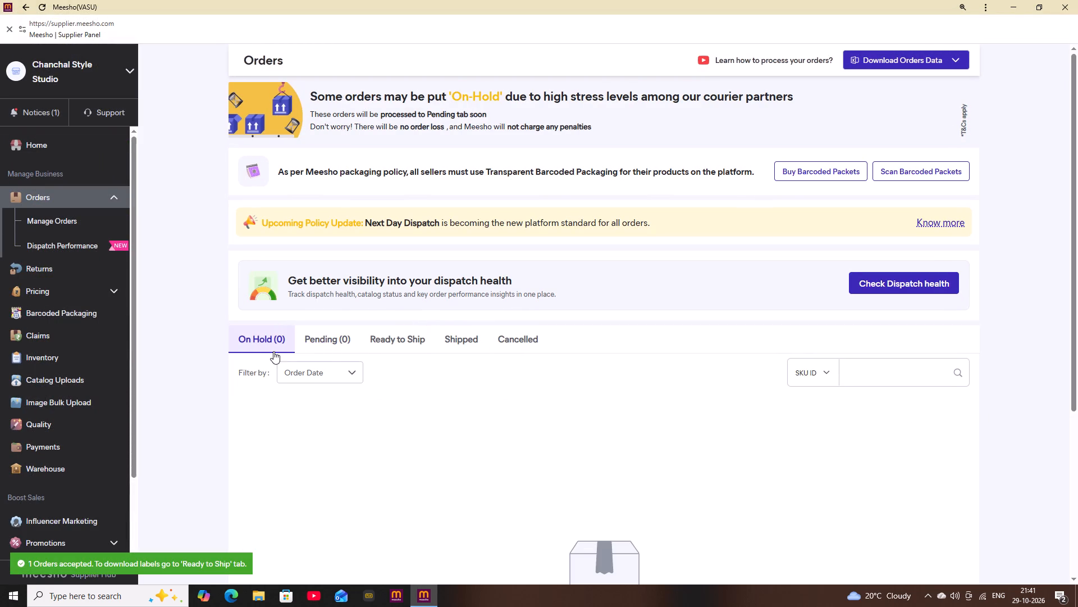
left_click(400, 339)
scroll(493, 348, "down", 3)
scroll(813, 361, "down", 1)
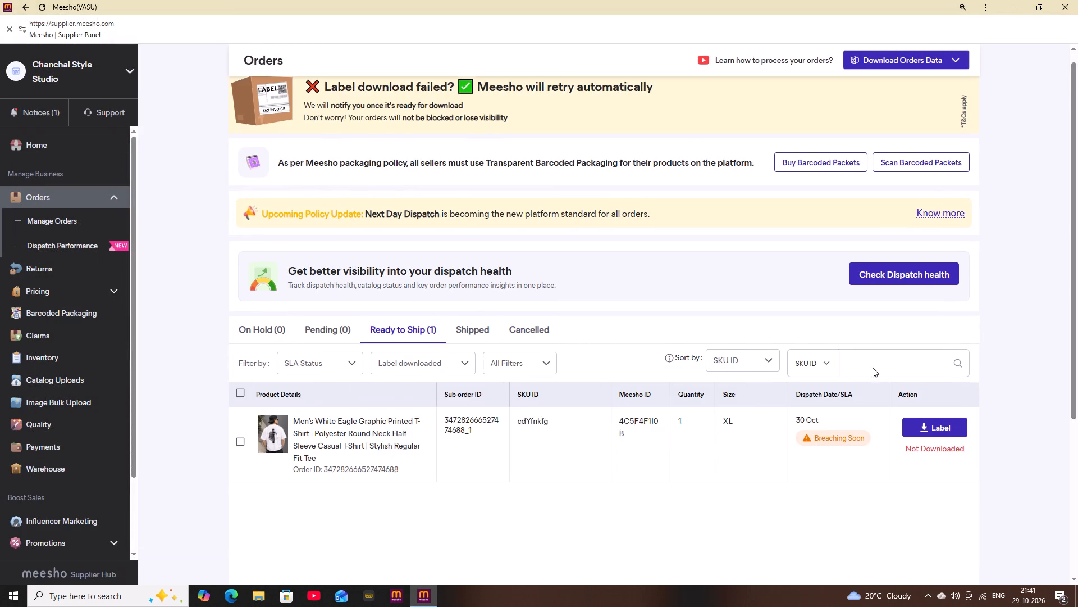
left_click(912, 388)
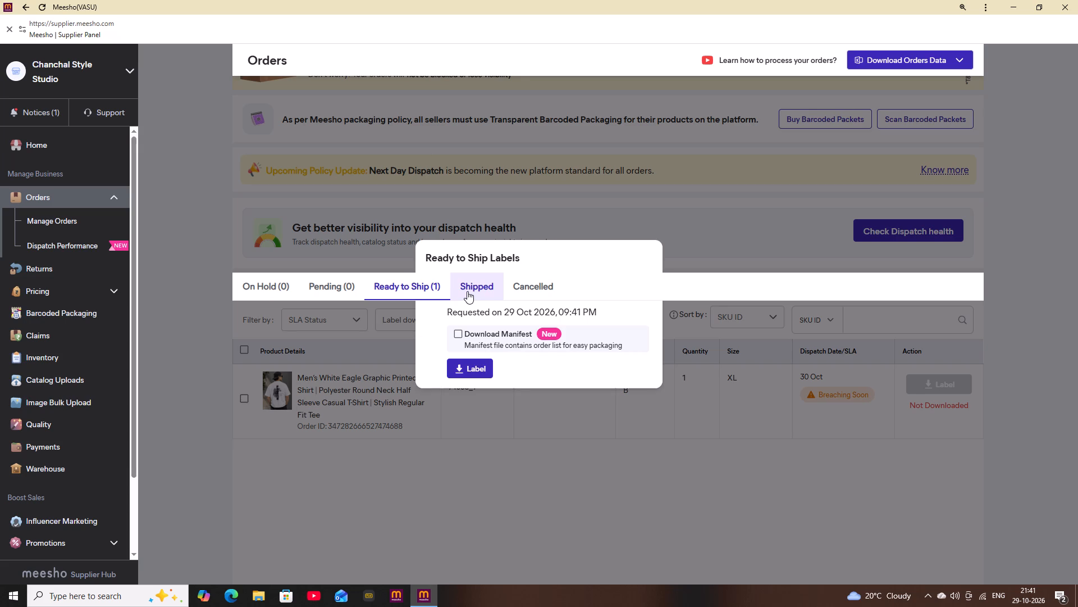
left_click(484, 358)
left_click(478, 370)
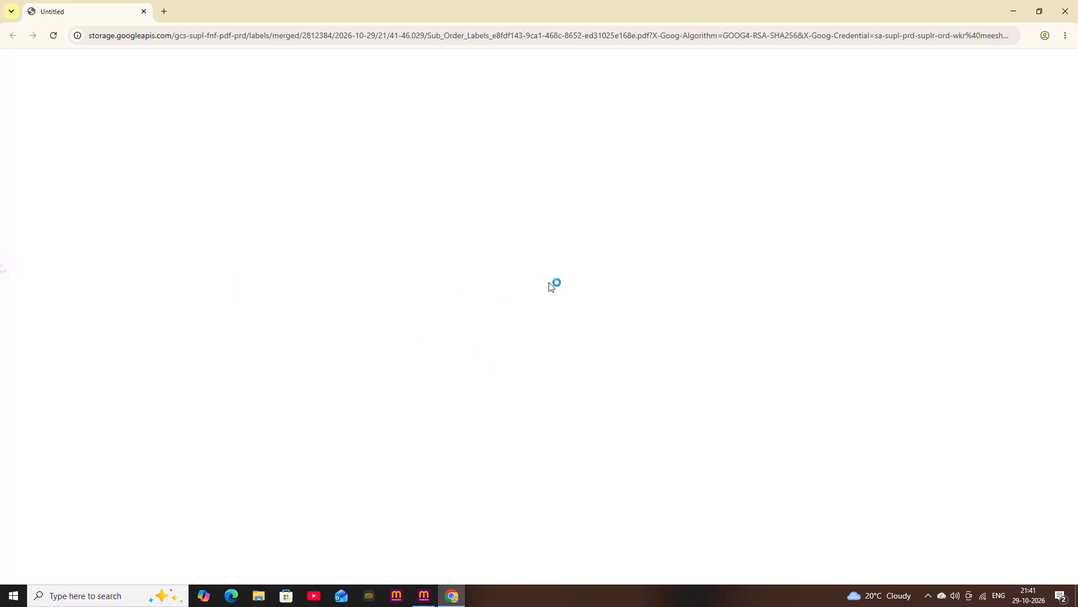
left_click(1077, 0)
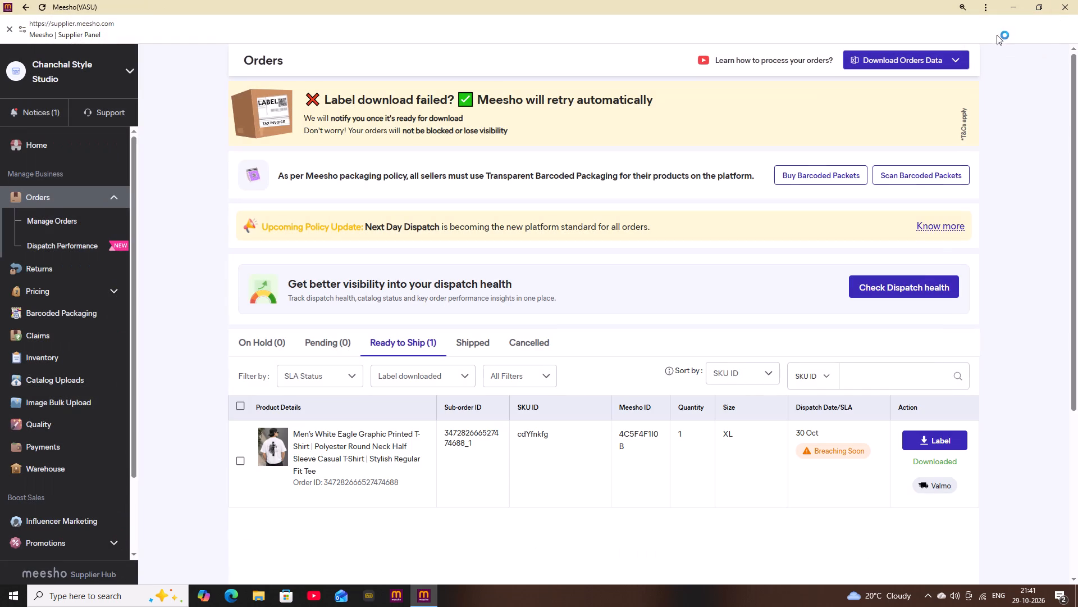
left_click(1077, 0)
Open the Meesho(TRENDY) supplier panel and check its on-hold and pending orders.
double_click(966, 16)
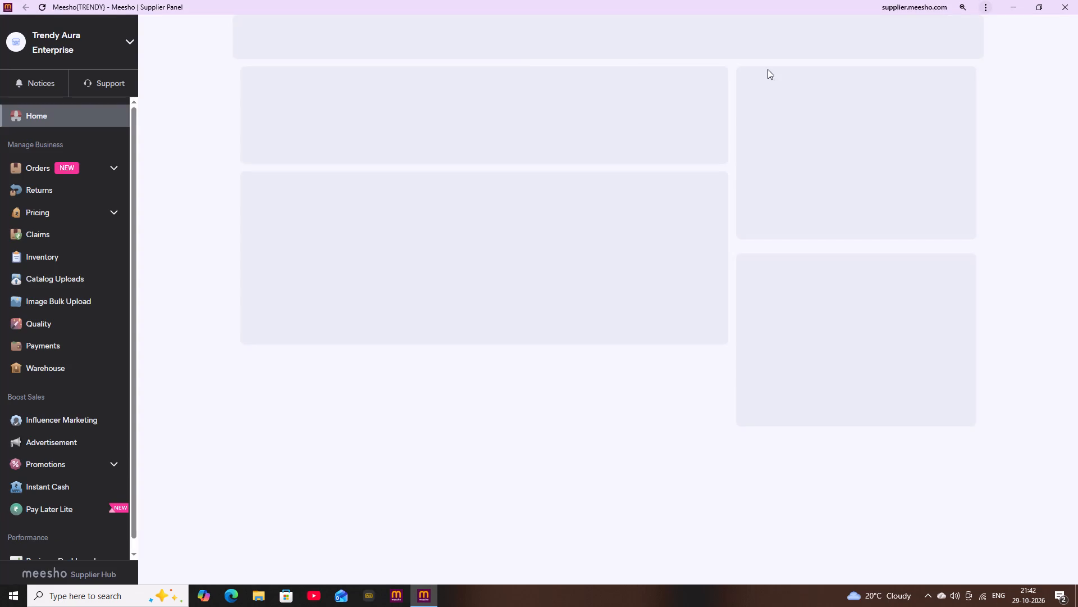
left_click(293, 165)
scroll(358, 277, "down", 3)
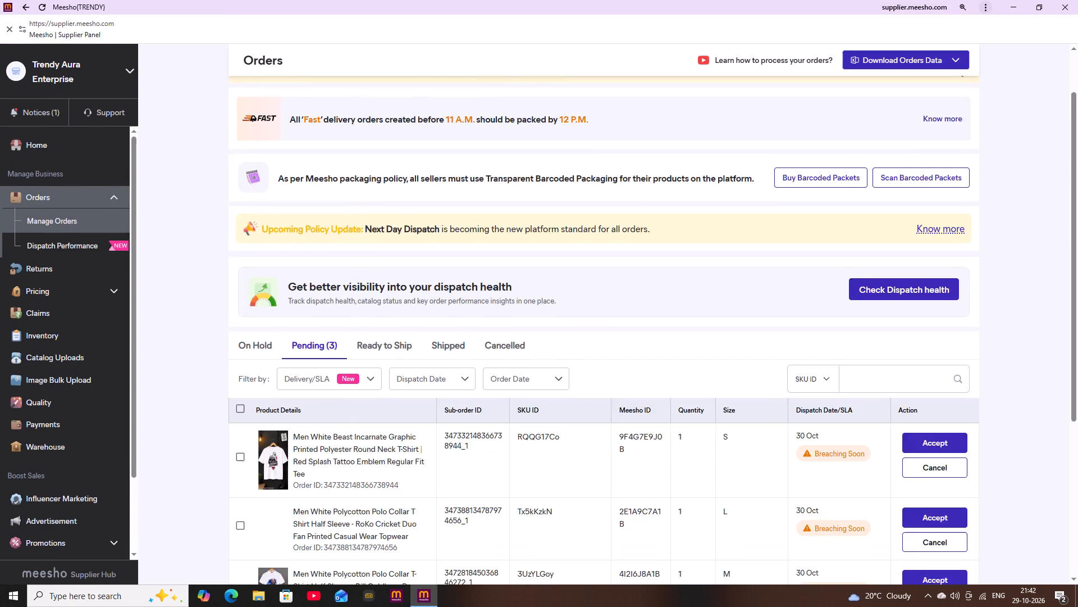
scroll(355, 286, "down", 1)
left_click(243, 238)
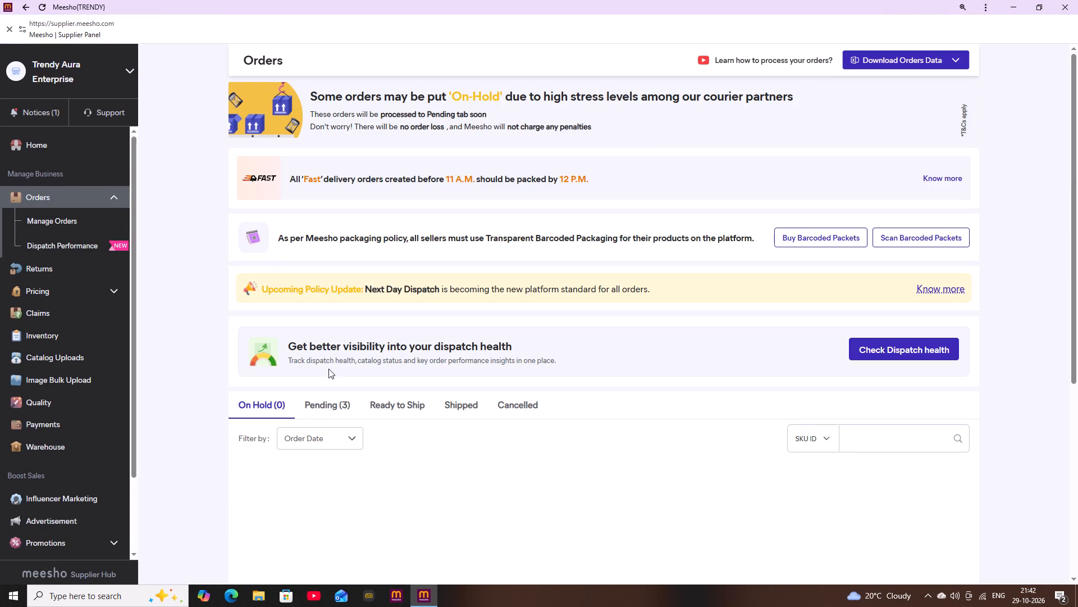
left_click(318, 401)
scroll(333, 400, "down", 4)
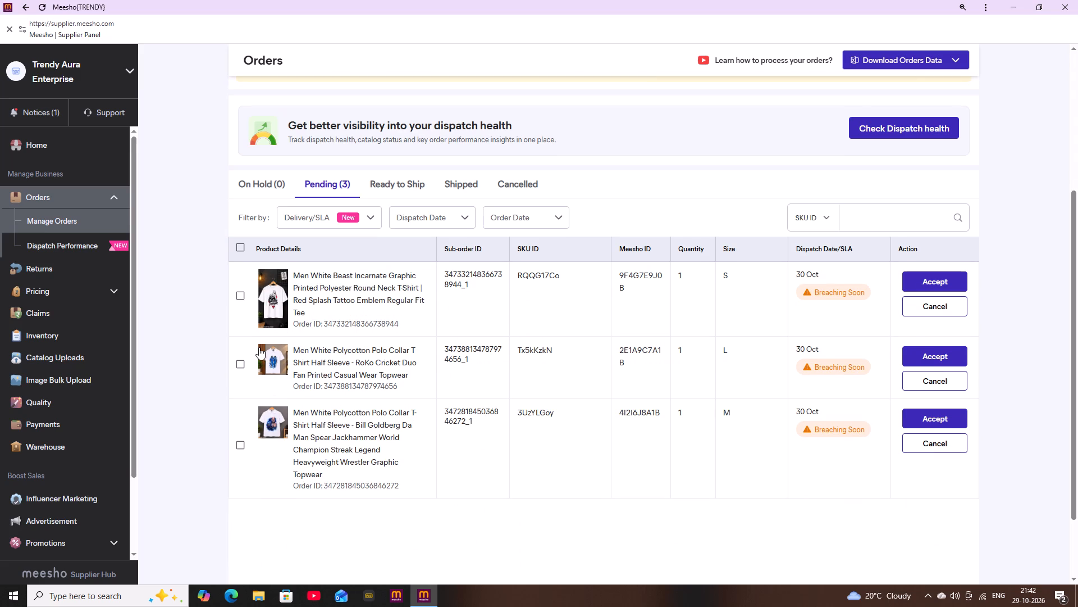
View the enlarged product images of the pending RoKo Cricket Duo polo and Beast Incarnate T-shirt orders, closing each one.
left_click(259, 348)
left_click(273, 353)
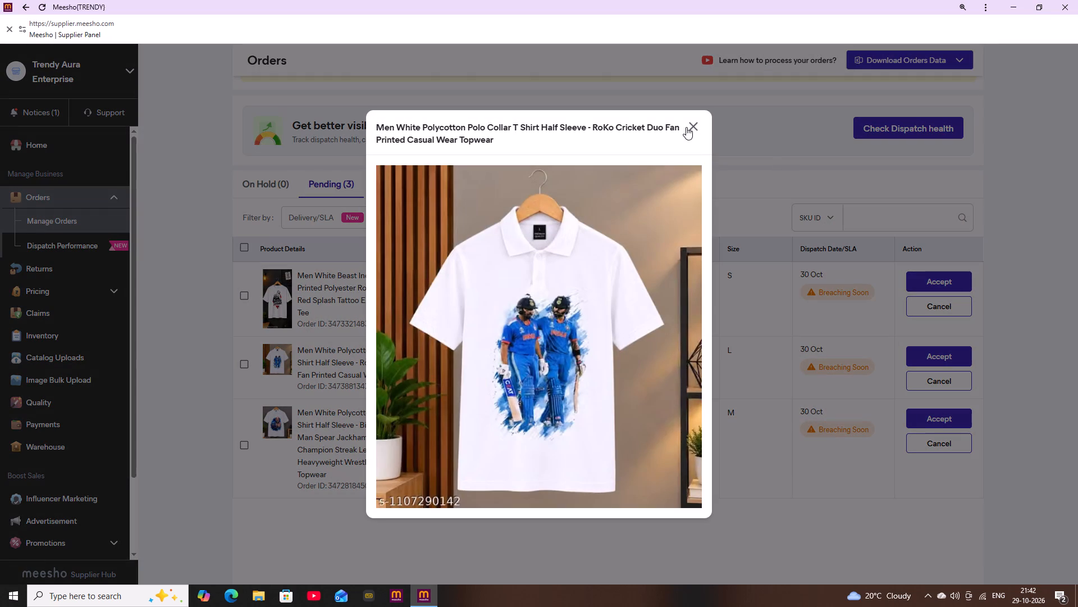
left_click(687, 125)
left_click(277, 283)
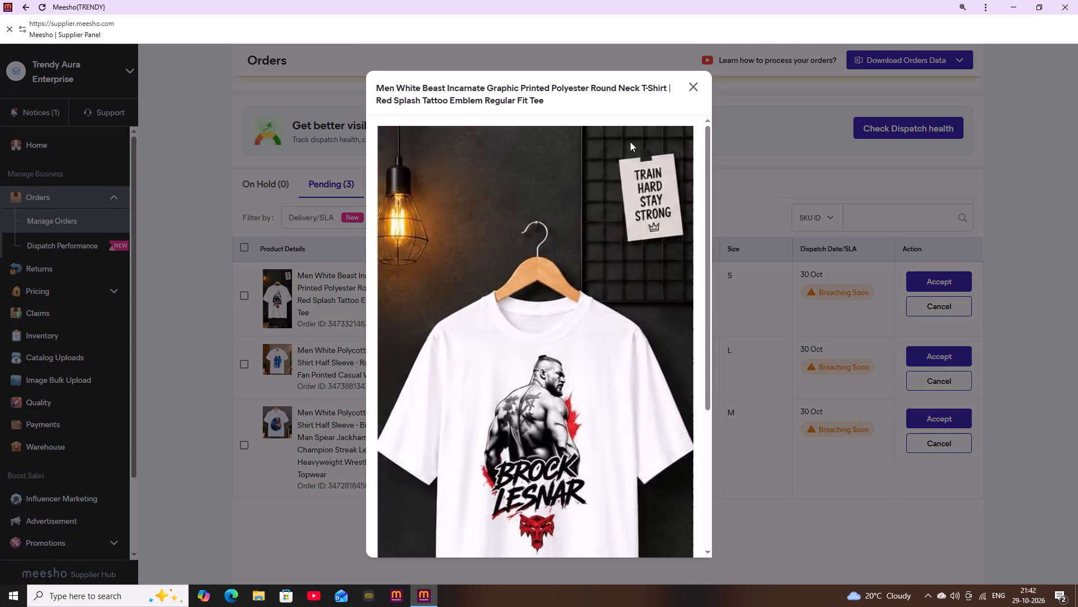
left_click(690, 87)
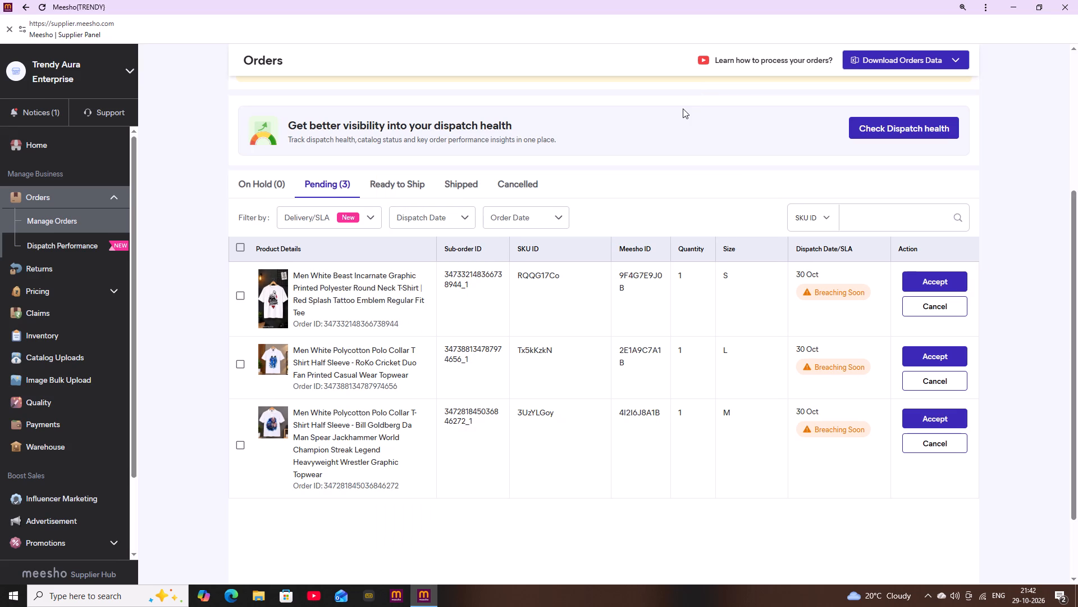